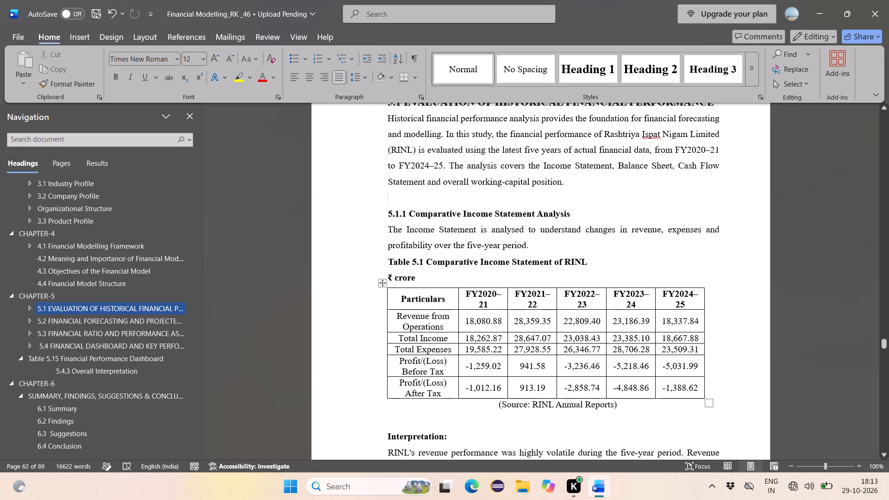
Review Chapter 5's comparative tables from Table 5.1 through the working-capital table, checking the font size of their text.
{"action": "scroll", "coordinate": [478, 280], "scroll_direction": "up", "scroll_amount": 2}
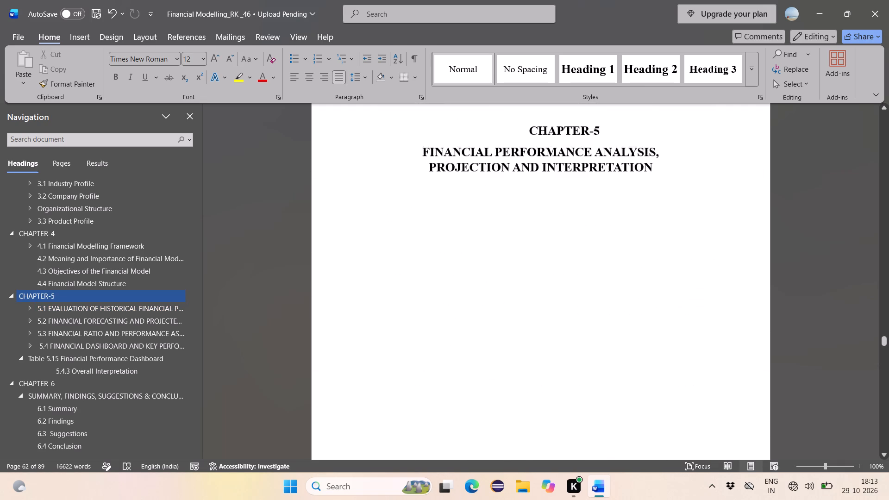
{"action": "scroll", "coordinate": [478, 280], "scroll_direction": "down", "scroll_amount": 3}
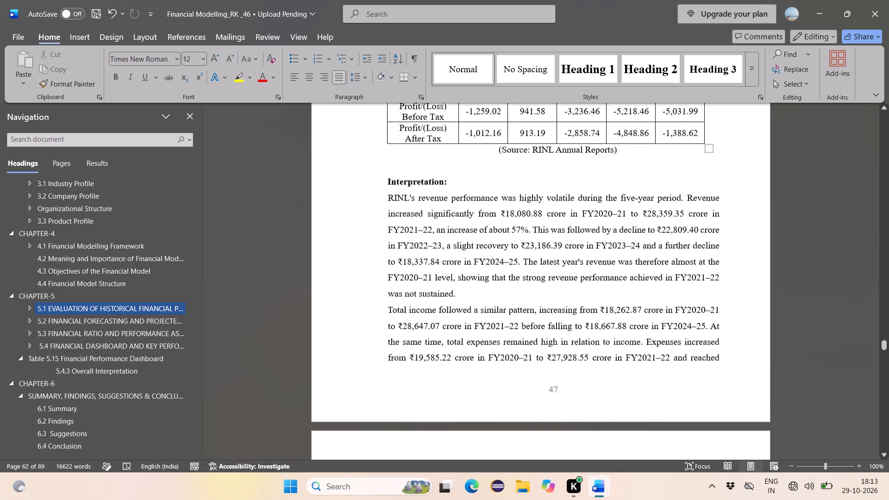
{"action": "scroll", "coordinate": [478, 280], "scroll_direction": "down", "scroll_amount": 3}
{"action": "left_click", "coordinate": [429, 280]}
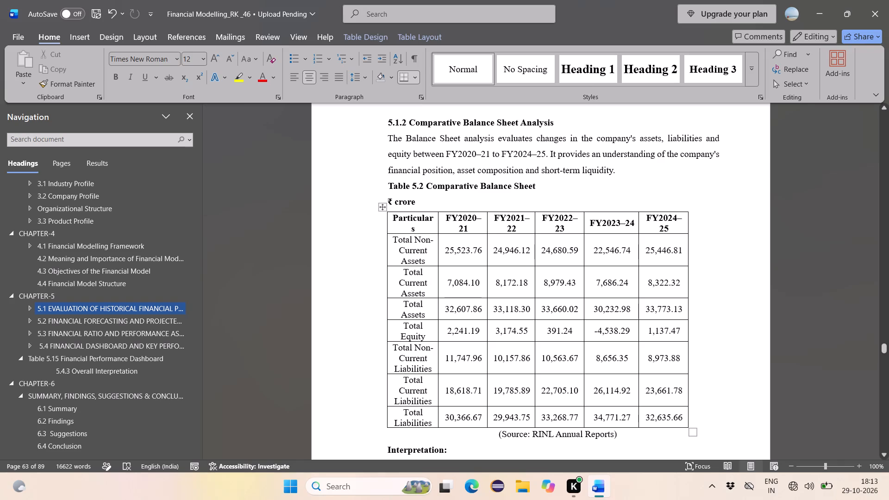
{"action": "scroll", "coordinate": [429, 280], "scroll_direction": "down", "scroll_amount": 4}
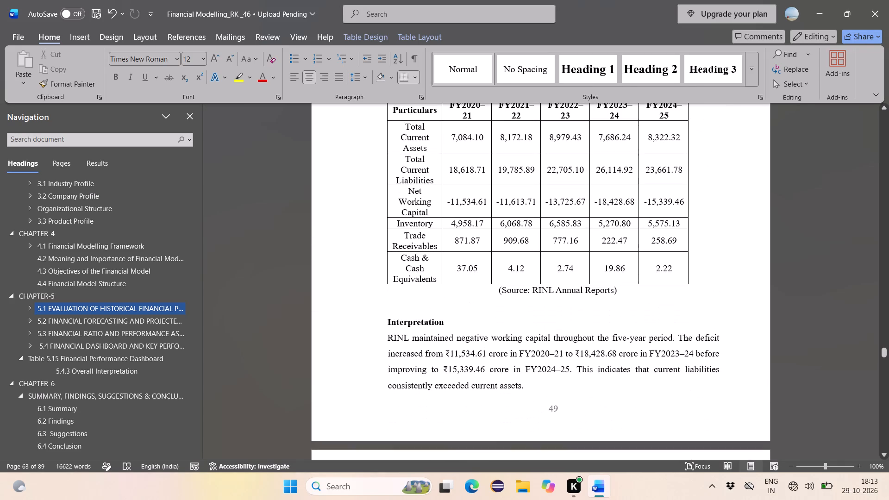
{"action": "left_click", "coordinate": [429, 214]}
{"action": "scroll", "coordinate": [450, 312], "scroll_direction": "down", "scroll_amount": 1}
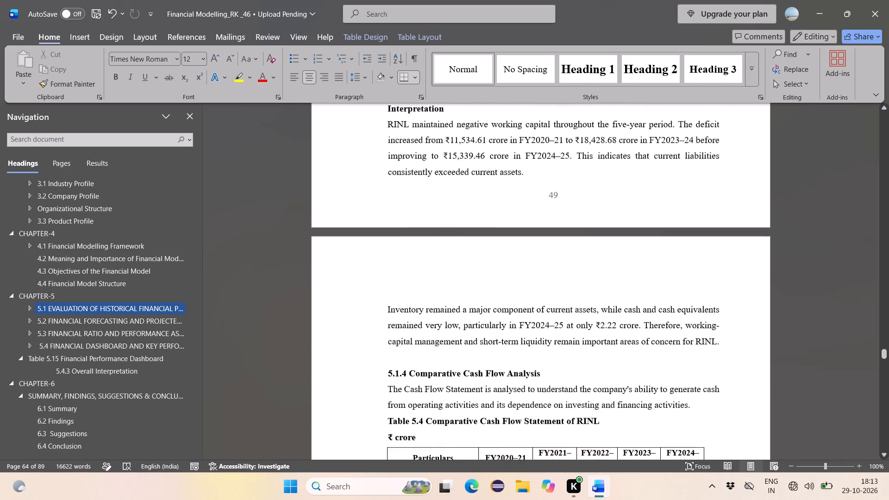
Set the font size of all text in Table 5.4 Comparative Cash Flow Statement of RINL to 12.
{"action": "scroll", "coordinate": [450, 312], "scroll_direction": "down", "scroll_amount": 2}
{"action": "left_click", "coordinate": [454, 175]}
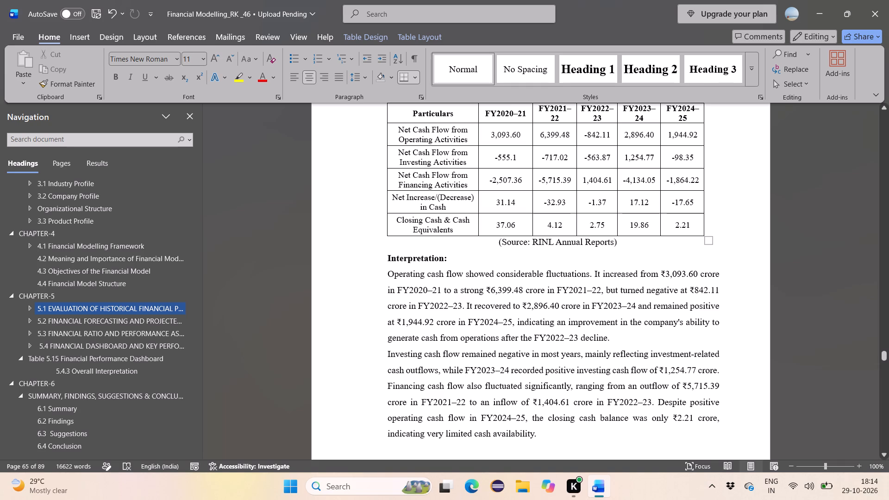
{"action": "scroll", "coordinate": [418, 185], "scroll_direction": "up", "scroll_amount": 1}
{"action": "scroll", "coordinate": [418, 185], "scroll_direction": "down", "scroll_amount": 1}
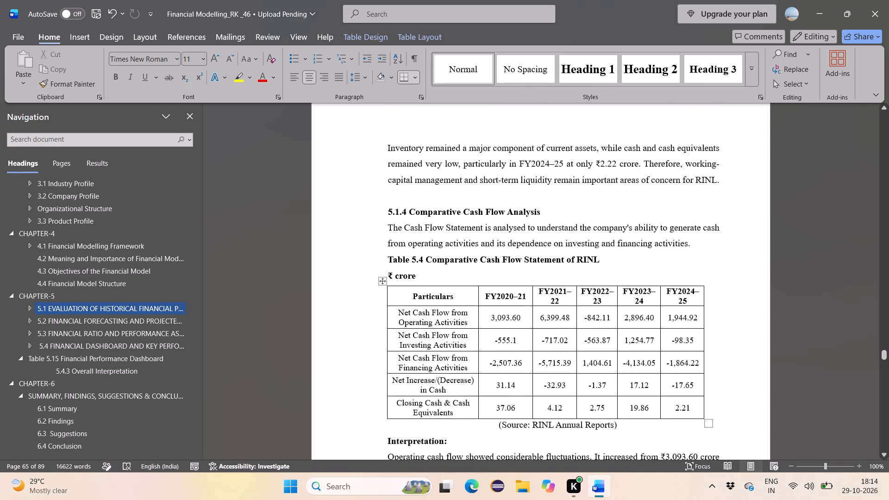
{"action": "left_click_drag", "start_coordinate": [396, 293], "coordinate": [534, 341]}
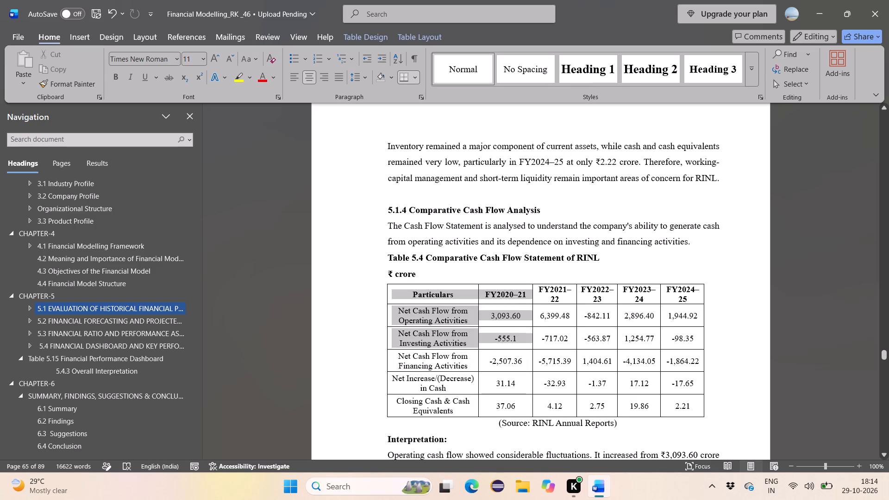
{"action": "left_click_drag", "start_coordinate": [534, 341], "coordinate": [695, 412]}
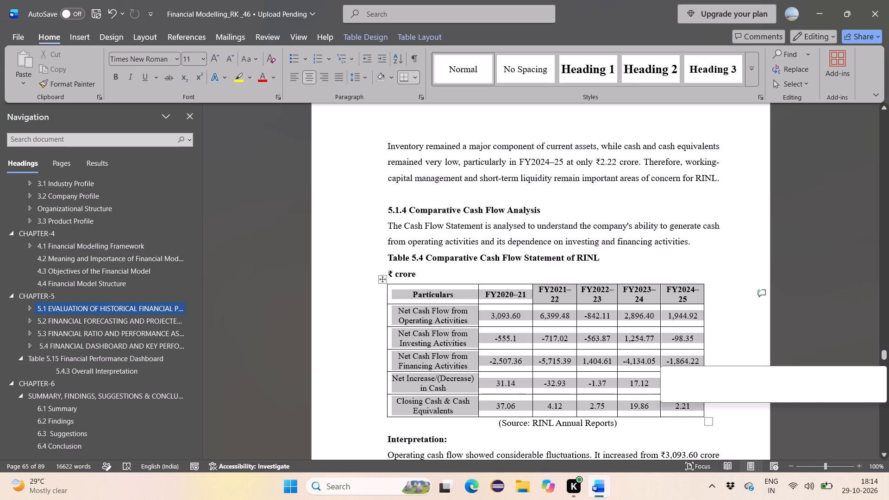
{"action": "left_click", "coordinate": [216, 53]}
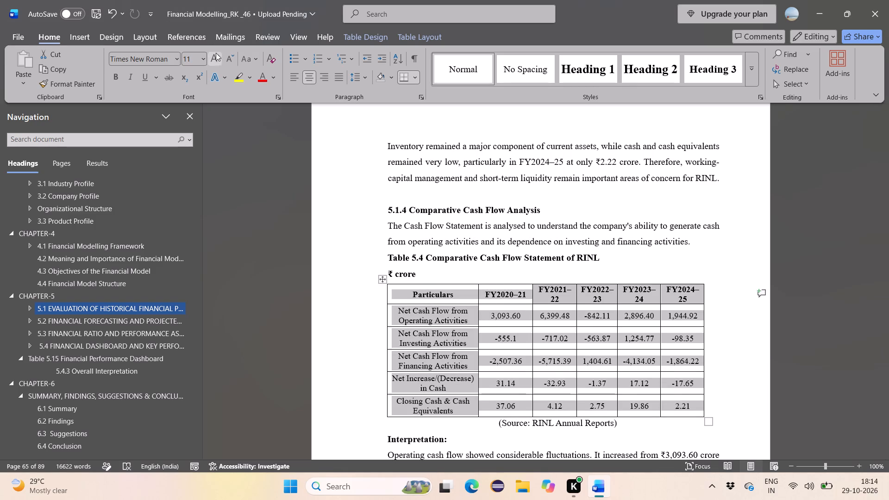
{"action": "left_click", "coordinate": [335, 275]}
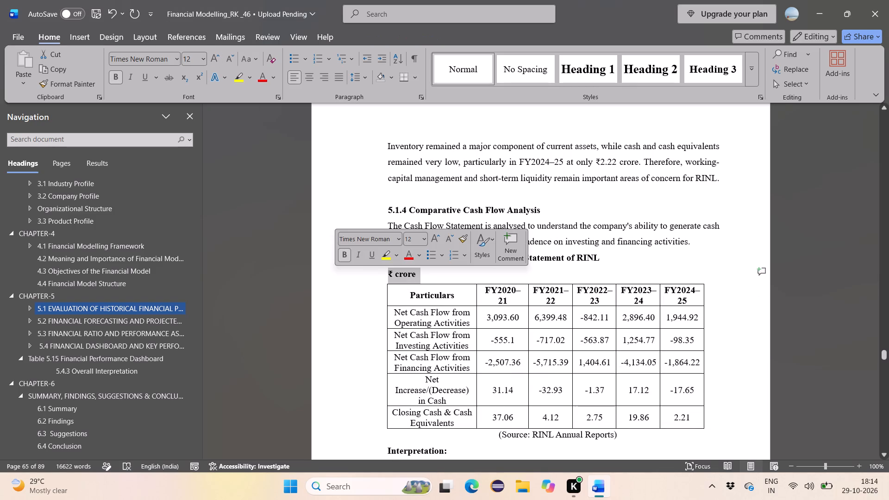
{"action": "left_click", "coordinate": [347, 313]}
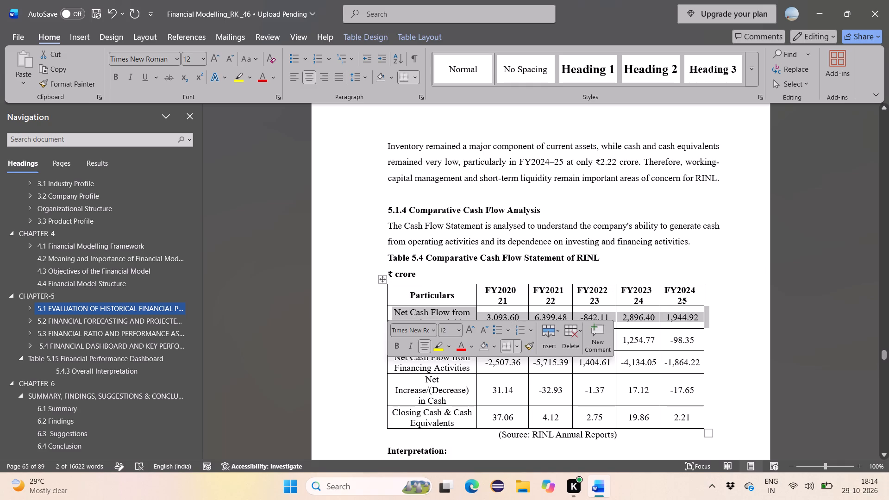
{"action": "left_click", "coordinate": [357, 336]}
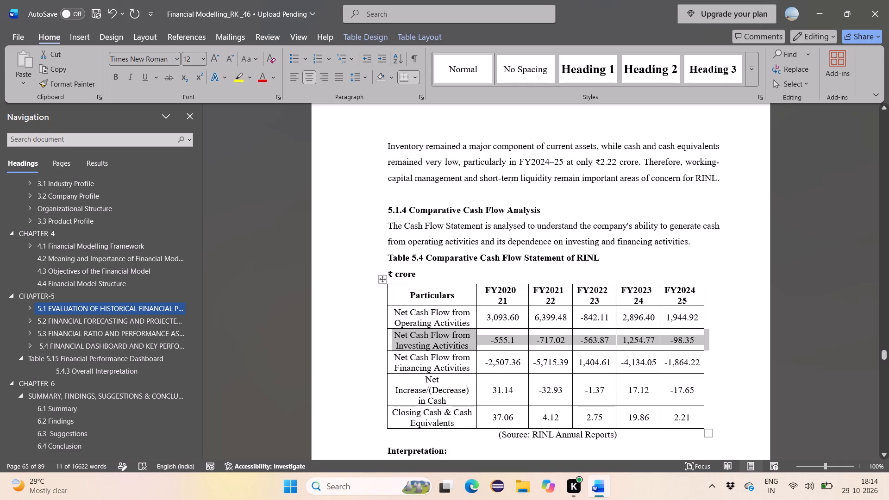
{"action": "left_click", "coordinate": [740, 187]}
Examine the cash flow interpretation and check the font size in Table 5.5 Forecast Assumptions.
{"action": "scroll", "coordinate": [680, 276], "scroll_direction": "down", "scroll_amount": 2}
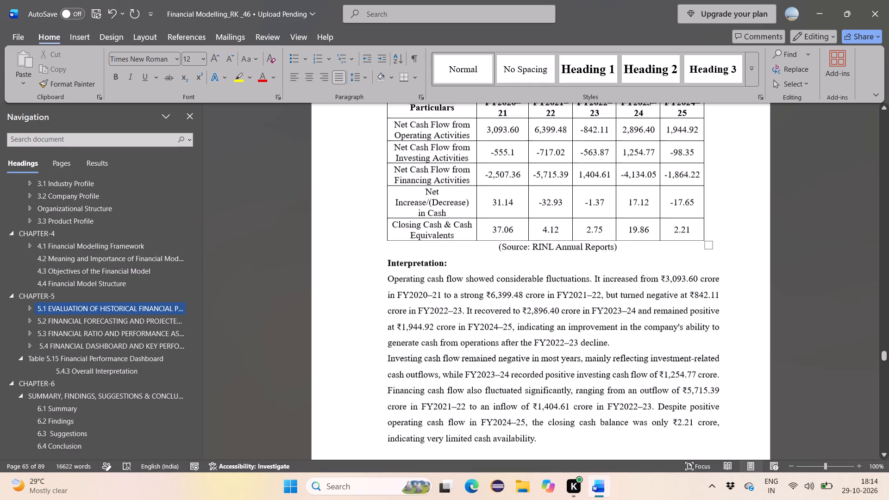
{"action": "scroll", "coordinate": [680, 276], "scroll_direction": "down", "scroll_amount": 4}
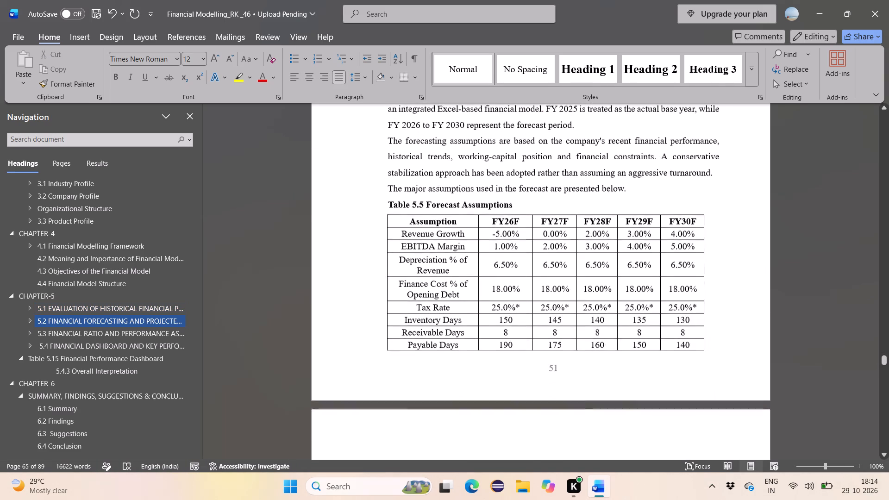
{"action": "scroll", "coordinate": [680, 276], "scroll_direction": "down", "scroll_amount": 1}
{"action": "left_click", "coordinate": [415, 192]}
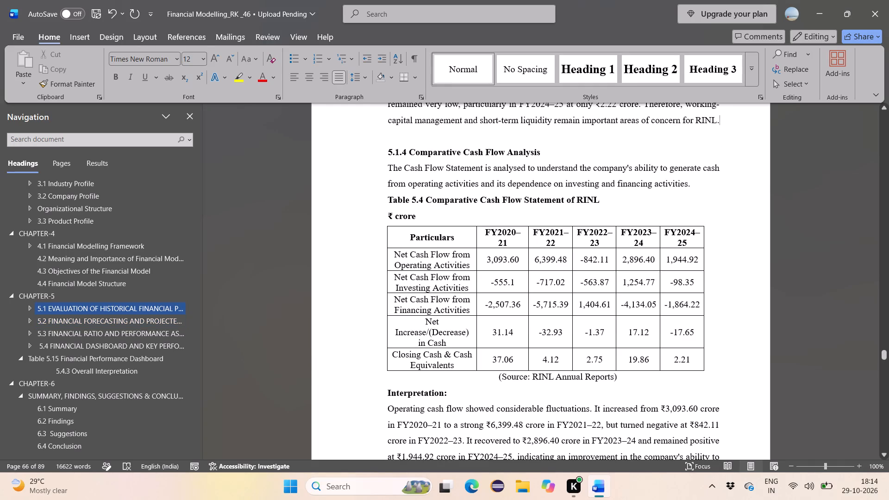
{"action": "scroll", "coordinate": [406, 224], "scroll_direction": "down", "scroll_amount": 6}
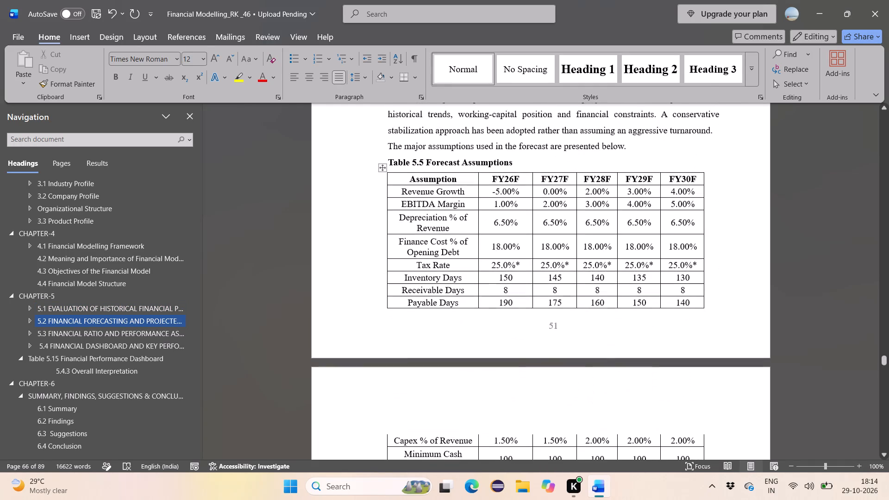
{"action": "right_click", "coordinate": [406, 224]}
{"action": "left_click", "coordinate": [355, 206]}
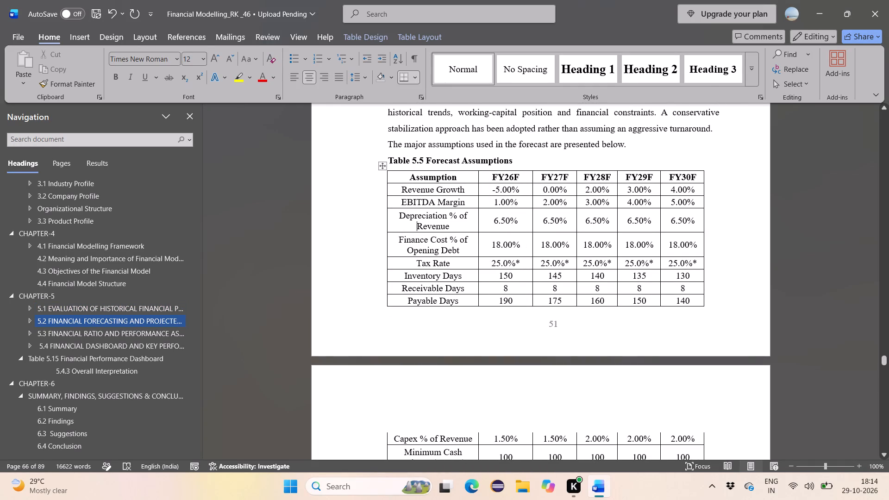
{"action": "left_click", "coordinate": [424, 199]}
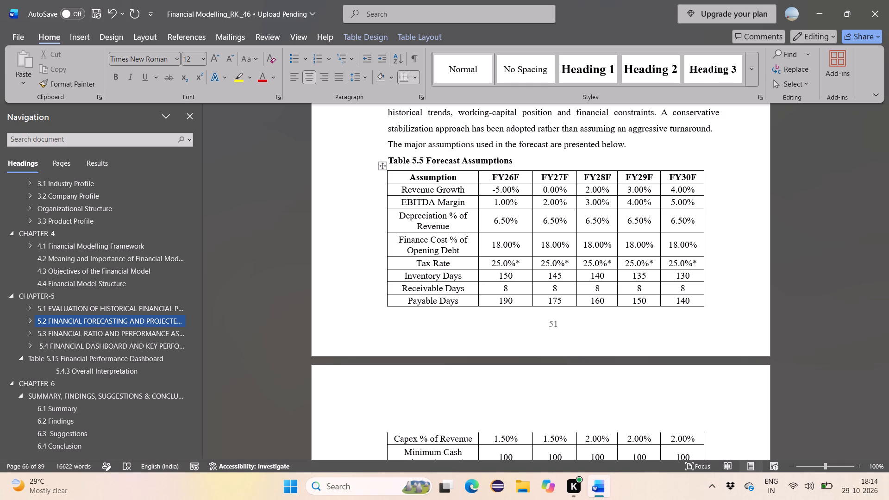
Read through the Table 5.5 interpretation and section 5.2.2 Projected Income Statement, including the area below the Table 5.6 heading.
{"action": "scroll", "coordinate": [420, 187], "scroll_direction": "down", "scroll_amount": 1}
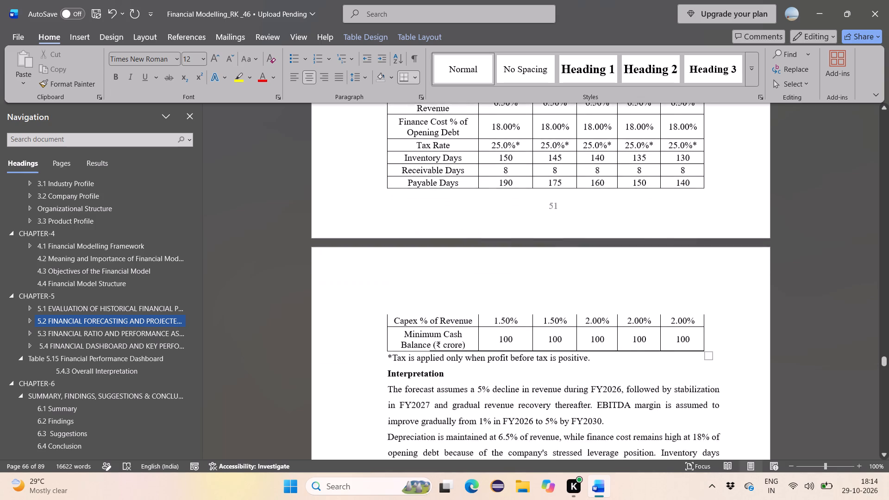
{"action": "scroll", "coordinate": [420, 187], "scroll_direction": "down", "scroll_amount": 2}
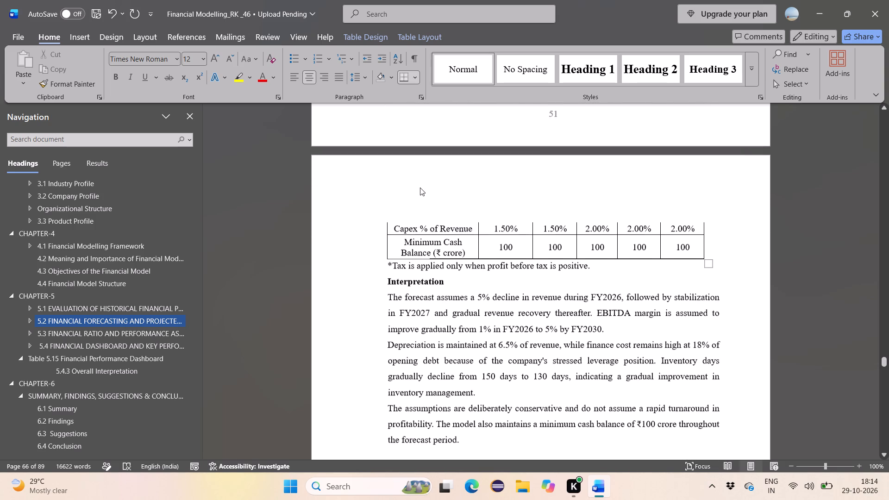
{"action": "scroll", "coordinate": [420, 187], "scroll_direction": "down", "scroll_amount": 2}
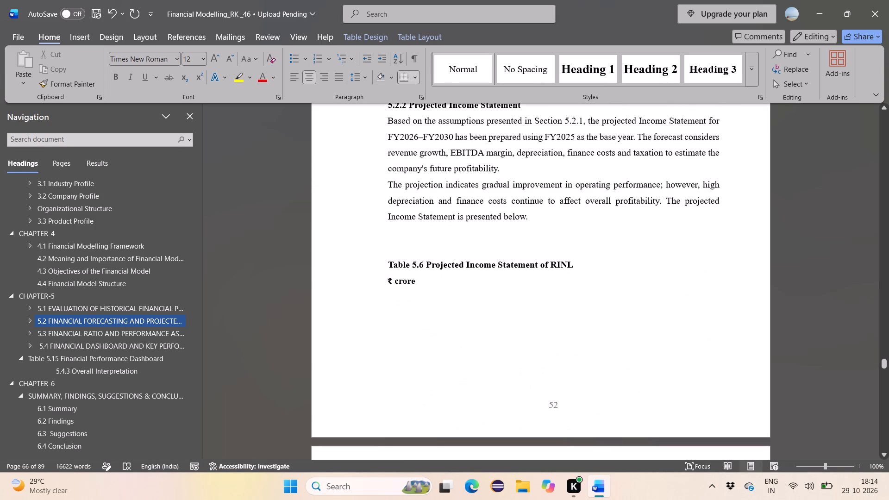
{"action": "scroll", "coordinate": [420, 187], "scroll_direction": "down", "scroll_amount": 3}
{"action": "scroll", "coordinate": [420, 187], "scroll_direction": "up", "scroll_amount": 1}
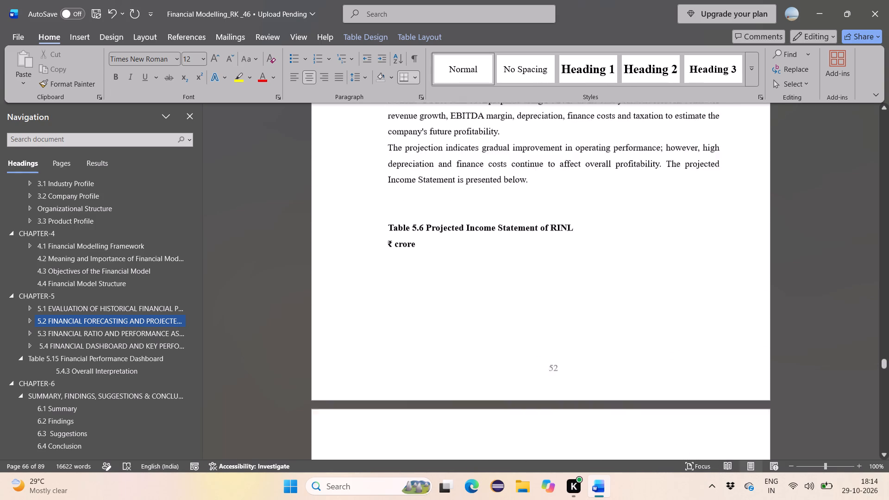
{"action": "scroll", "coordinate": [420, 187], "scroll_direction": "up", "scroll_amount": 2}
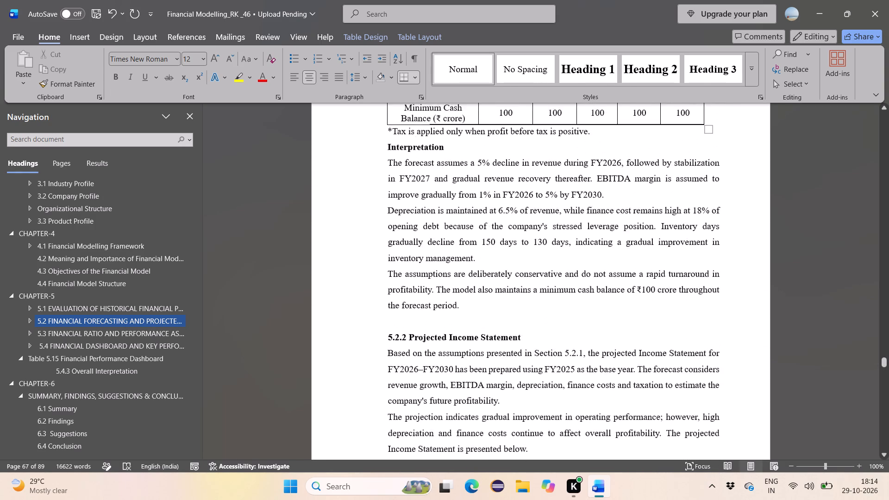
Recheck the text size and page layout of Table 5.4 and Table 5.5, comparing them with the preceding working-capital table.
{"action": "scroll", "coordinate": [420, 187], "scroll_direction": "up", "scroll_amount": 2}
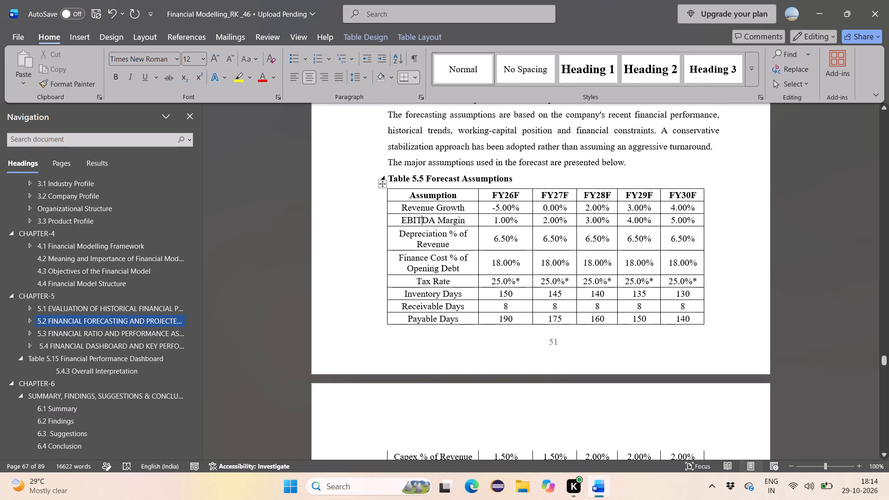
{"action": "scroll", "coordinate": [420, 187], "scroll_direction": "up", "scroll_amount": 1}
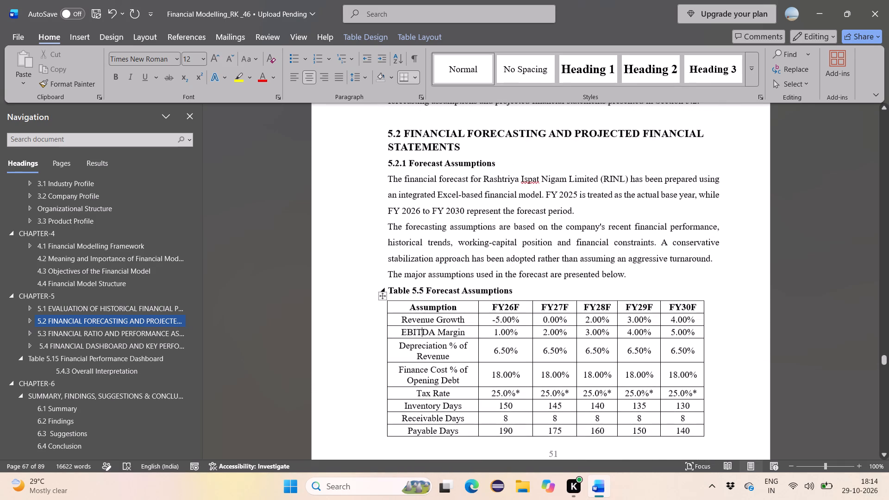
{"action": "left_click", "coordinate": [412, 325]}
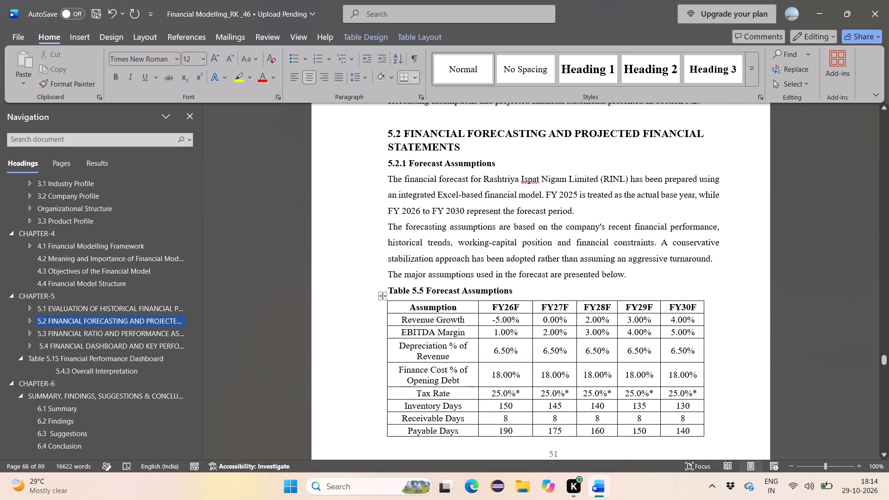
{"action": "scroll", "coordinate": [412, 325], "scroll_direction": "up", "scroll_amount": 3}
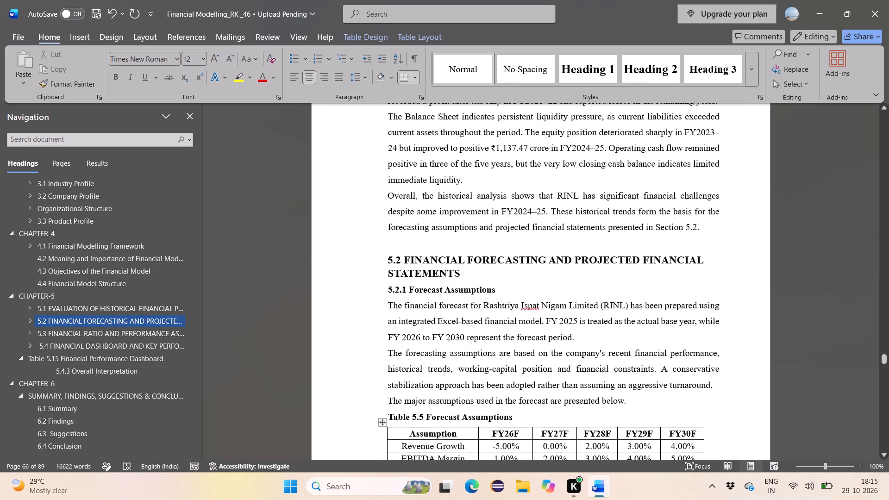
{"action": "scroll", "coordinate": [412, 325], "scroll_direction": "up", "scroll_amount": 3}
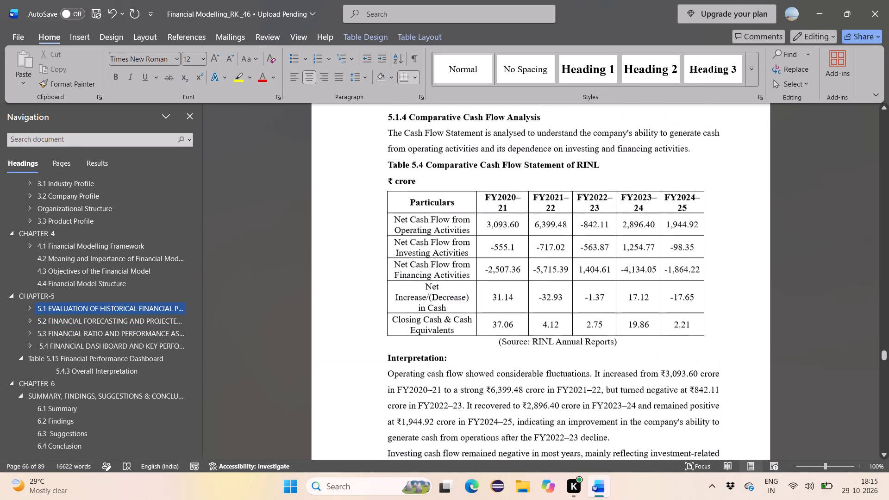
{"action": "scroll", "coordinate": [412, 325], "scroll_direction": "up", "scroll_amount": 2}
{"action": "scroll", "coordinate": [412, 325], "scroll_direction": "down", "scroll_amount": 1}
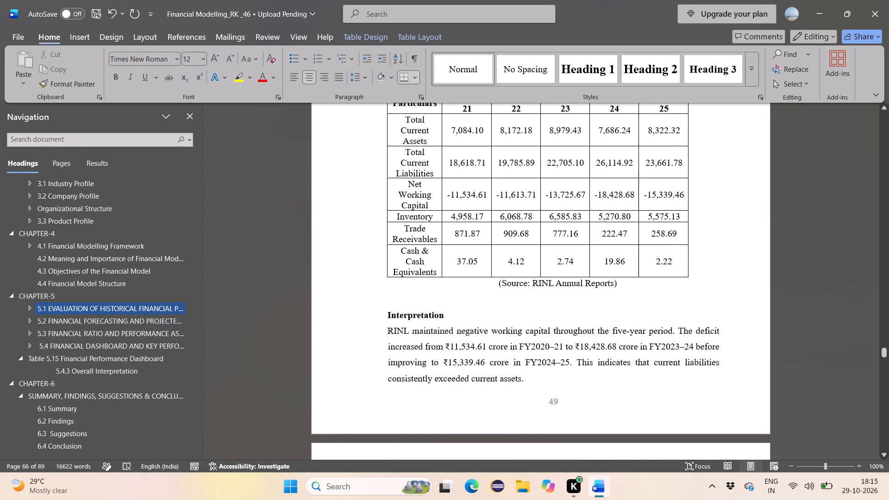
{"action": "scroll", "coordinate": [412, 325], "scroll_direction": "down", "scroll_amount": 1}
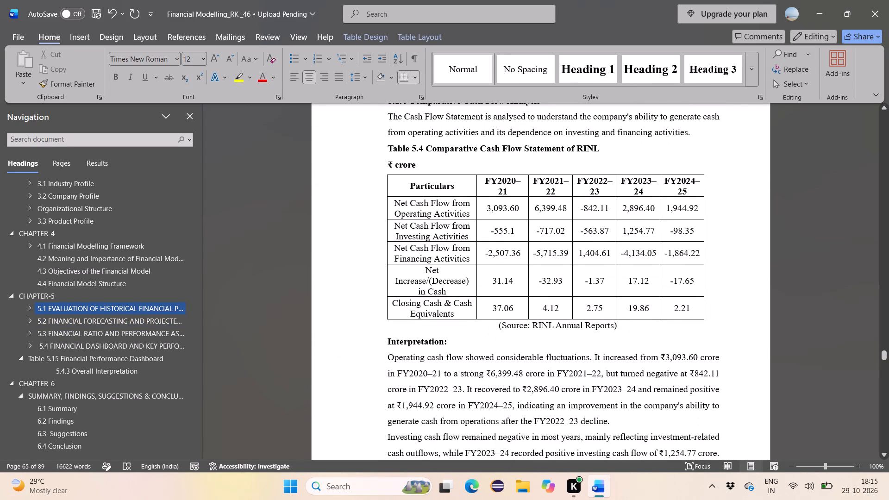
{"action": "left_click", "coordinate": [434, 227]}
{"action": "scroll", "coordinate": [434, 227], "scroll_direction": "down", "scroll_amount": 5}
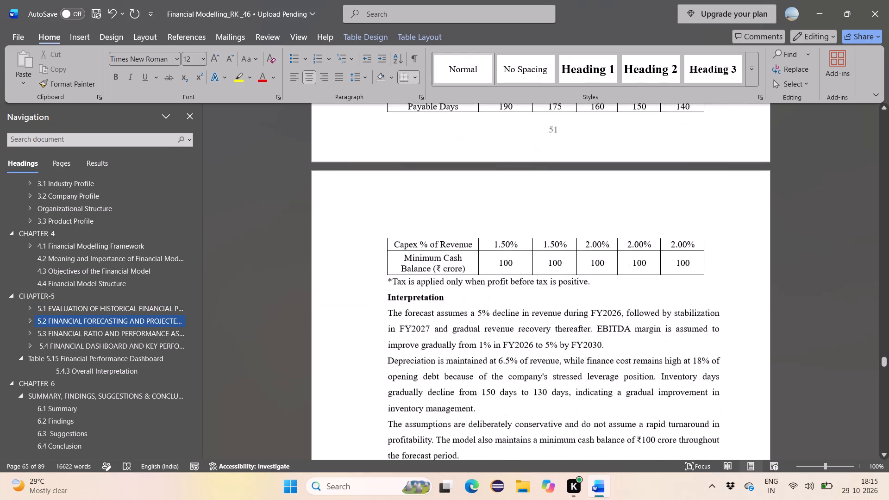
{"action": "scroll", "coordinate": [434, 227], "scroll_direction": "up", "scroll_amount": 1}
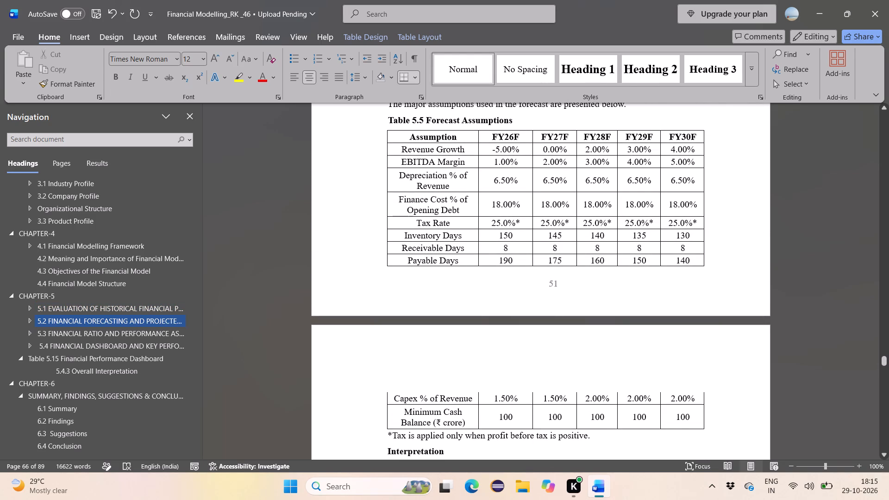
{"action": "left_click", "coordinate": [434, 180]}
{"action": "scroll", "coordinate": [409, 276], "scroll_direction": "down", "scroll_amount": 1}
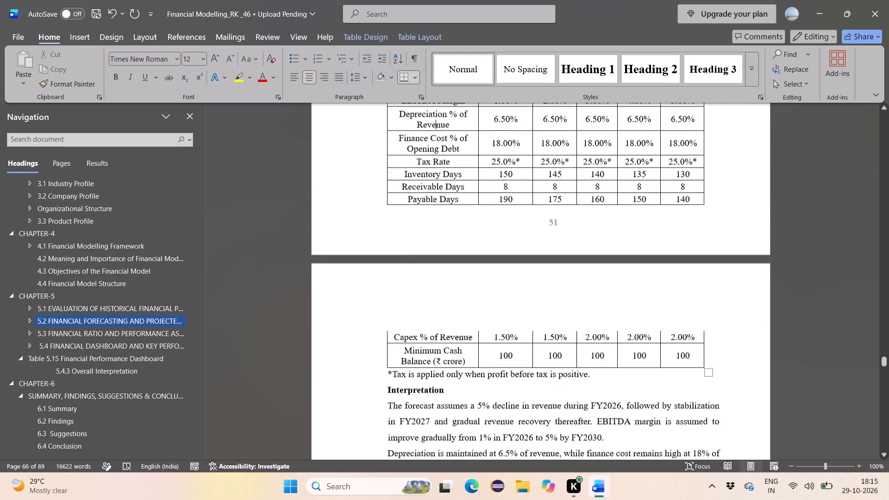
Insert a blank line between the sentence introducing the major assumptions and the Table 5.5 Forecast Assumptions caption.
{"action": "scroll", "coordinate": [409, 276], "scroll_direction": "down", "scroll_amount": 2}
{"action": "scroll", "coordinate": [409, 276], "scroll_direction": "up", "scroll_amount": 1}
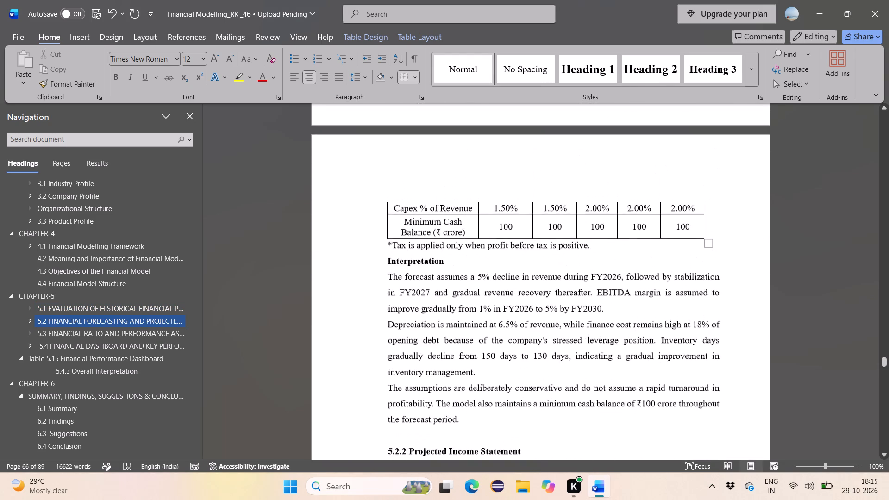
{"action": "scroll", "coordinate": [409, 276], "scroll_direction": "up", "scroll_amount": 1}
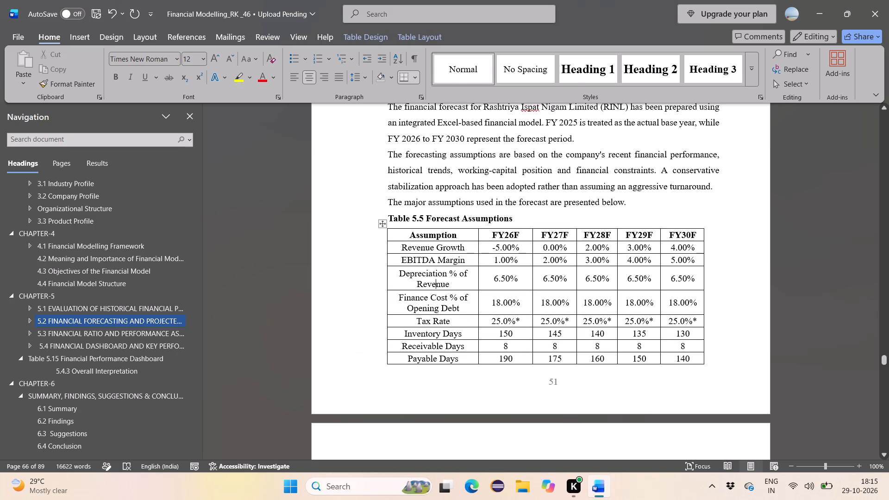
{"action": "left_click", "coordinate": [647, 204]}
{"action": "key", "text": "Return"}
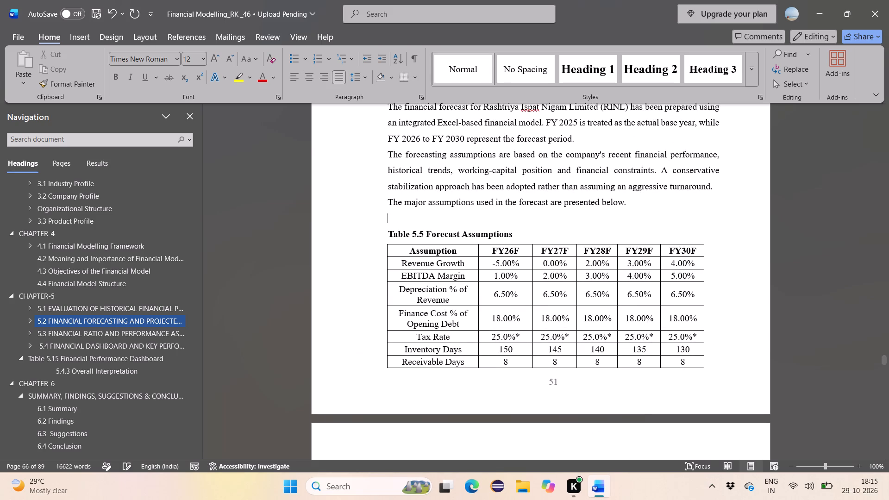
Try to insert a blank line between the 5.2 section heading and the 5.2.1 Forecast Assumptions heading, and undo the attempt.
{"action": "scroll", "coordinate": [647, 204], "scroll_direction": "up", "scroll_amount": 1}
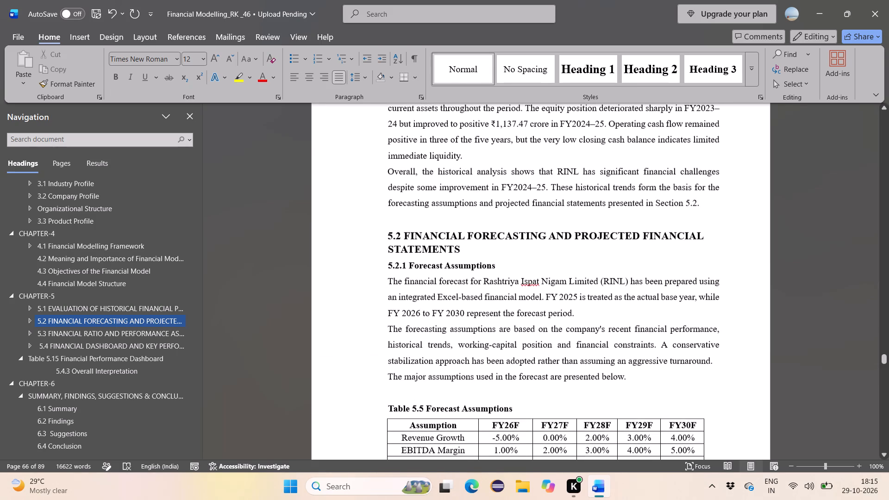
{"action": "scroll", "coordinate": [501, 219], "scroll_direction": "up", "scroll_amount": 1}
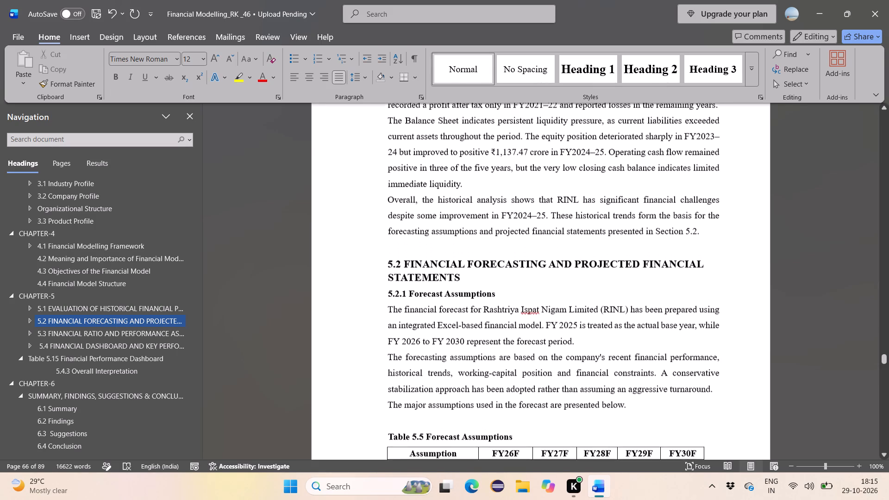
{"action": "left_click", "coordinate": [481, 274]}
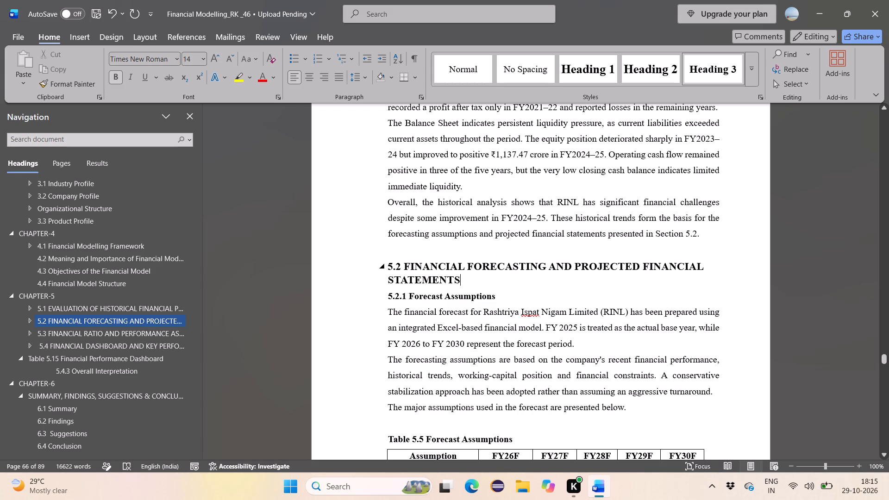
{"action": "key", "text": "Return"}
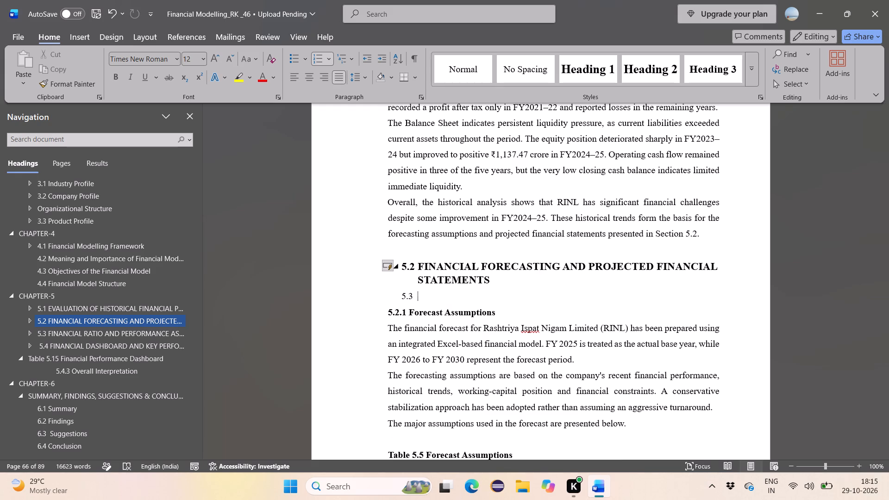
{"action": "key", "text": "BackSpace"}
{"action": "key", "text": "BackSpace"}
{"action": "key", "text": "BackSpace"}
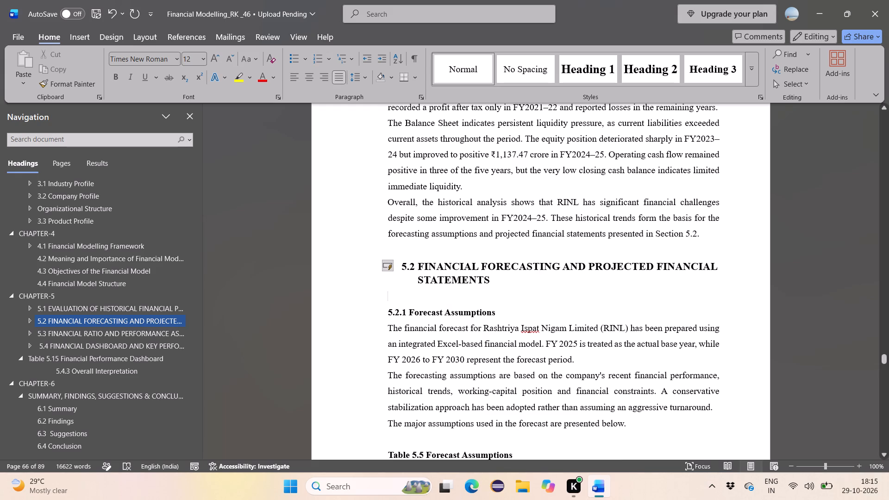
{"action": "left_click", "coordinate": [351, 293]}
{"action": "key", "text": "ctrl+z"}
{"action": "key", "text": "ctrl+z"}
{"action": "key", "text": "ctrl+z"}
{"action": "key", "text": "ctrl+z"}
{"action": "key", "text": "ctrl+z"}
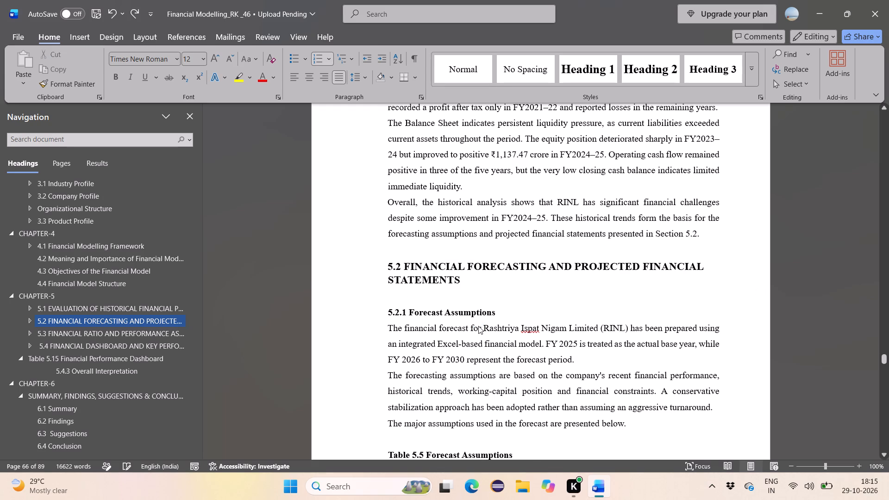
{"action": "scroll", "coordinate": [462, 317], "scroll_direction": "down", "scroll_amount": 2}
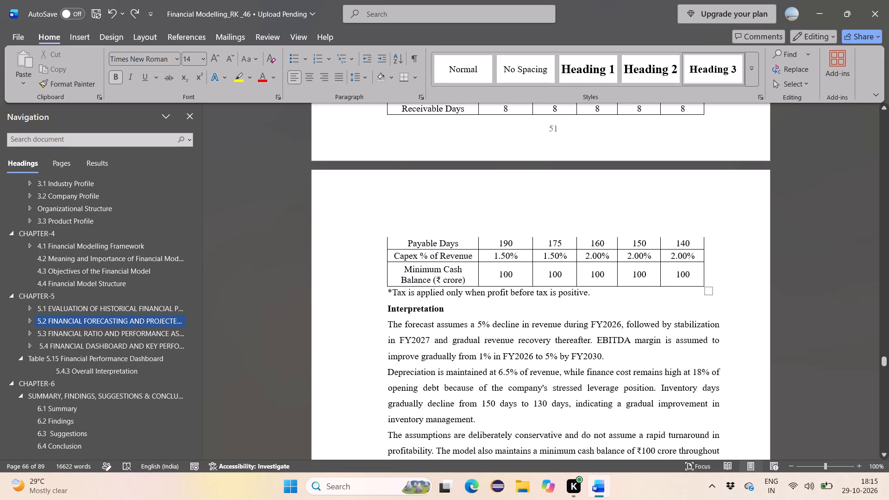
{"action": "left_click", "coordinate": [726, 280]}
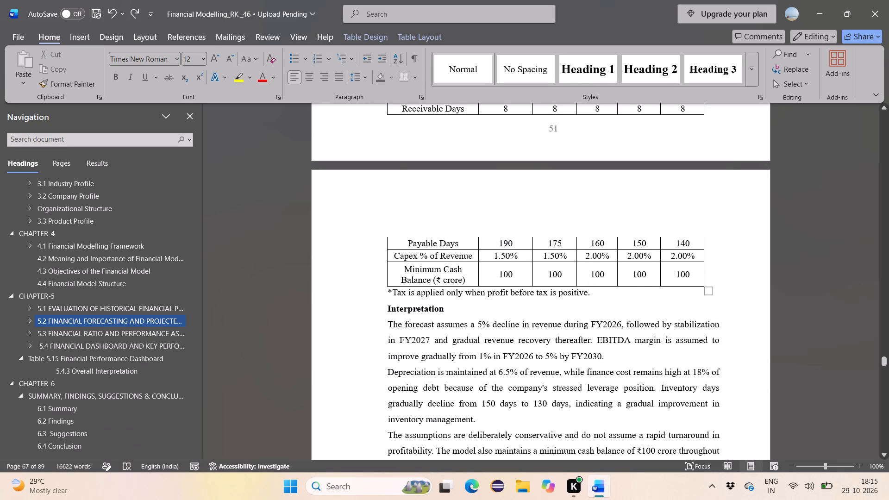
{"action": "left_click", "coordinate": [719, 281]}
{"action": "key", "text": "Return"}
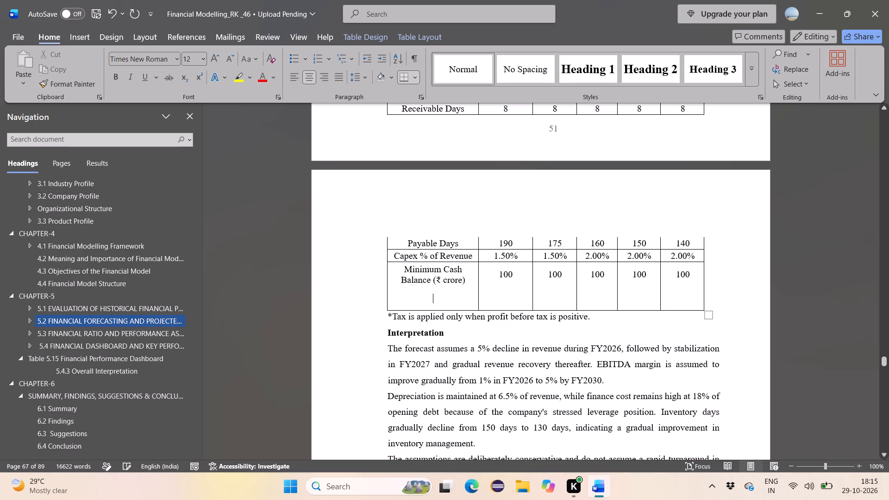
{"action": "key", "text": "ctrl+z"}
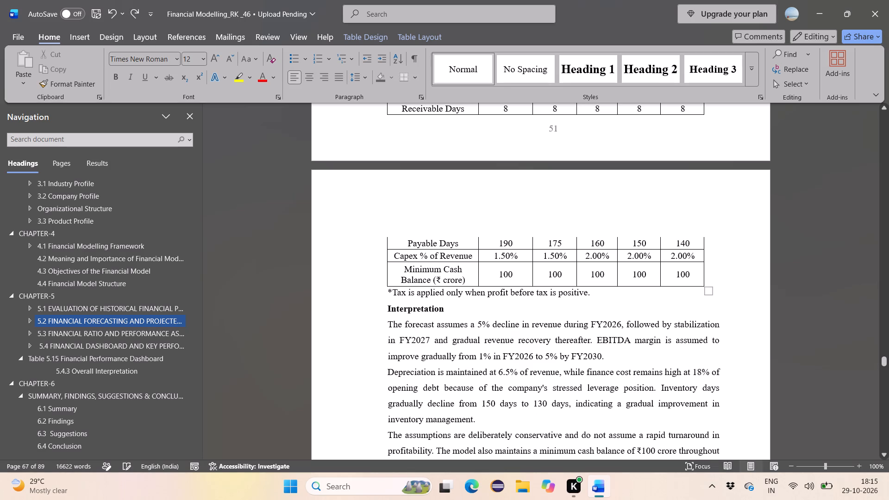
Insert a blank line between the bottom of Table 5.5 and the asterisked tax note.
{"action": "left_click", "coordinate": [388, 292]}
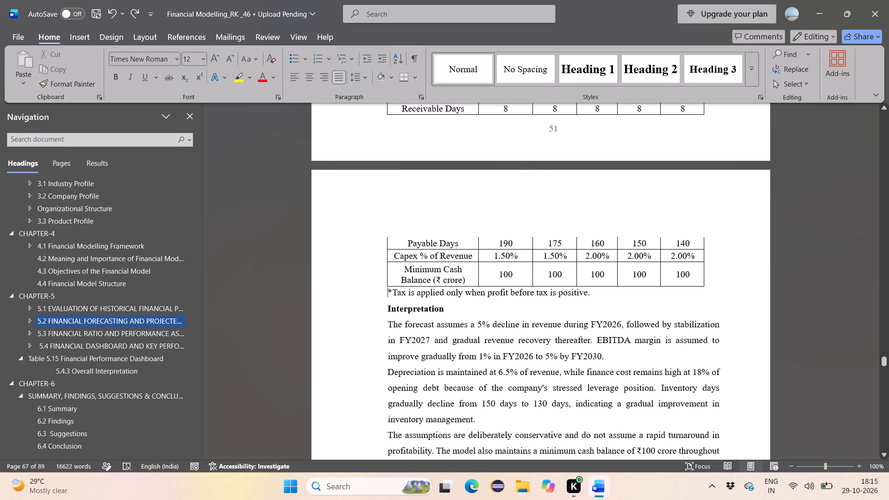
{"action": "key", "text": "Return"}
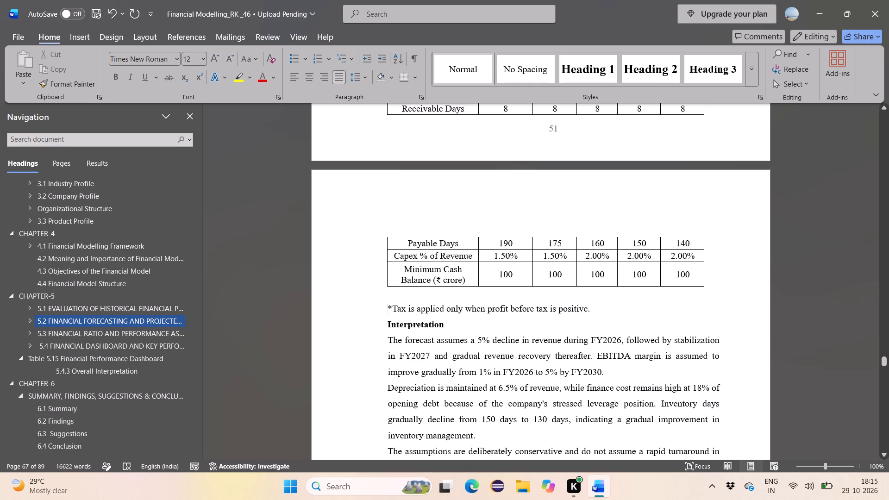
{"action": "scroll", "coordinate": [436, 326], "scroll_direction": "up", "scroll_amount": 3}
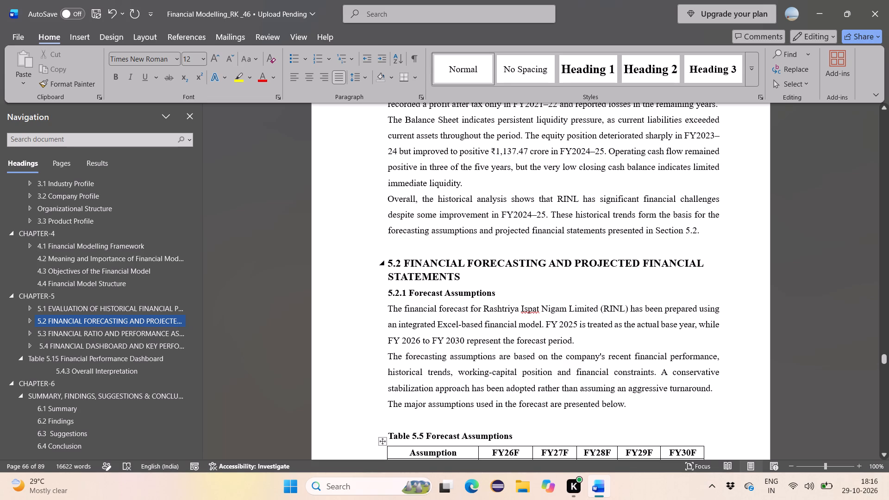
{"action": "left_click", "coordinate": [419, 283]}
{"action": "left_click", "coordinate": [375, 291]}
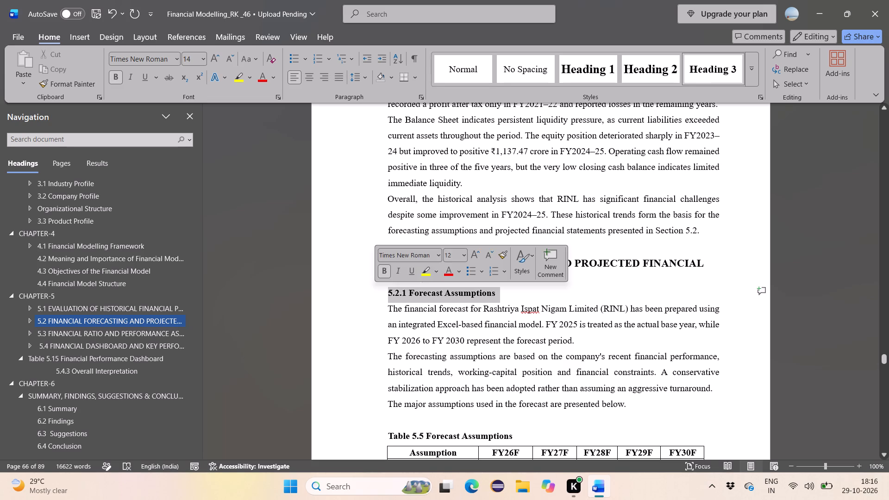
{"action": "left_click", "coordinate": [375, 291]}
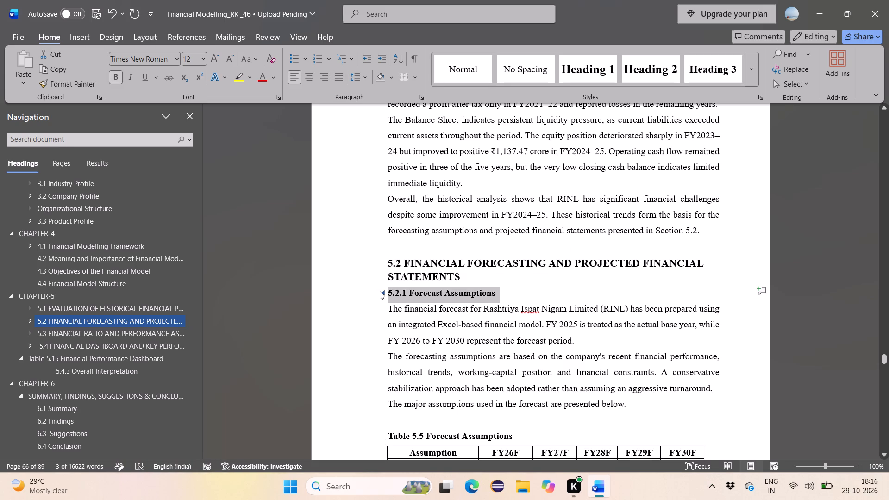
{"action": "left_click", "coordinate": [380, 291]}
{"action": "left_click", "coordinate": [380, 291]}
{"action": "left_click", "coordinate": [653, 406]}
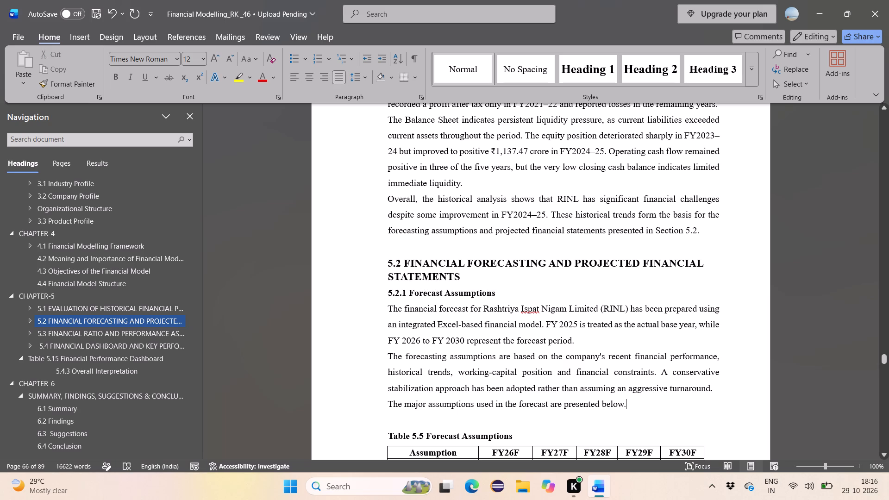
Insert a blank line between the 5.1.4 introductory paragraph and the Table 5.4 Comparative Cash Flow Statement caption.
{"action": "scroll", "coordinate": [636, 364], "scroll_direction": "up", "scroll_amount": 2}
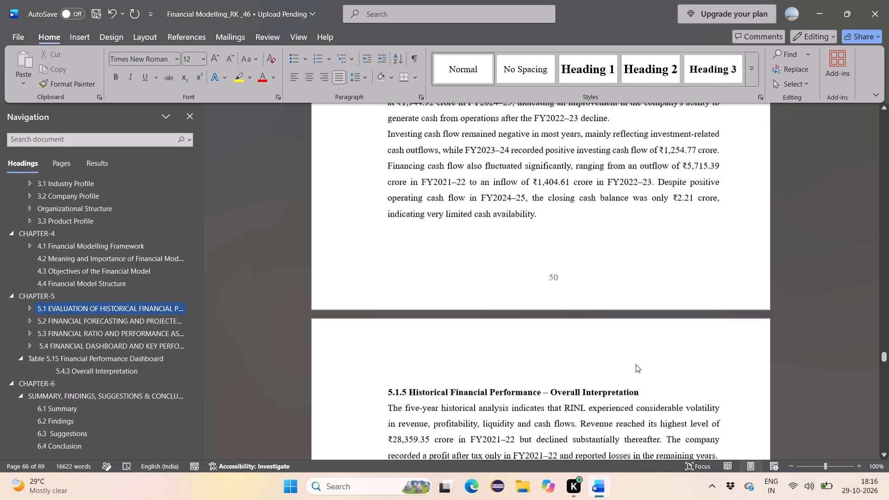
{"action": "scroll", "coordinate": [636, 364], "scroll_direction": "up", "scroll_amount": 3}
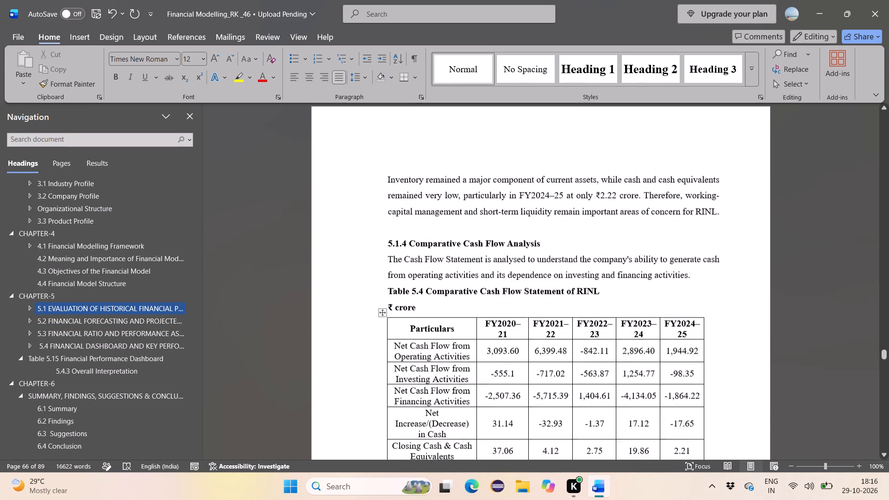
{"action": "scroll", "coordinate": [636, 364], "scroll_direction": "up", "scroll_amount": 2}
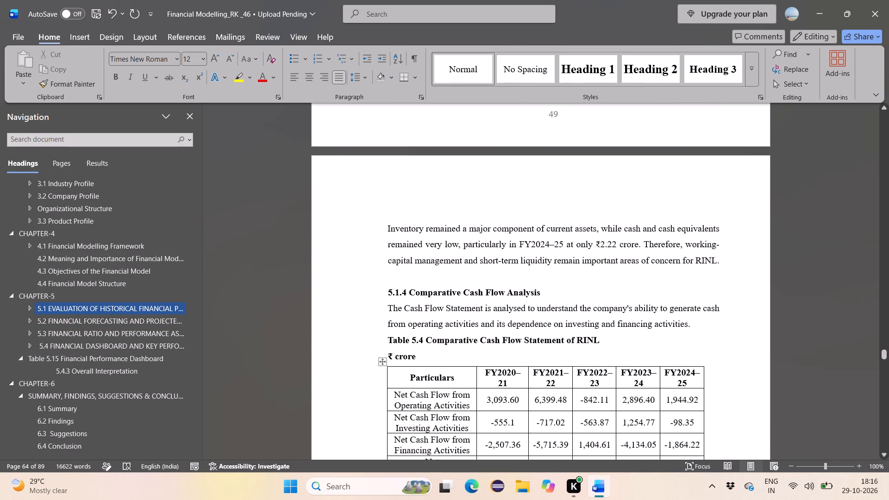
{"action": "left_click", "coordinate": [715, 323]}
{"action": "key", "text": "Return"}
Insert a blank line between the 5.1.3 introductory paragraph and the Table 5.3 Working Capital Position caption.
{"action": "scroll", "coordinate": [715, 323], "scroll_direction": "up", "scroll_amount": 1}
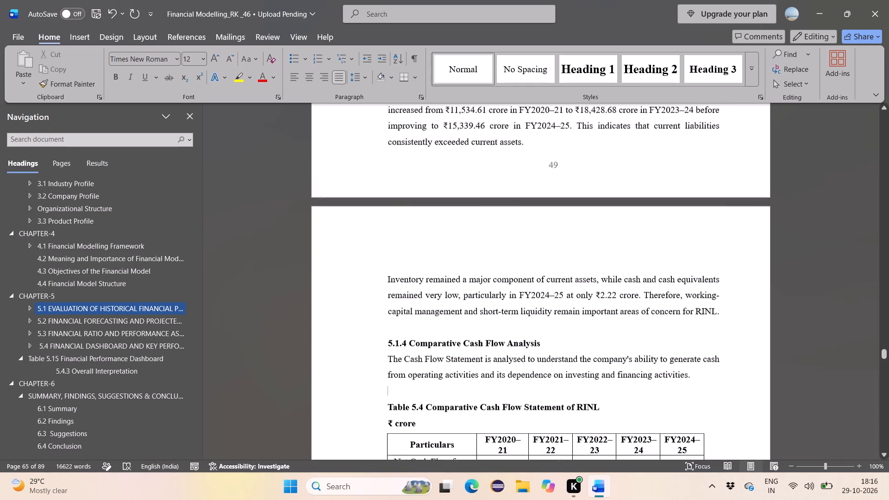
{"action": "scroll", "coordinate": [715, 323], "scroll_direction": "up", "scroll_amount": 3}
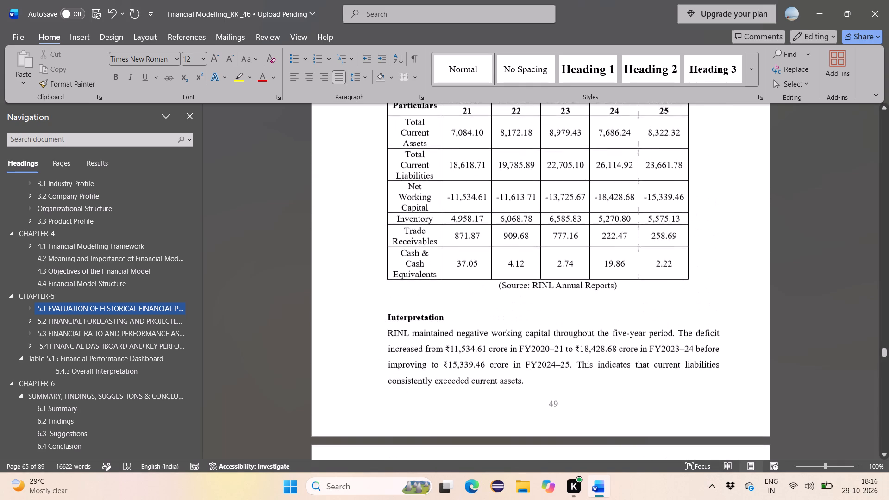
{"action": "scroll", "coordinate": [715, 323], "scroll_direction": "up", "scroll_amount": 1}
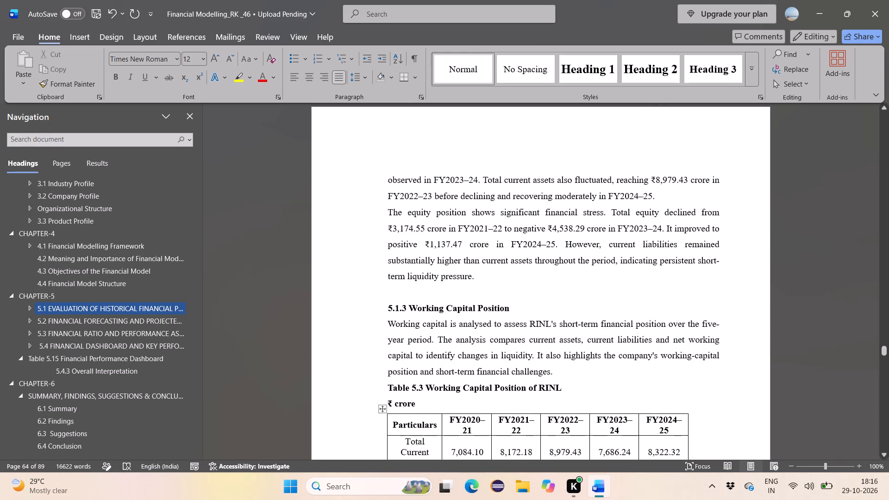
{"action": "left_click", "coordinate": [561, 374]}
{"action": "key", "text": "Return"}
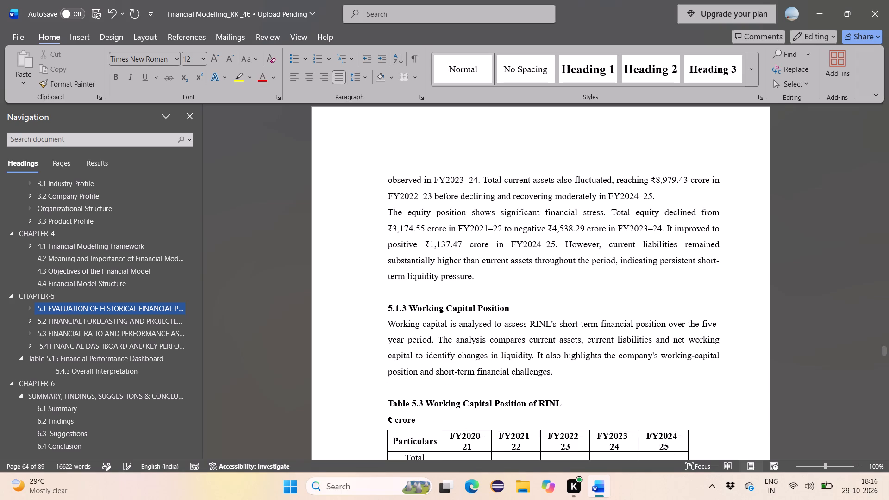
Insert two blank lines between the source note under Table 5.2 Comparative Balance Sheet and its Interpretation heading, and check the page layout.
{"action": "scroll", "coordinate": [561, 374], "scroll_direction": "down", "scroll_amount": 3}
{"action": "scroll", "coordinate": [561, 374], "scroll_direction": "up", "scroll_amount": 1}
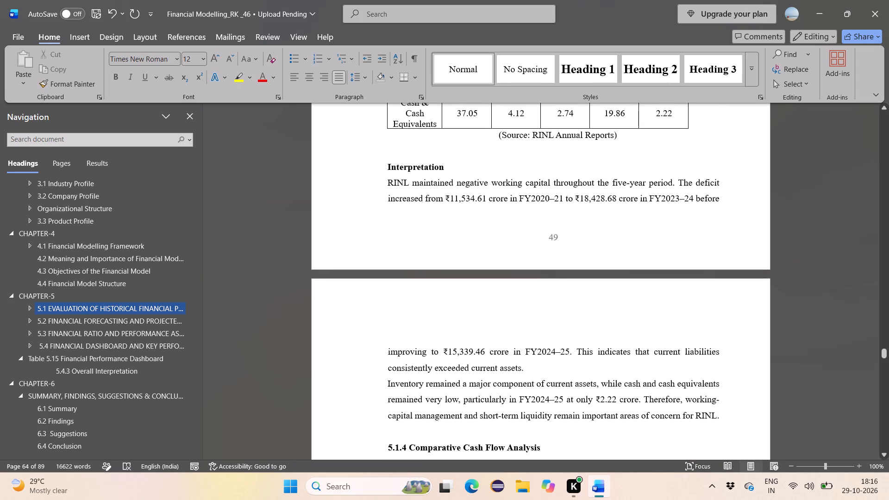
{"action": "scroll", "coordinate": [561, 374], "scroll_direction": "up", "scroll_amount": 2}
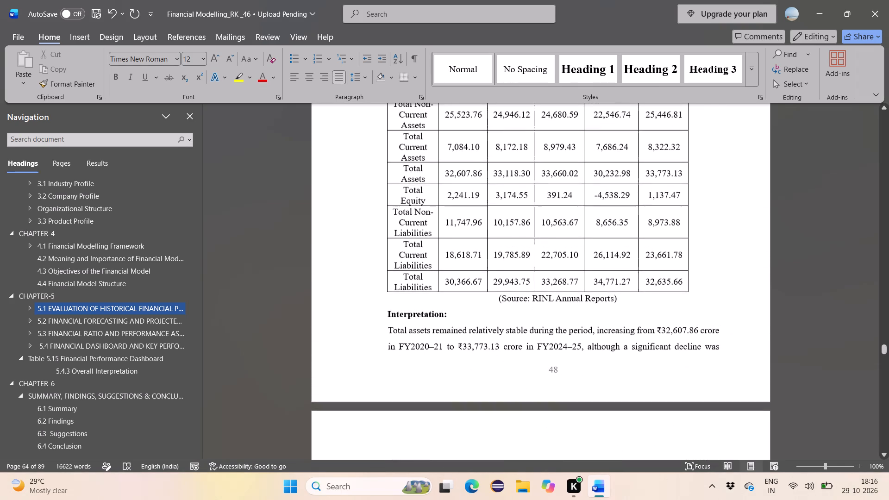
{"action": "scroll", "coordinate": [561, 374], "scroll_direction": "up", "scroll_amount": 2}
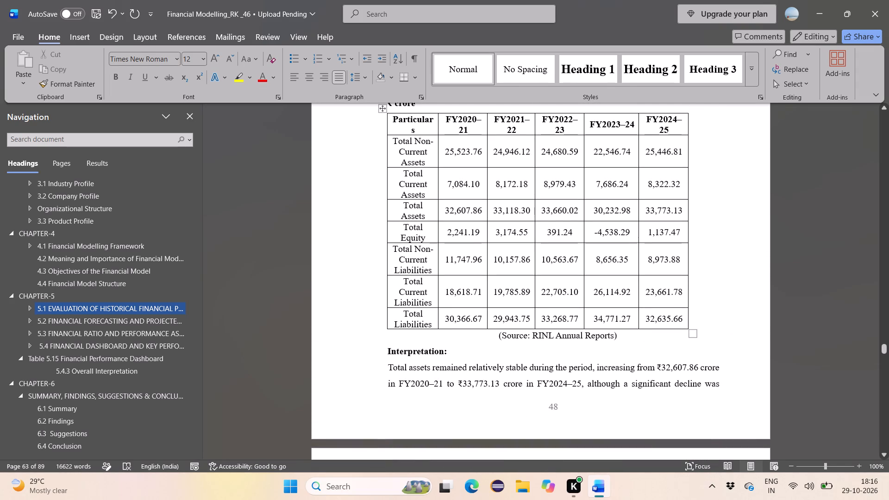
{"action": "left_click", "coordinate": [388, 348]}
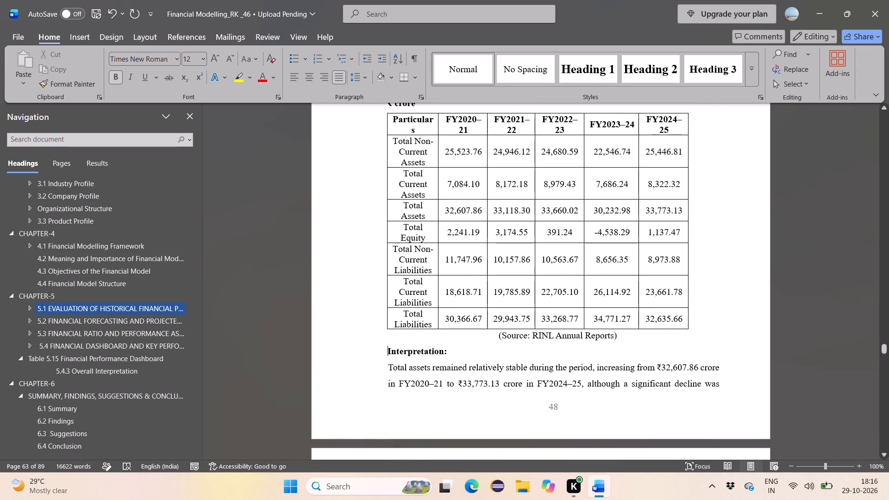
{"action": "key", "text": "Return"}
{"action": "key", "text": "Return"}
{"action": "scroll", "coordinate": [388, 348], "scroll_direction": "down", "scroll_amount": 1}
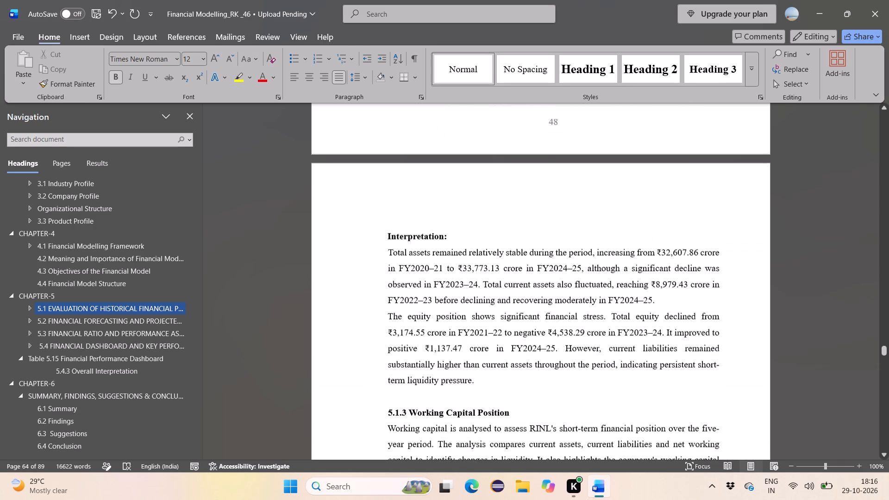
{"action": "scroll", "coordinate": [388, 348], "scroll_direction": "down", "scroll_amount": 1}
{"action": "scroll", "coordinate": [388, 348], "scroll_direction": "up", "scroll_amount": 4}
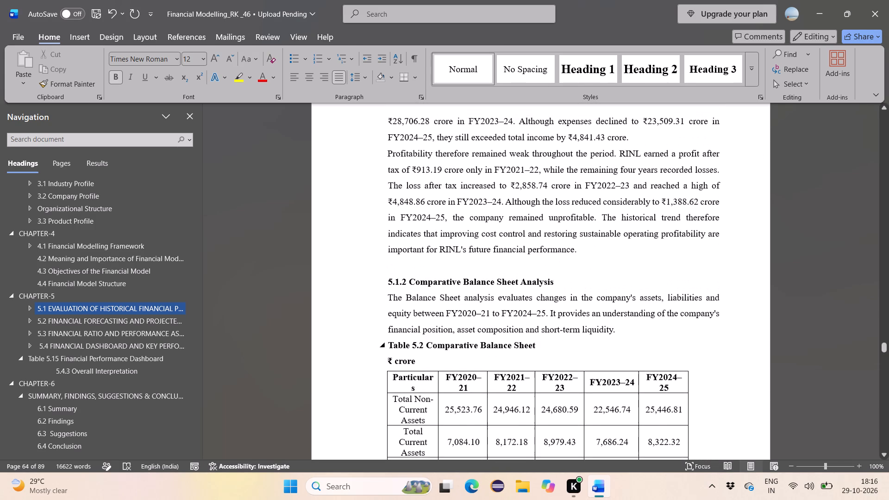
Insert a blank line between the 5.1.2 introductory paragraph and the Table 5.2 Comparative Balance Sheet caption.
{"action": "left_click", "coordinate": [621, 329]}
{"action": "key", "text": "Return"}
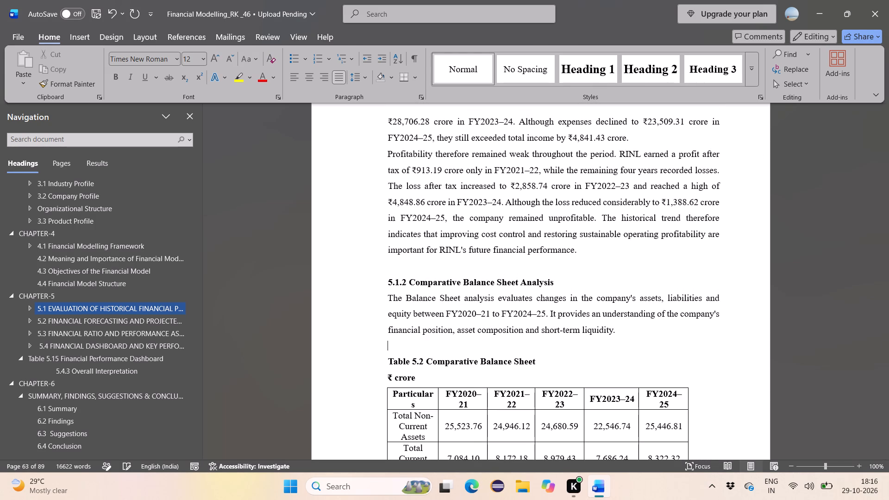
Insert a blank line between the 5.1.1 introductory paragraph and the Table 5.1 Comparative Income Statement caption.
{"action": "scroll", "coordinate": [621, 329], "scroll_direction": "up", "scroll_amount": 3}
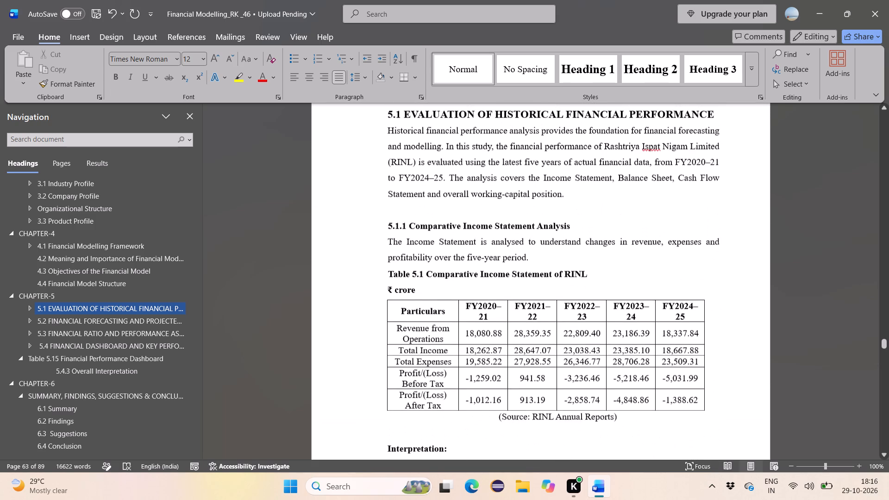
{"action": "scroll", "coordinate": [621, 329], "scroll_direction": "up", "scroll_amount": 1}
{"action": "left_click", "coordinate": [541, 263]}
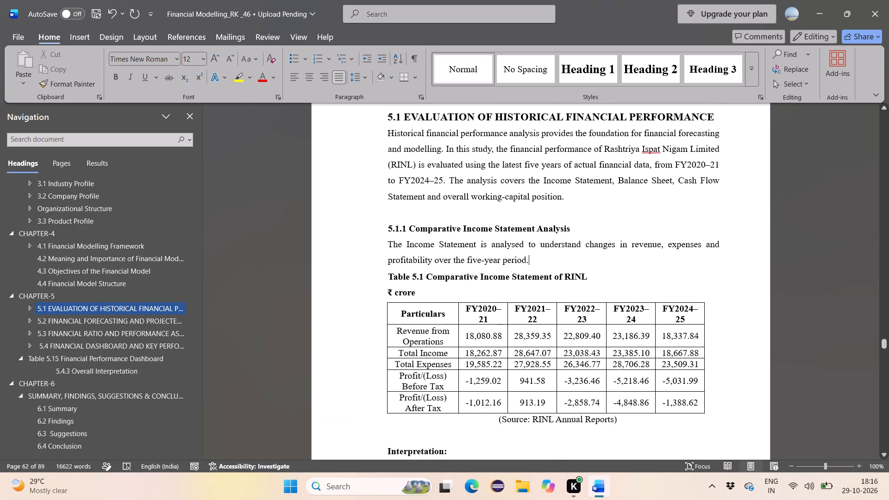
{"action": "key", "text": "Return"}
Move the Interpretation heading under Table 5.3 onto the next page with its text by inserting a blank line before it.
{"action": "scroll", "coordinate": [541, 263], "scroll_direction": "up", "scroll_amount": 1}
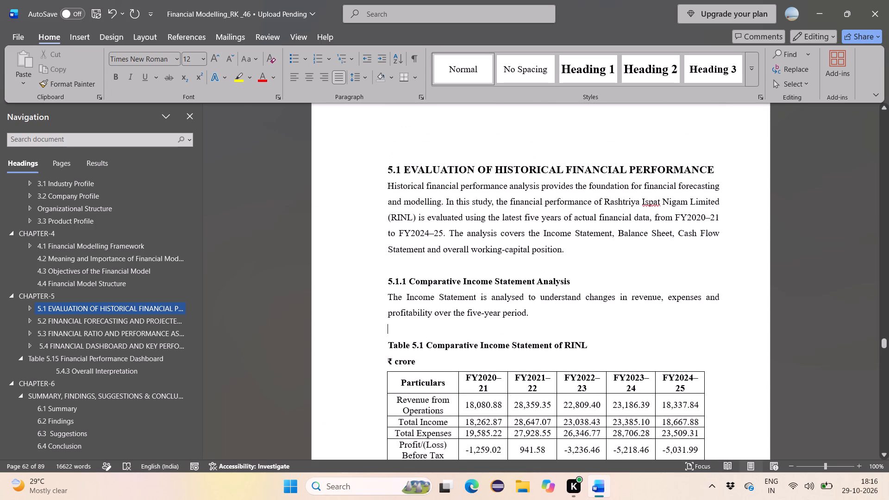
{"action": "scroll", "coordinate": [541, 263], "scroll_direction": "up", "scroll_amount": 3}
{"action": "scroll", "coordinate": [541, 263], "scroll_direction": "down", "scroll_amount": 1}
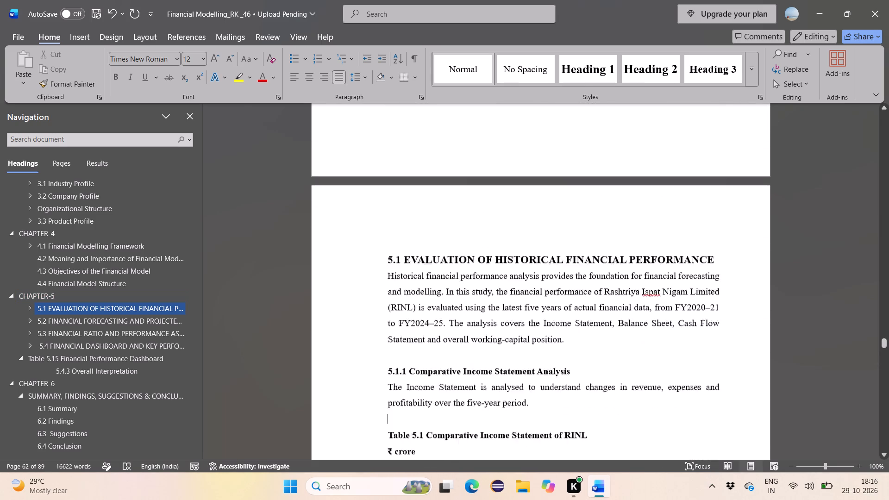
{"action": "scroll", "coordinate": [541, 263], "scroll_direction": "down", "scroll_amount": 2}
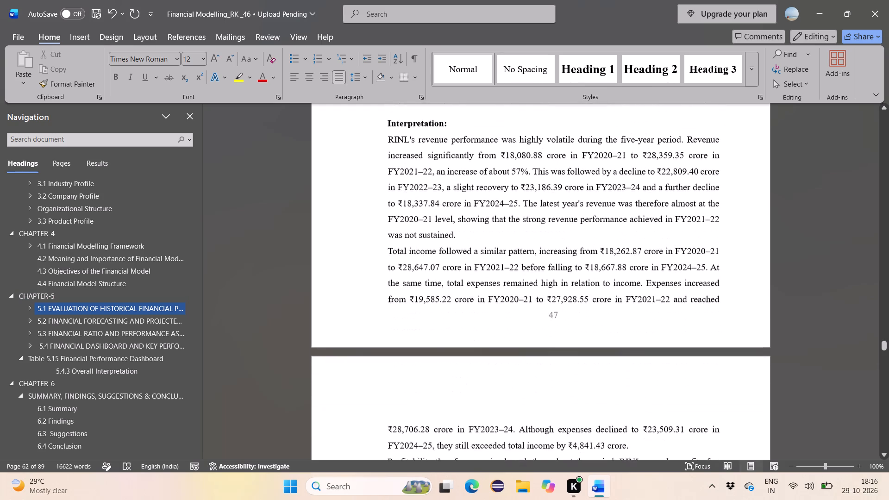
{"action": "scroll", "coordinate": [541, 263], "scroll_direction": "down", "scroll_amount": 1}
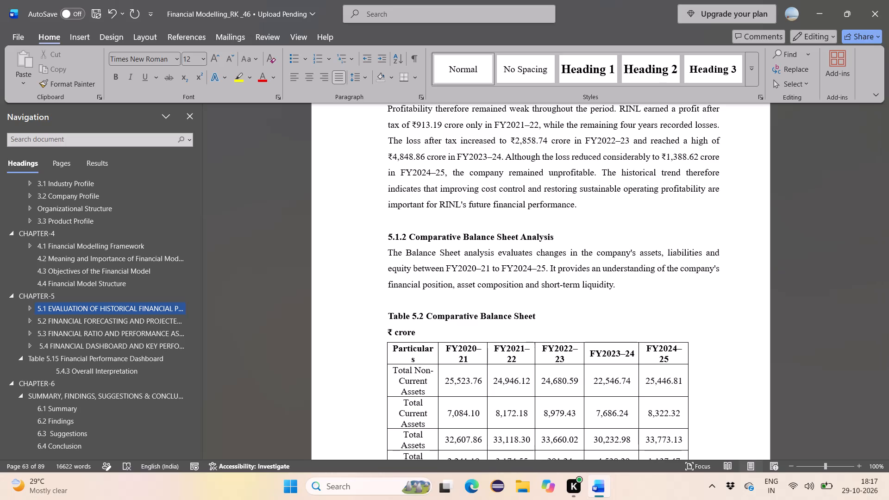
{"action": "scroll", "coordinate": [541, 263], "scroll_direction": "down", "scroll_amount": 1}
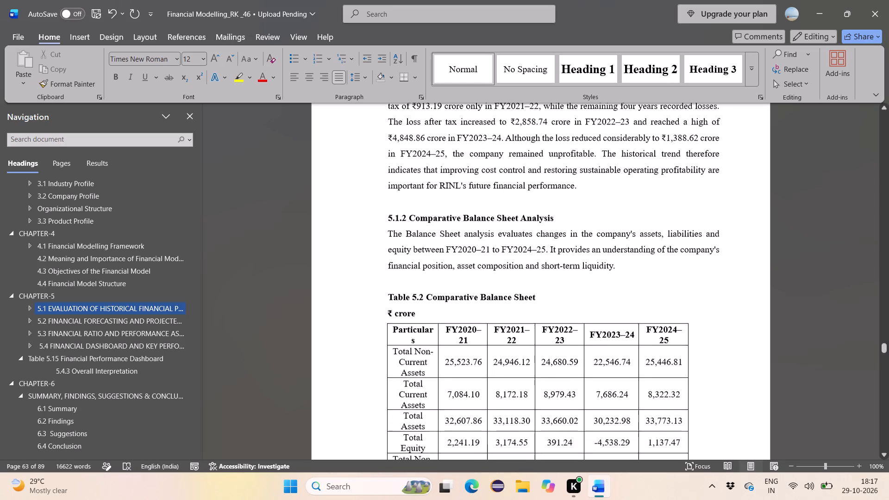
{"action": "scroll", "coordinate": [541, 263], "scroll_direction": "down", "scroll_amount": 3}
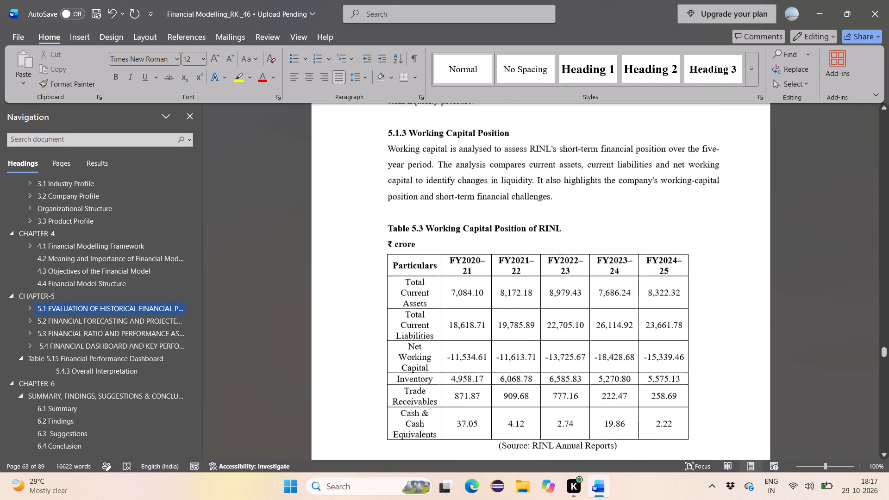
{"action": "scroll", "coordinate": [541, 263], "scroll_direction": "down", "scroll_amount": 2}
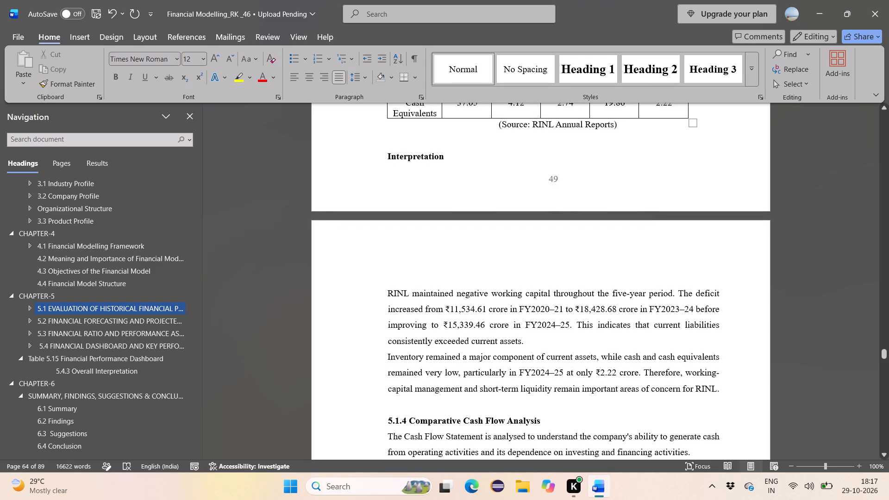
{"action": "left_click", "coordinate": [387, 156]}
{"action": "key", "text": "Return"}
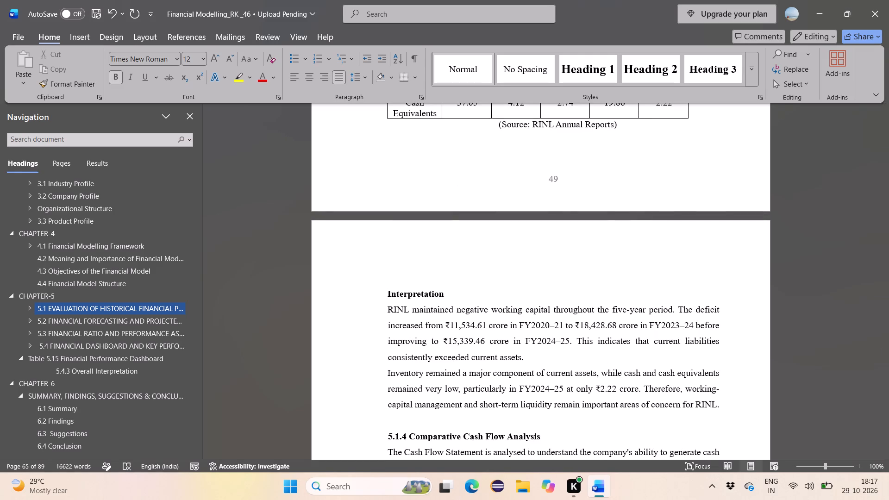
Insert two blank lines above the Table 5.6 Projected Income Statement caption to move it onto the same page as its table.
{"action": "scroll", "coordinate": [387, 156], "scroll_direction": "down", "scroll_amount": 2}
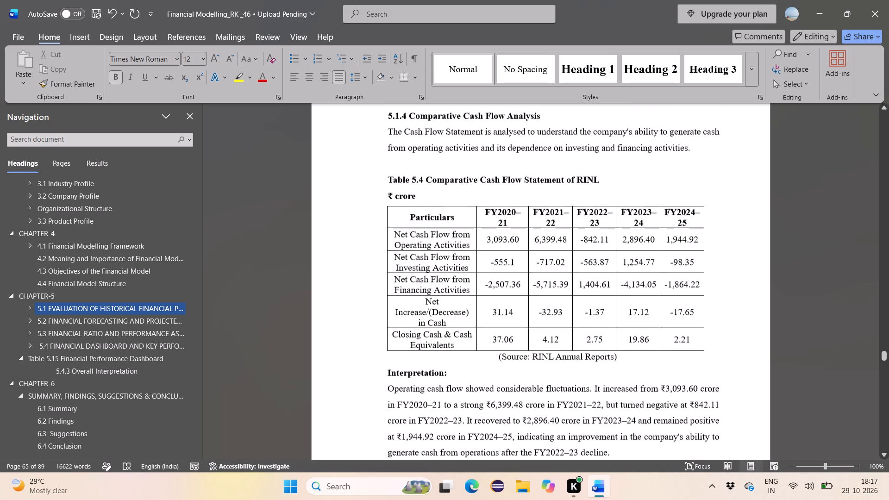
{"action": "scroll", "coordinate": [387, 156], "scroll_direction": "down", "scroll_amount": 3}
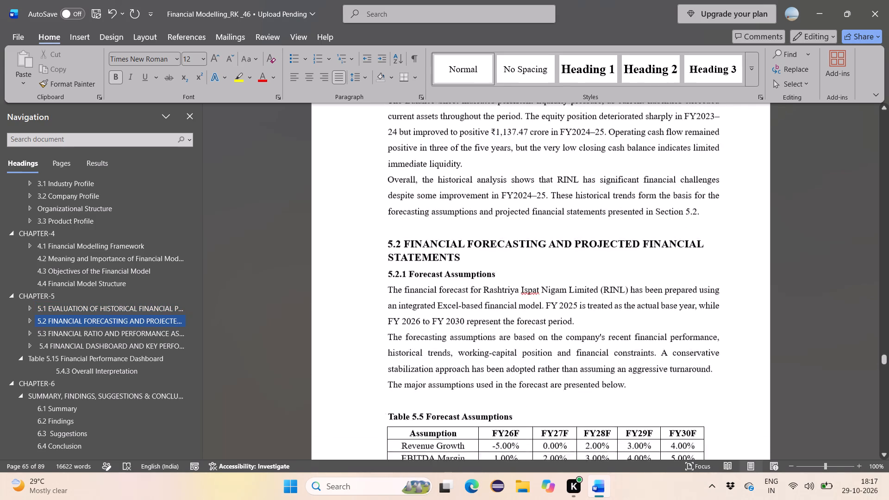
{"action": "scroll", "coordinate": [387, 156], "scroll_direction": "down", "scroll_amount": 3}
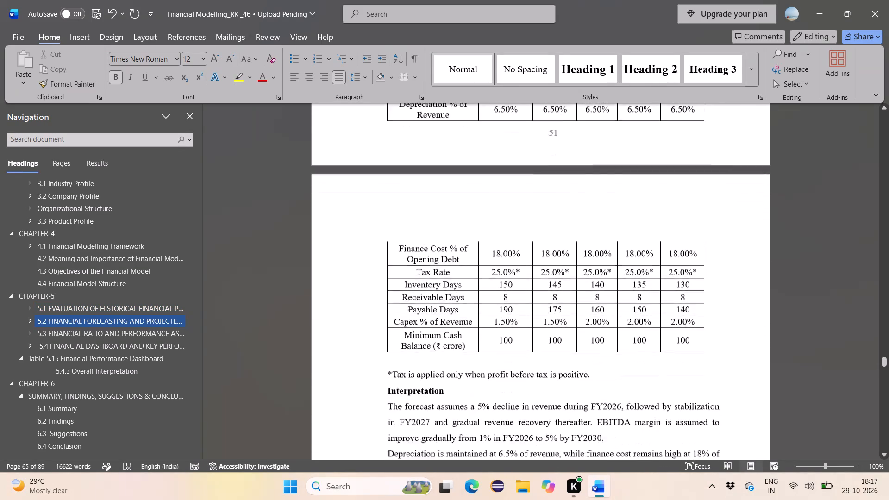
{"action": "scroll", "coordinate": [387, 156], "scroll_direction": "down", "scroll_amount": 2}
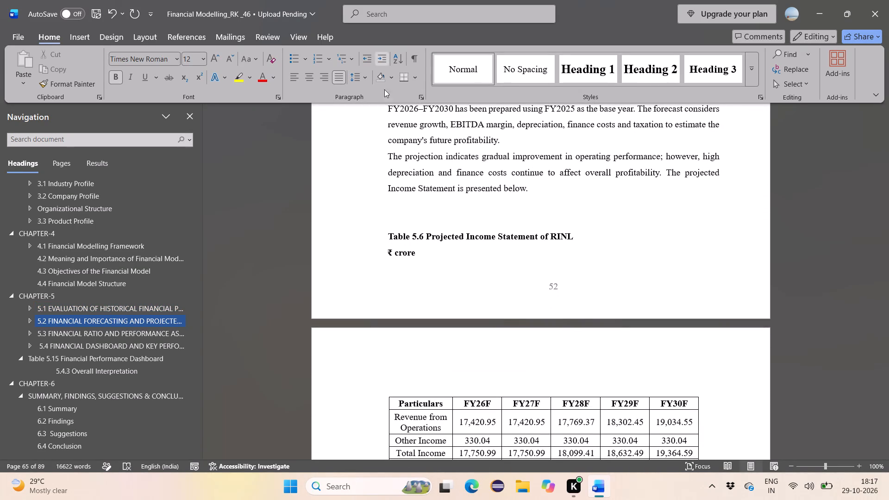
{"action": "scroll", "coordinate": [377, 144], "scroll_direction": "up", "scroll_amount": 1}
{"action": "left_click", "coordinate": [458, 264]}
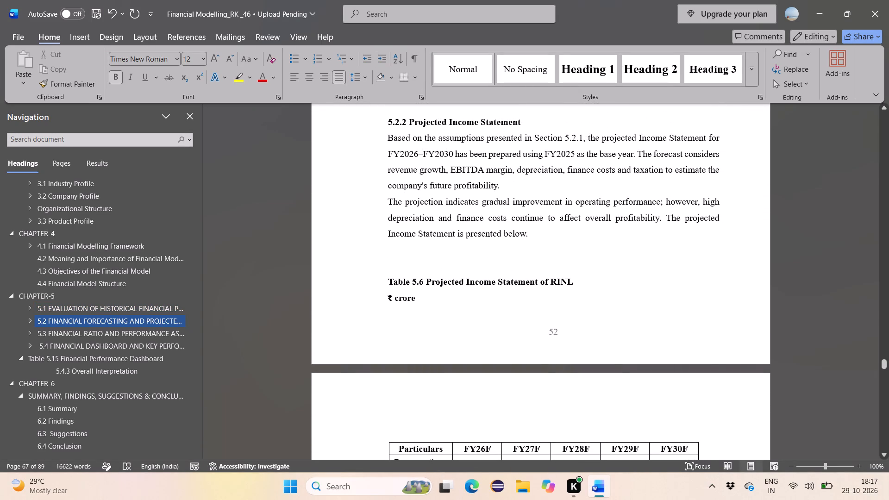
{"action": "key", "text": "Return"}
{"action": "key", "text": "Return"}
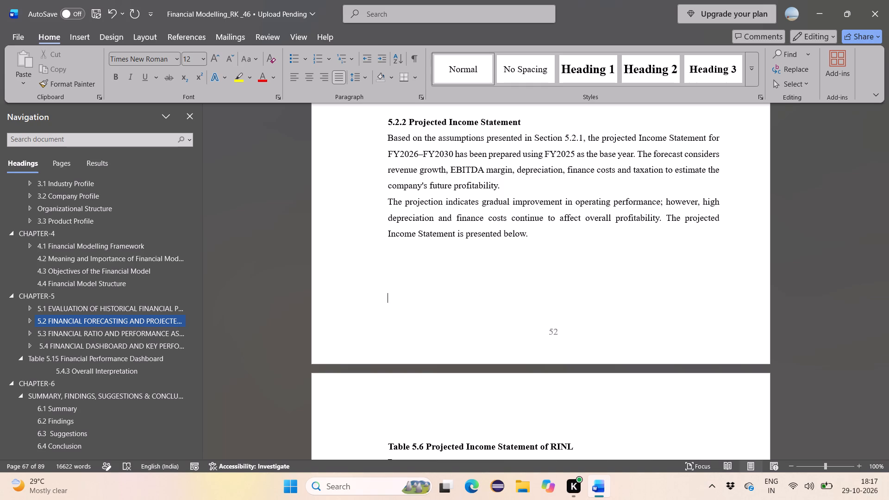
Insert a blank line between the bottom of Table 5.6 and its Interpretation heading.
{"action": "scroll", "coordinate": [458, 264], "scroll_direction": "down", "scroll_amount": 3}
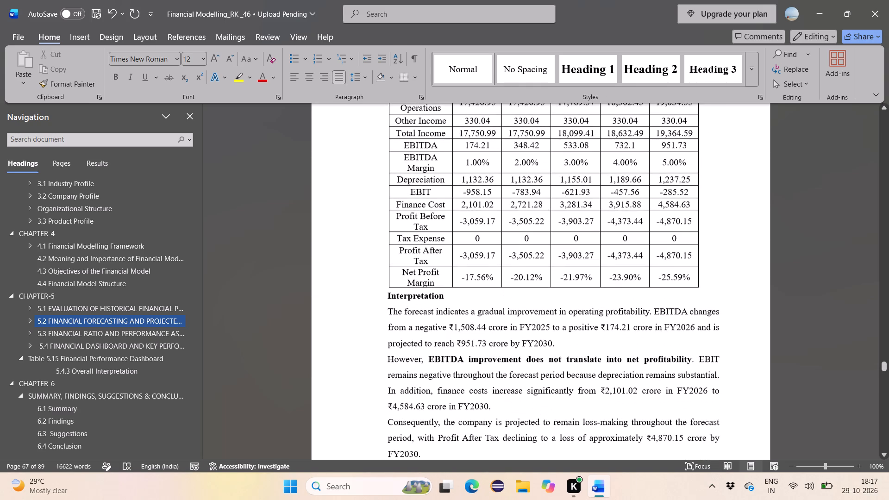
{"action": "left_click", "coordinate": [388, 297]}
{"action": "key", "text": "Return"}
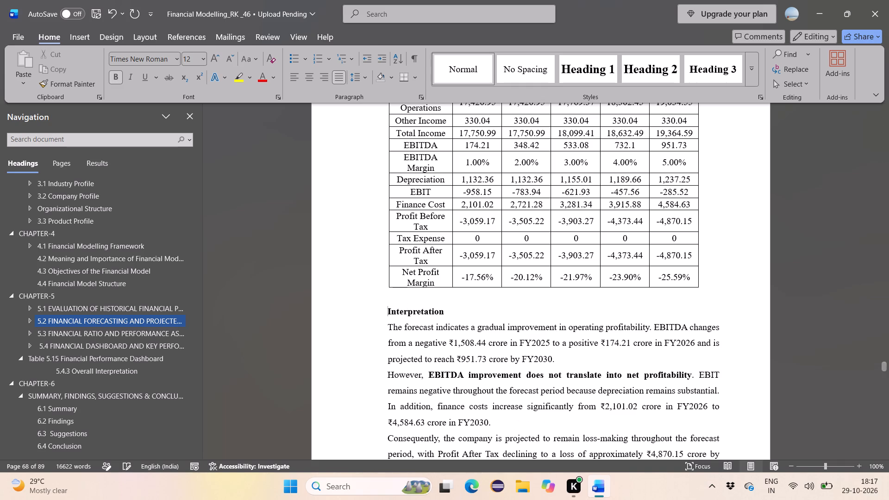
Remove the bold from "EBITDA improvement does not translate into net profitability" in the Table 5.6 interpretation.
{"action": "scroll", "coordinate": [388, 297], "scroll_direction": "down", "scroll_amount": 1}
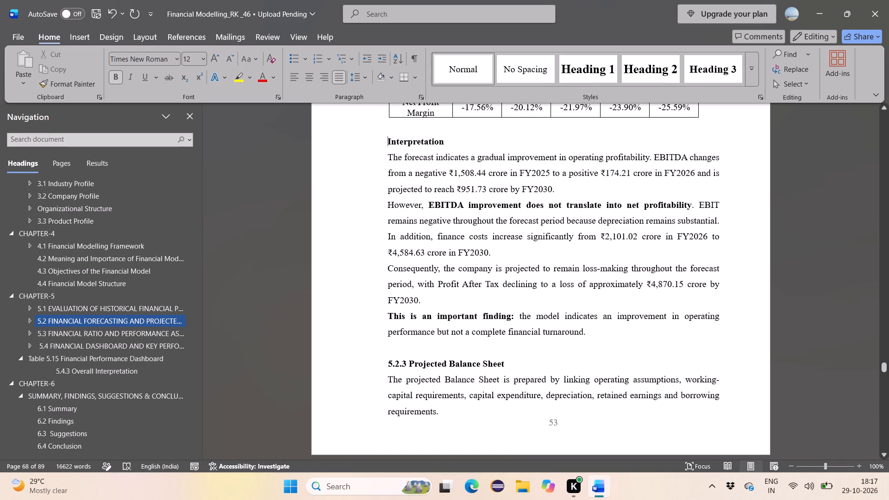
{"action": "left_click_drag", "start_coordinate": [427, 201], "coordinate": [689, 208]}
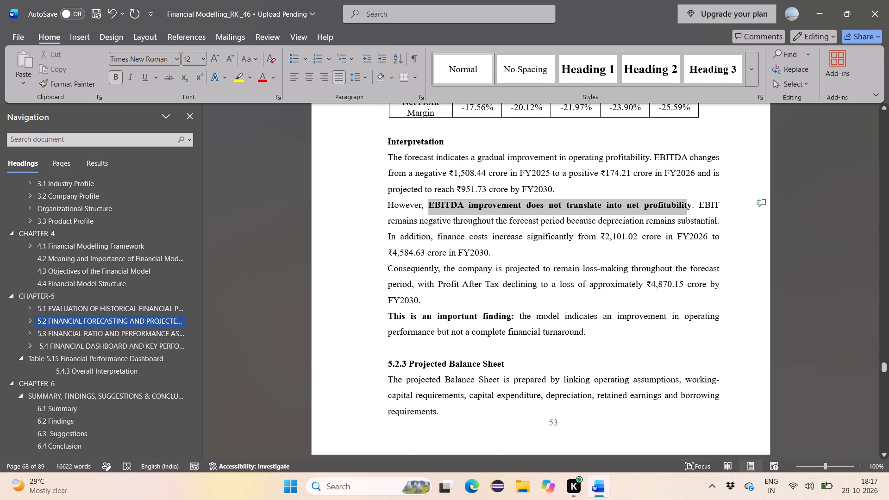
{"action": "left_click_drag", "start_coordinate": [689, 208], "coordinate": [690, 208]}
{"action": "key", "text": "ctrl+b"}
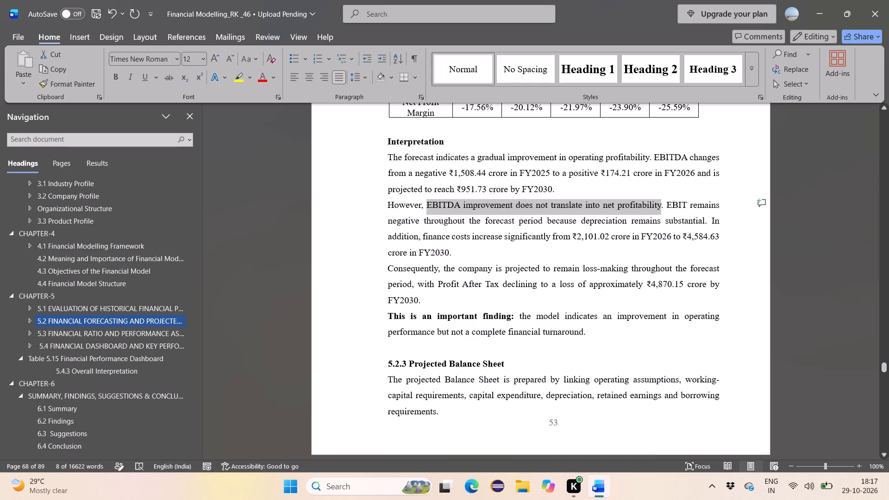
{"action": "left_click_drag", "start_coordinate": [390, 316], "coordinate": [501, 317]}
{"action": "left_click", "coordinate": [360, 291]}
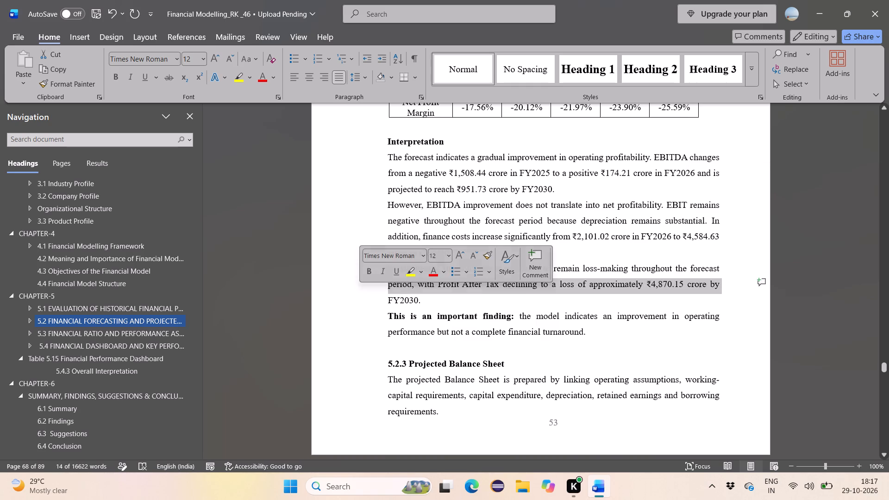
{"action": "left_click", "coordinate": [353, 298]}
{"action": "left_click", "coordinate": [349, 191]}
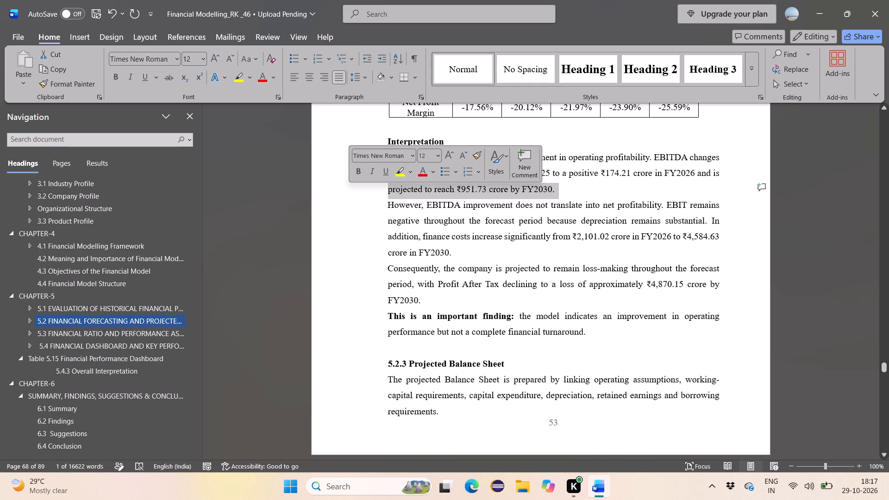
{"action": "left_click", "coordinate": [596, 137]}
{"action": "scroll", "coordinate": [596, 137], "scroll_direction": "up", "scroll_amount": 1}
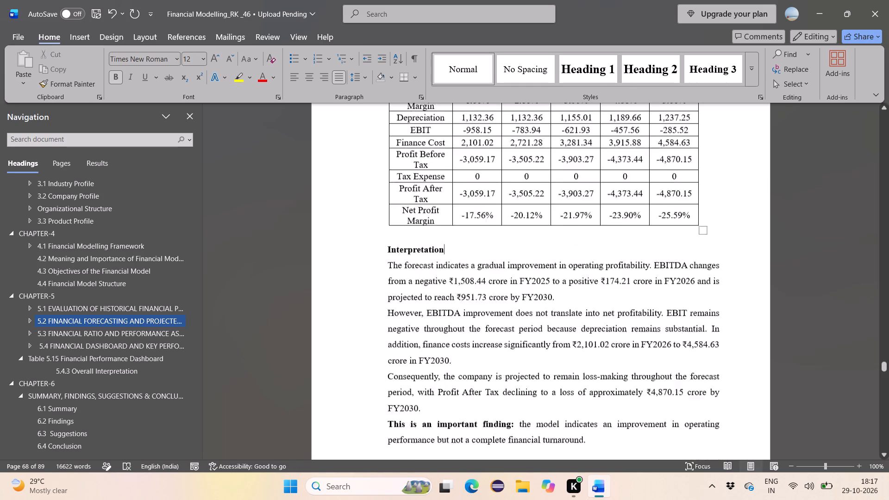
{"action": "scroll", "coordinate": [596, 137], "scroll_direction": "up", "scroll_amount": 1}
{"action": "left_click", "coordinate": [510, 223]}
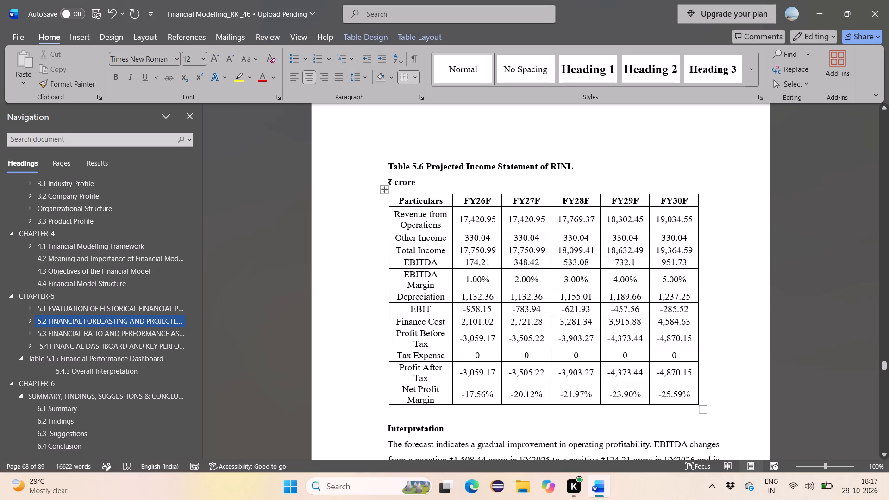
Remove the bold from "Projected Cash Flow Statement for FY2026–FY2030" in the 5.2.4 introductory paragraph.
{"action": "scroll", "coordinate": [493, 262], "scroll_direction": "down", "scroll_amount": 1}
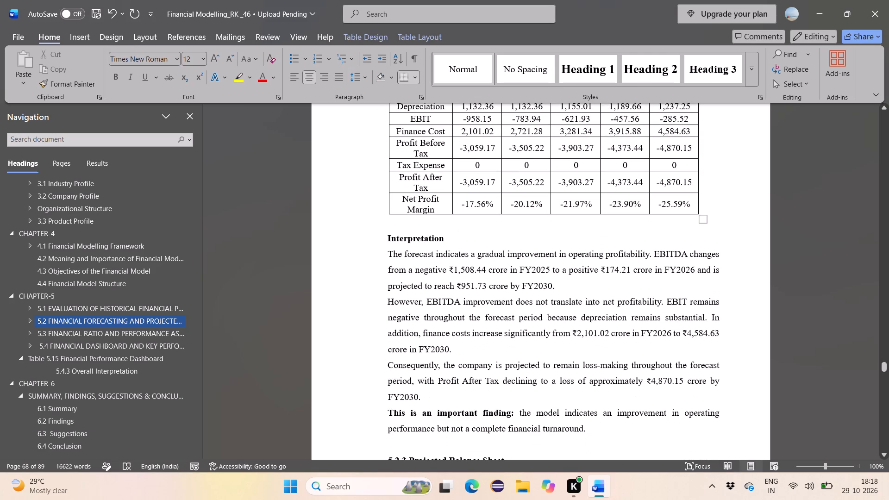
{"action": "scroll", "coordinate": [493, 262], "scroll_direction": "down", "scroll_amount": 2}
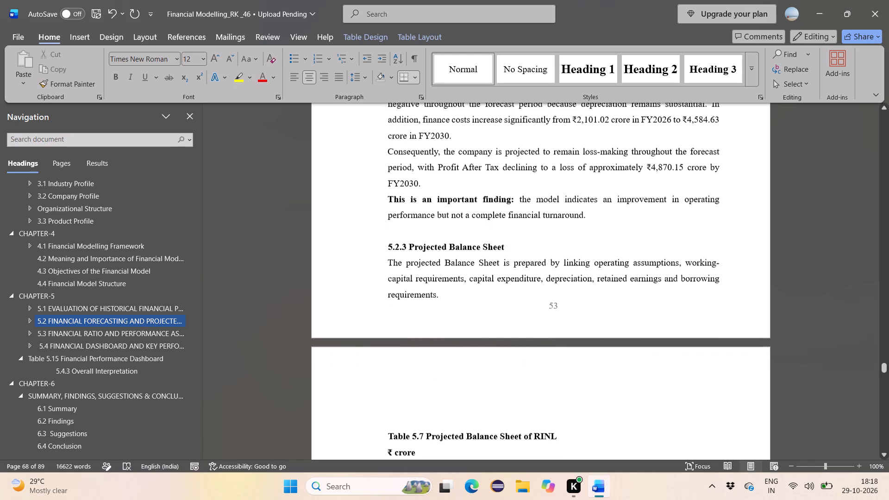
{"action": "scroll", "coordinate": [493, 262], "scroll_direction": "down", "scroll_amount": 3}
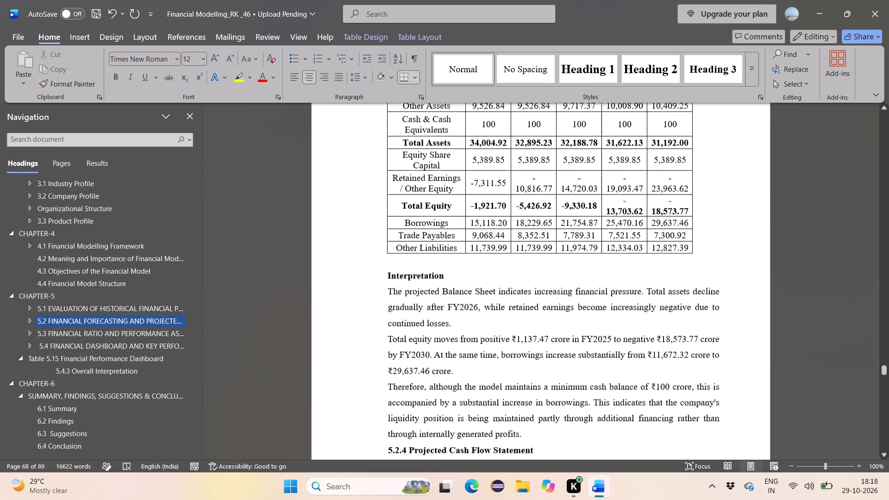
{"action": "scroll", "coordinate": [493, 262], "scroll_direction": "down", "scroll_amount": 2}
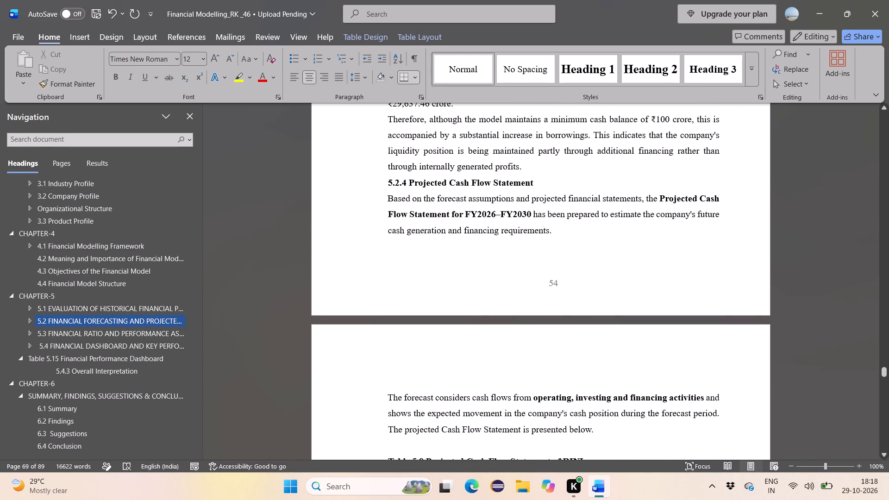
{"action": "left_click_drag", "start_coordinate": [657, 196], "coordinate": [529, 214]}
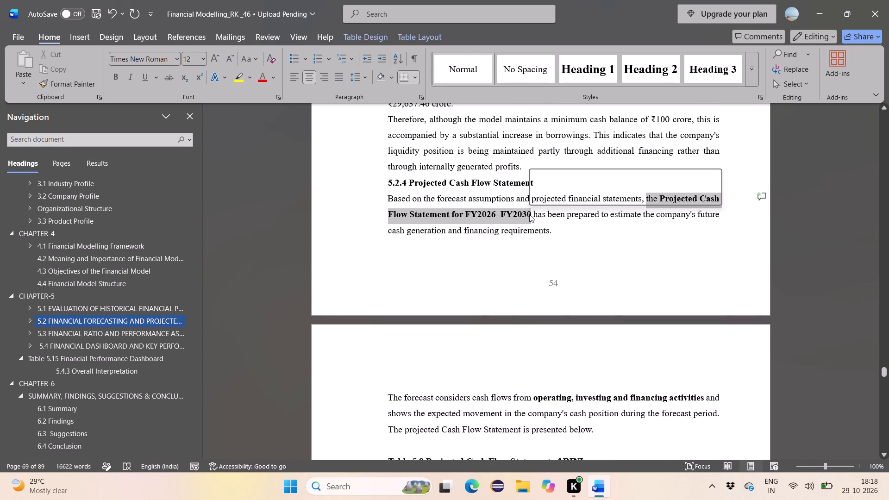
{"action": "key", "text": "ctrl+b"}
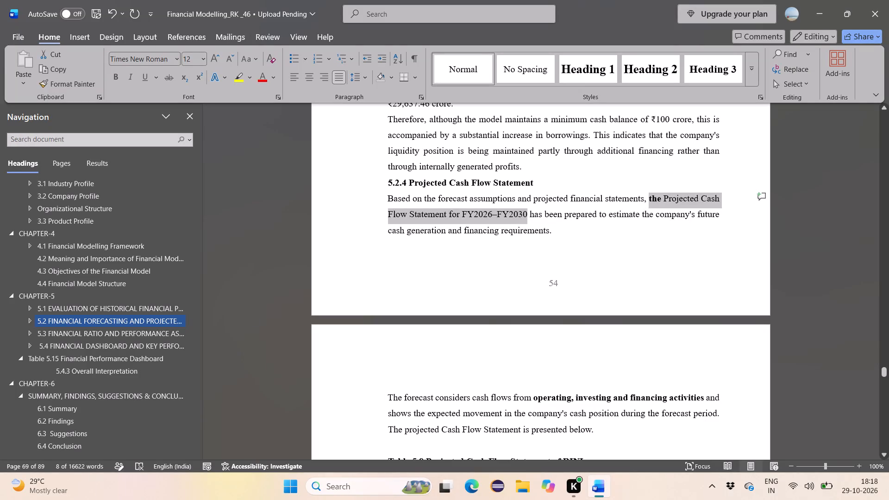
Remove the bold from the word "the" before "Projected Cash Flow Statement" in the 5.2.4 introductory paragraph.
{"action": "left_click", "coordinate": [610, 240]}
{"action": "left_click", "coordinate": [655, 197]}
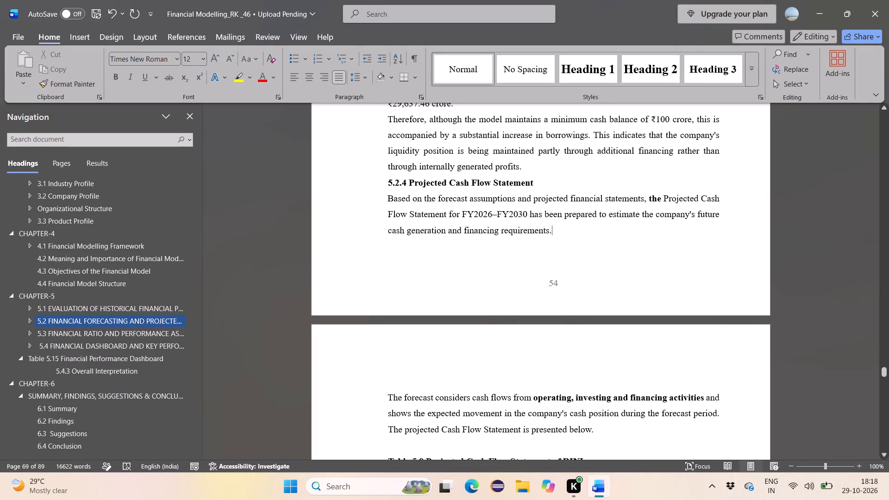
{"action": "left_click", "coordinate": [662, 199]}
{"action": "key", "text": "BackSpace"}
{"action": "key", "text": "BackSpace"}
{"action": "key", "text": "BackSpace"}
{"action": "type", "text": "the"}
{"action": "left_click_drag", "start_coordinate": [659, 199], "coordinate": [648, 199]}
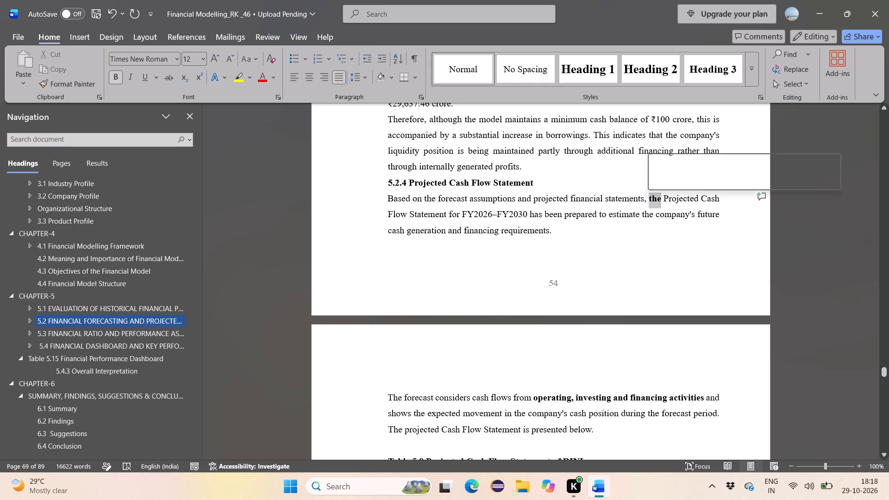
{"action": "key", "text": "ctrl+b"}
{"action": "left_click", "coordinate": [591, 239]}
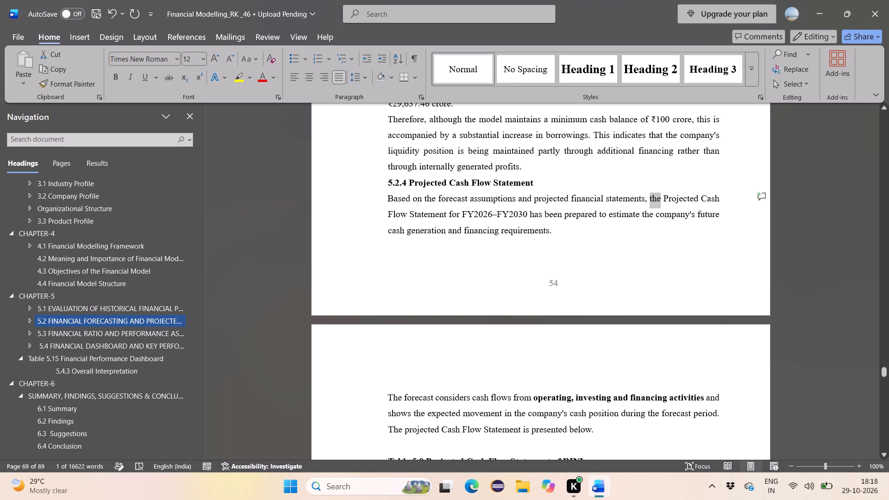
Remove the bold from "operating, investing and financing activities" in the paragraph above Table 5.8.
{"action": "scroll", "coordinate": [542, 287], "scroll_direction": "down", "scroll_amount": 1}
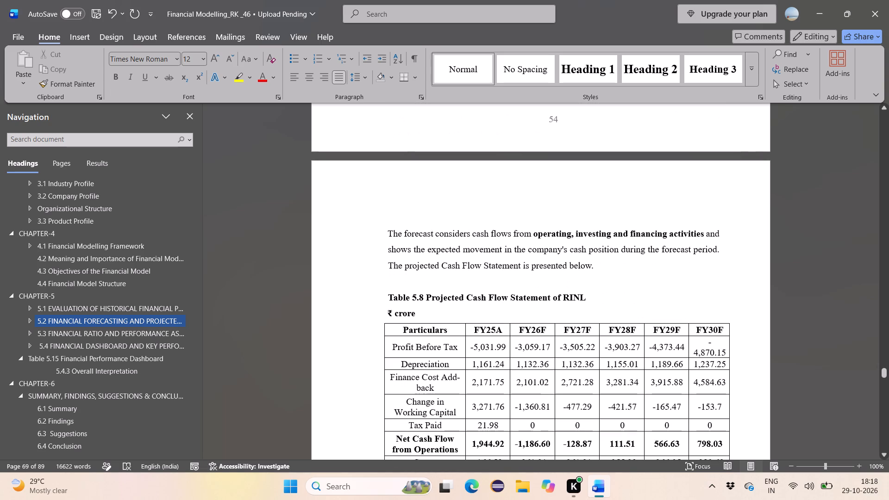
{"action": "left_click_drag", "start_coordinate": [535, 235], "coordinate": [681, 232]}
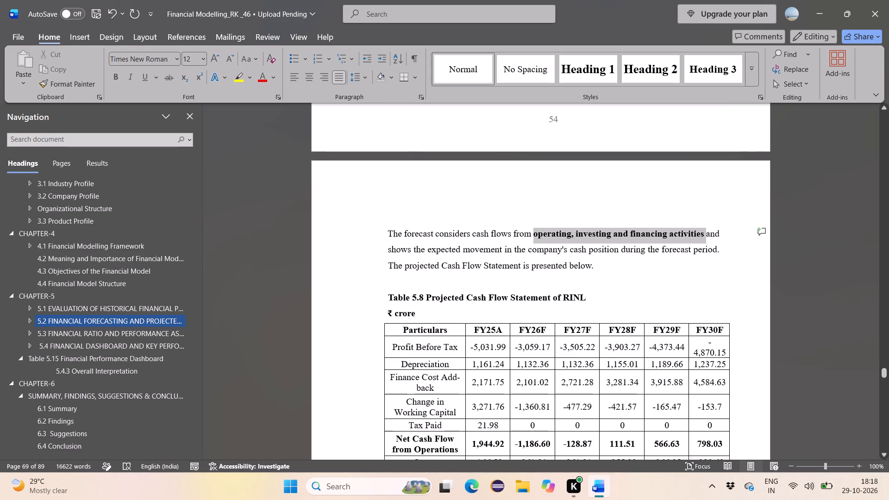
{"action": "left_click_drag", "start_coordinate": [681, 232], "coordinate": [703, 233]}
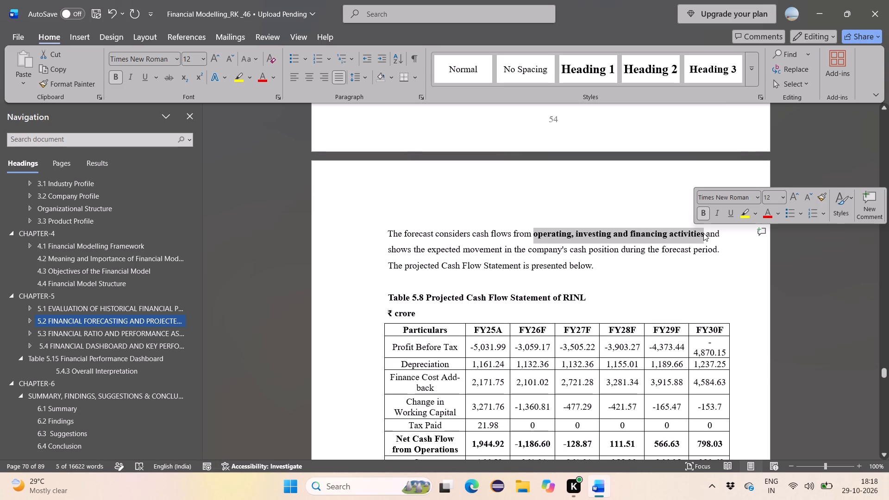
{"action": "key", "text": "ctrl+b"}
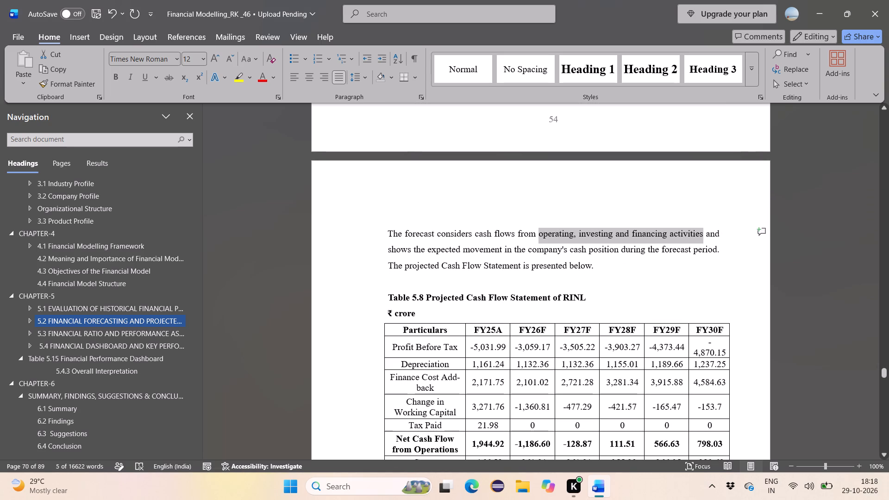
{"action": "left_click", "coordinate": [597, 273]}
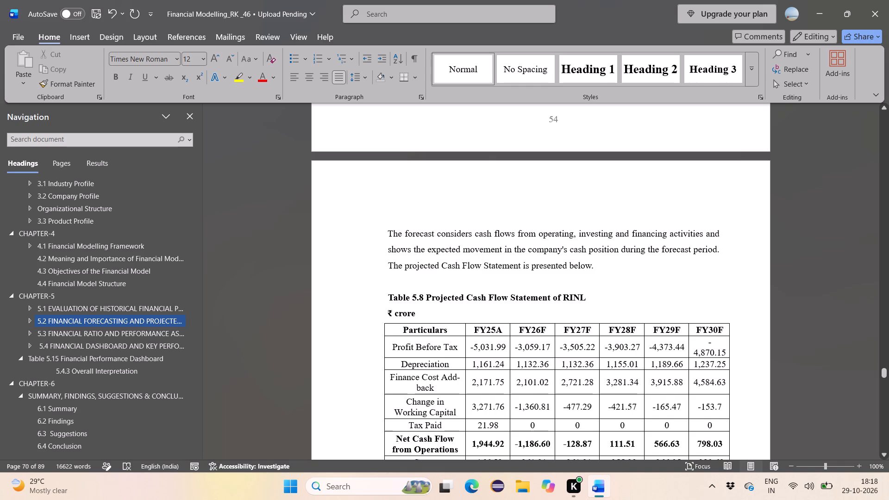
Review the formatting and layout of Table 5.8, its interpretation, and the Current Ratio table and chart pages.
{"action": "scroll", "coordinate": [642, 264], "scroll_direction": "down", "scroll_amount": 2}
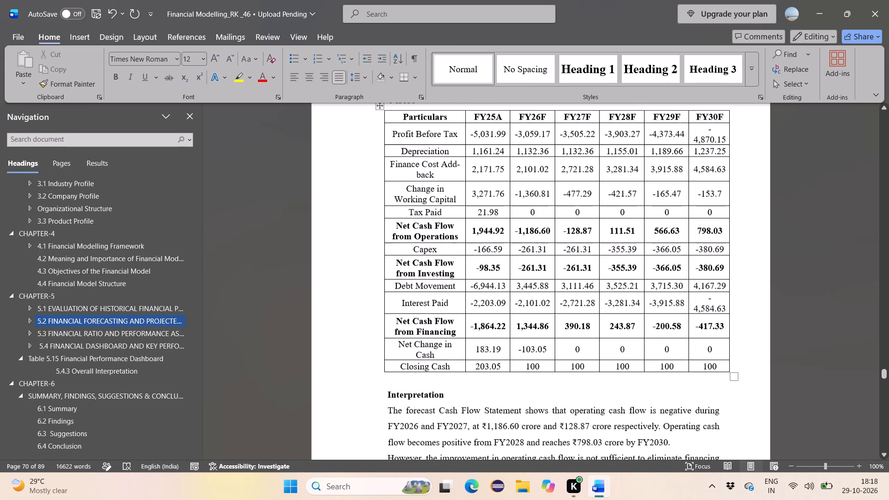
{"action": "scroll", "coordinate": [642, 264], "scroll_direction": "down", "scroll_amount": 2}
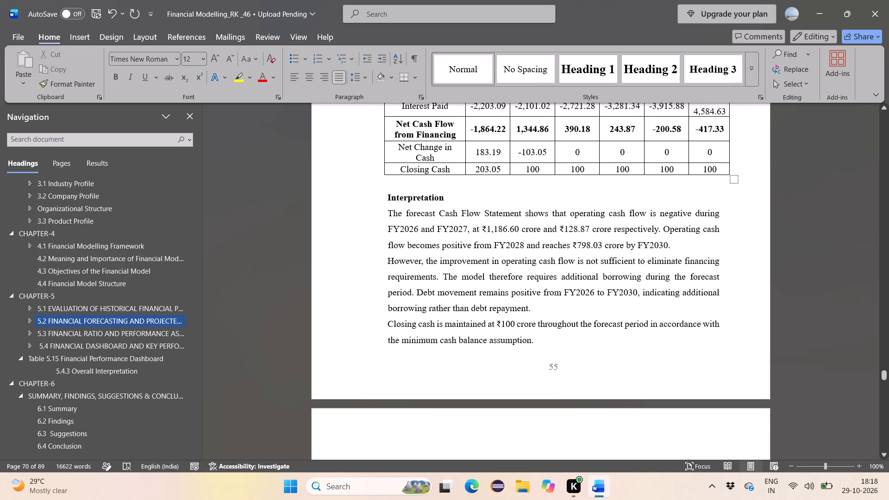
{"action": "scroll", "coordinate": [642, 264], "scroll_direction": "down", "scroll_amount": 1}
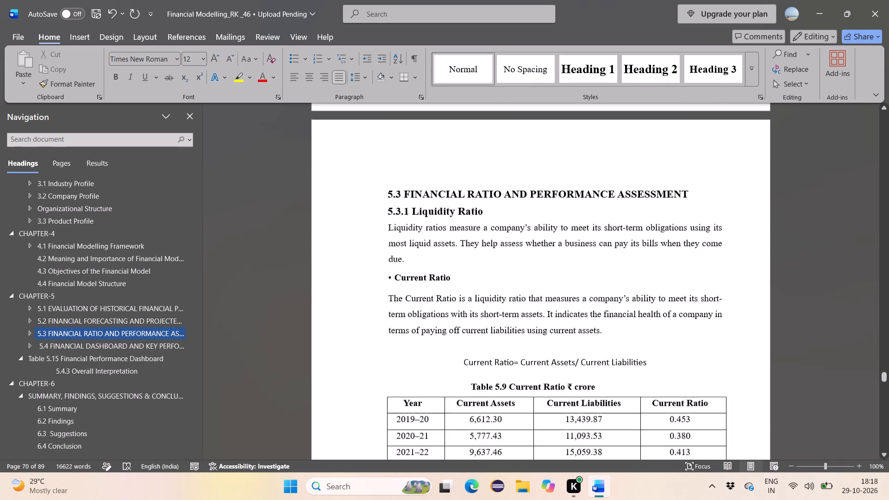
{"action": "scroll", "coordinate": [642, 264], "scroll_direction": "down", "scroll_amount": 2}
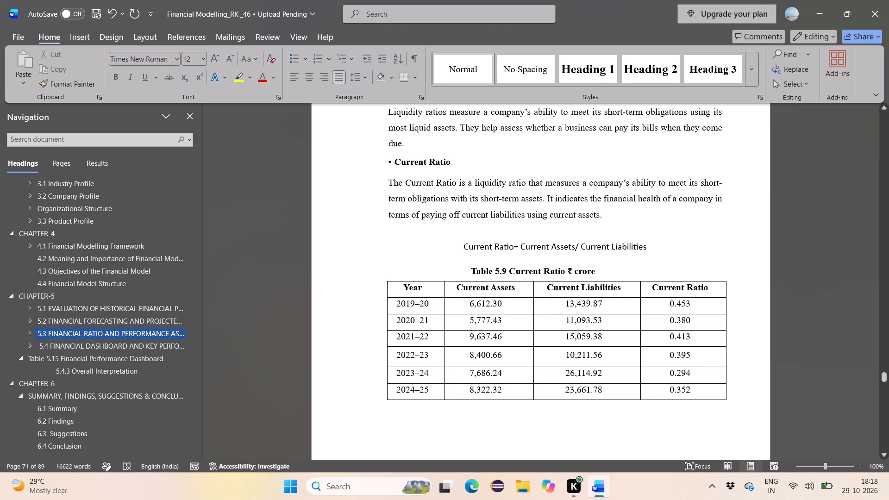
{"action": "scroll", "coordinate": [483, 269], "scroll_direction": "down", "scroll_amount": 2}
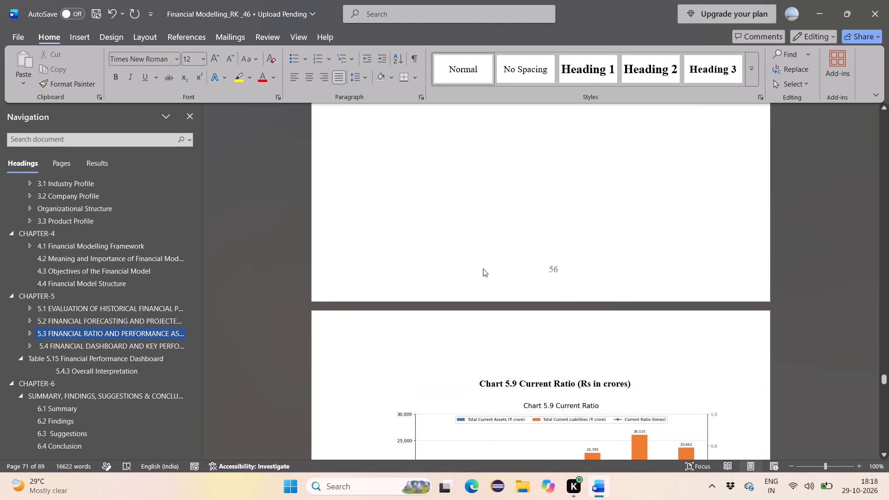
{"action": "scroll", "coordinate": [483, 269], "scroll_direction": "down", "scroll_amount": 1}
Insert a blank line between the 5.3 Financial Ratio and Performance Assessment heading and the 5.3.1 Liquidity Ratio heading.
{"action": "scroll", "coordinate": [483, 269], "scroll_direction": "up", "scroll_amount": 2}
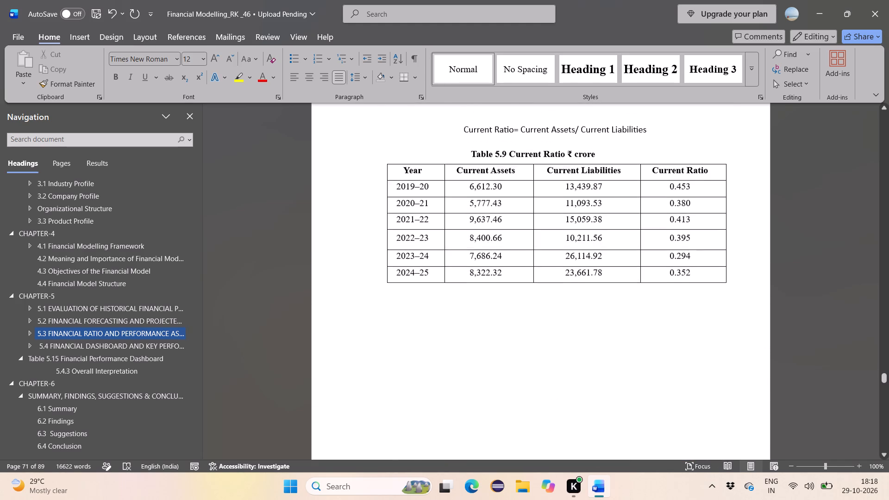
{"action": "scroll", "coordinate": [483, 269], "scroll_direction": "up", "scroll_amount": 2}
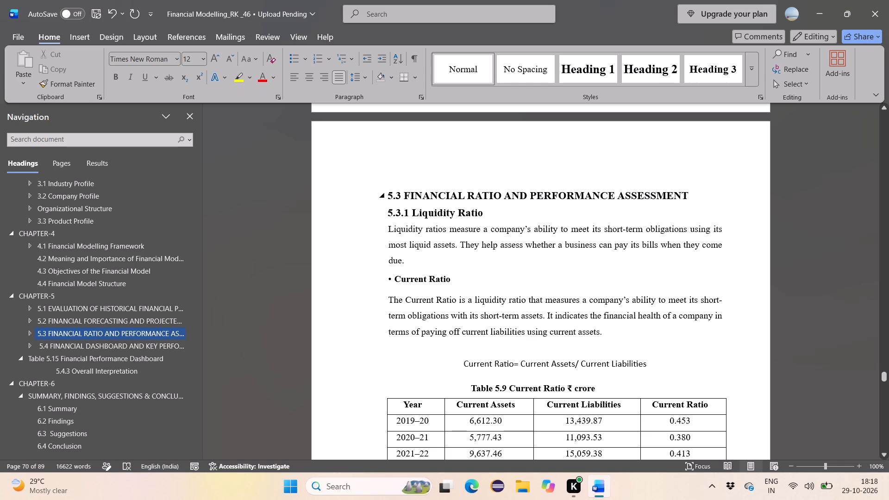
{"action": "left_click", "coordinate": [376, 213]}
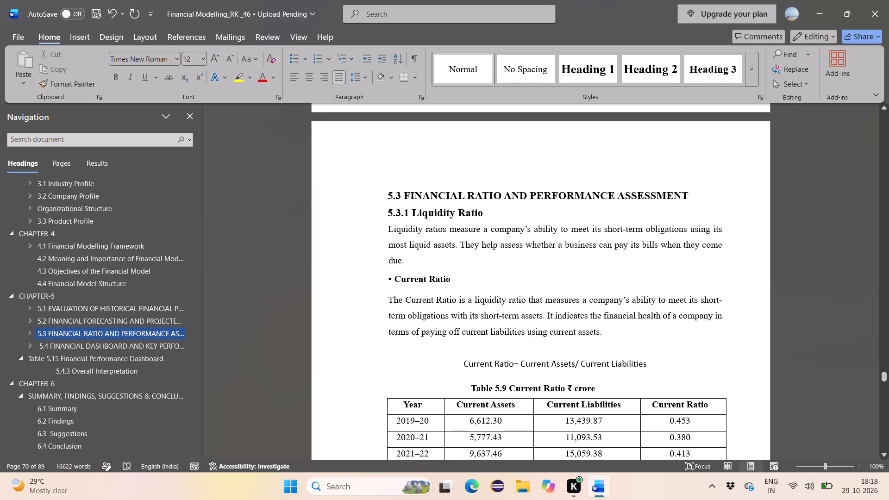
{"action": "left_click", "coordinate": [379, 213]}
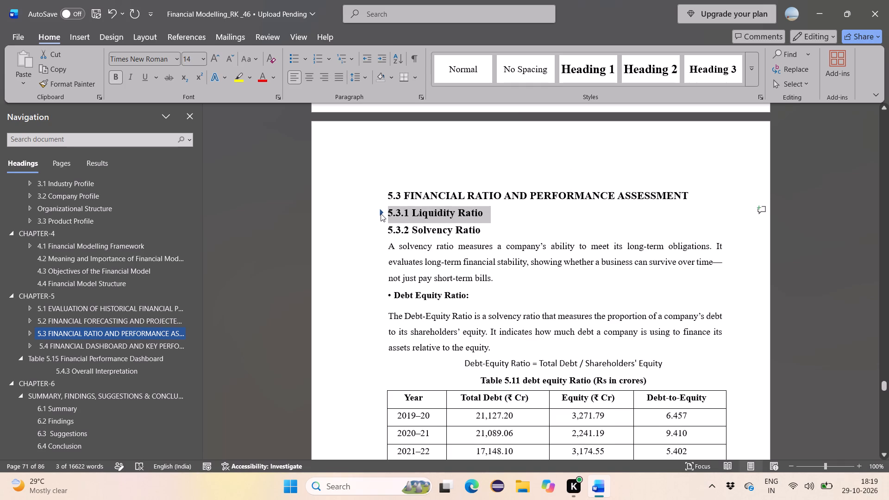
{"action": "left_click", "coordinate": [381, 213]}
{"action": "left_click", "coordinate": [387, 213]}
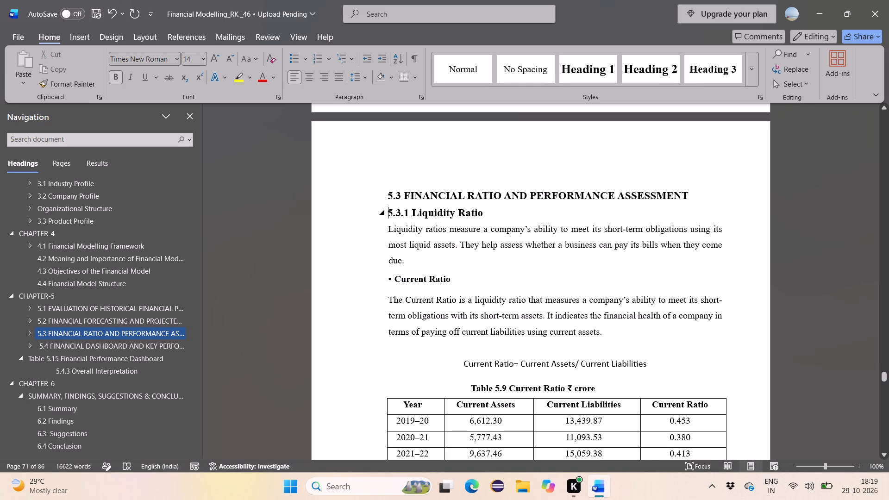
{"action": "key", "text": "Return"}
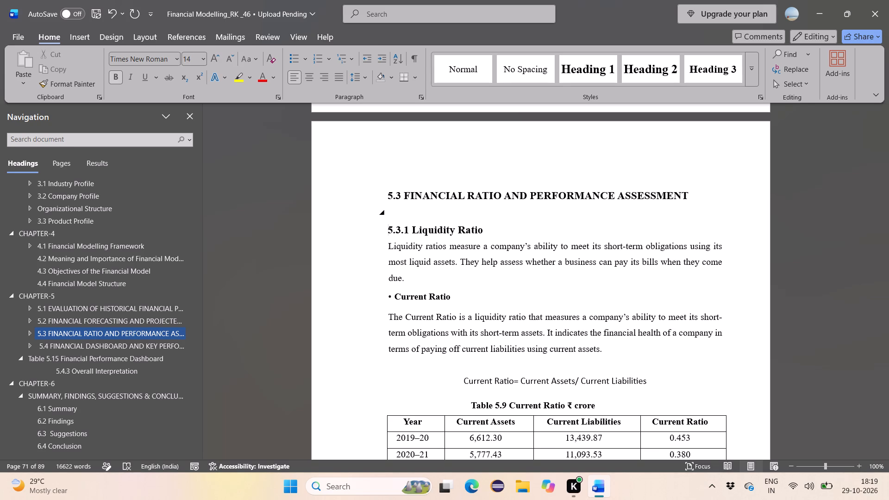
Apply the Normal style to the blank line above the 5.3.1 Liquidity Ratio heading.
{"action": "left_click", "coordinate": [358, 218]}
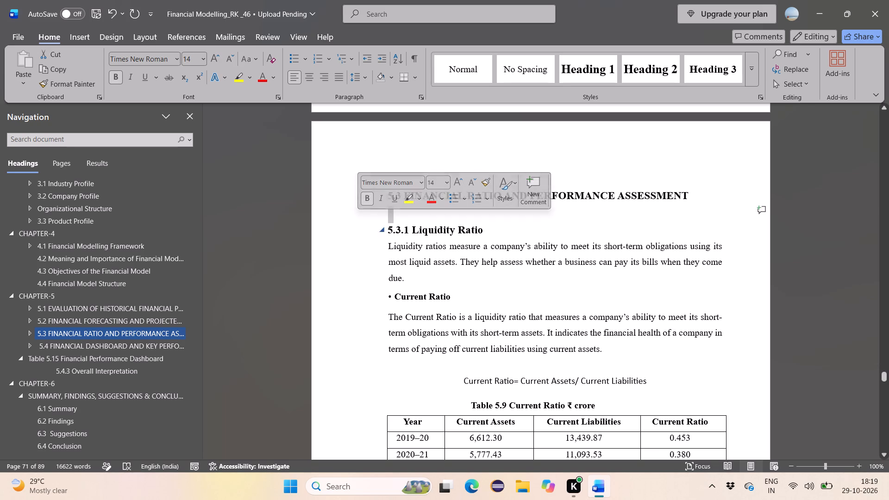
{"action": "left_click", "coordinate": [436, 212]}
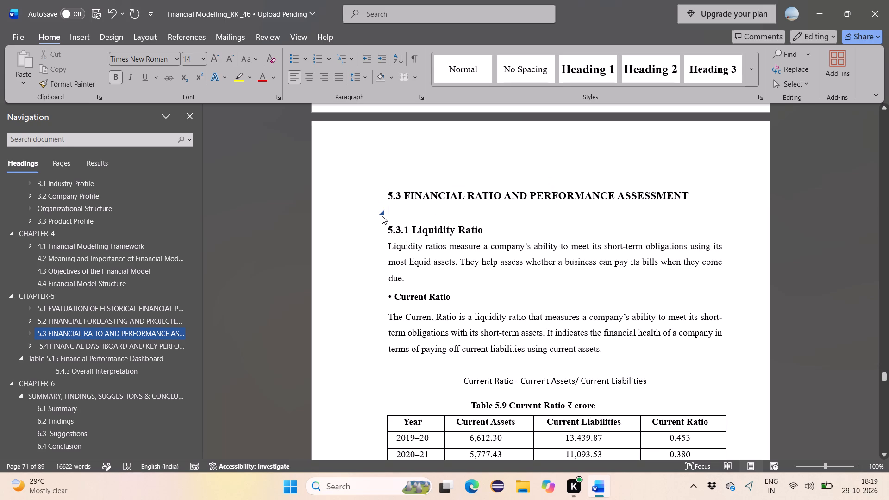
{"action": "left_click", "coordinate": [382, 215]}
{"action": "left_click", "coordinate": [382, 215]}
{"action": "left_click", "coordinate": [459, 59]}
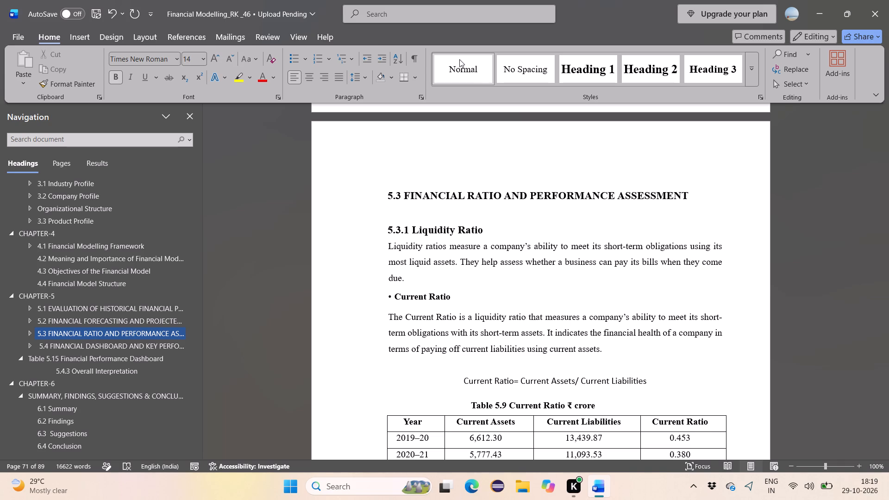
{"action": "left_click", "coordinate": [398, 228]}
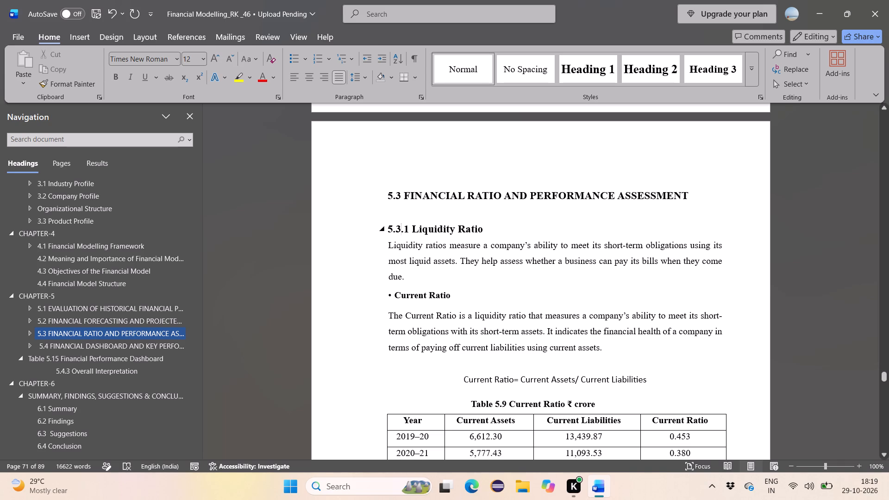
{"action": "left_click", "coordinate": [398, 212]}
Examine the page layout around Section 5.3.1, from the Table 5.8 interpretation through Table 5.9 to Chart 5.9.
{"action": "left_click", "coordinate": [419, 282]}
{"action": "scroll", "coordinate": [419, 282], "scroll_direction": "down", "scroll_amount": 2}
{"action": "scroll", "coordinate": [419, 282], "scroll_direction": "up", "scroll_amount": 2}
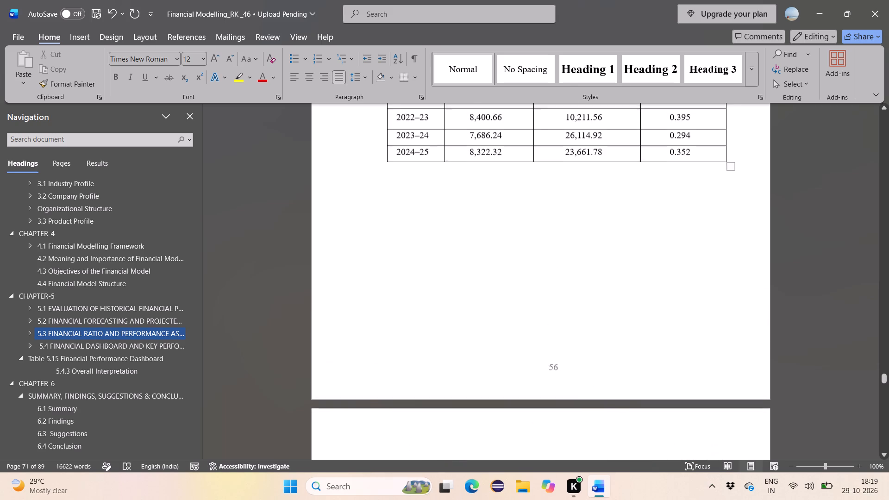
{"action": "scroll", "coordinate": [419, 282], "scroll_direction": "up", "scroll_amount": 1}
{"action": "left_click", "coordinate": [441, 345]}
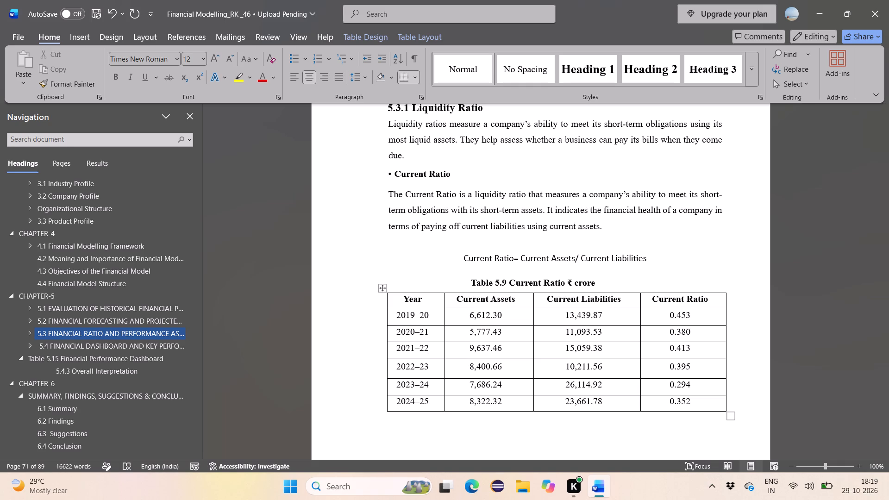
{"action": "scroll", "coordinate": [594, 354], "scroll_direction": "down", "scroll_amount": 2}
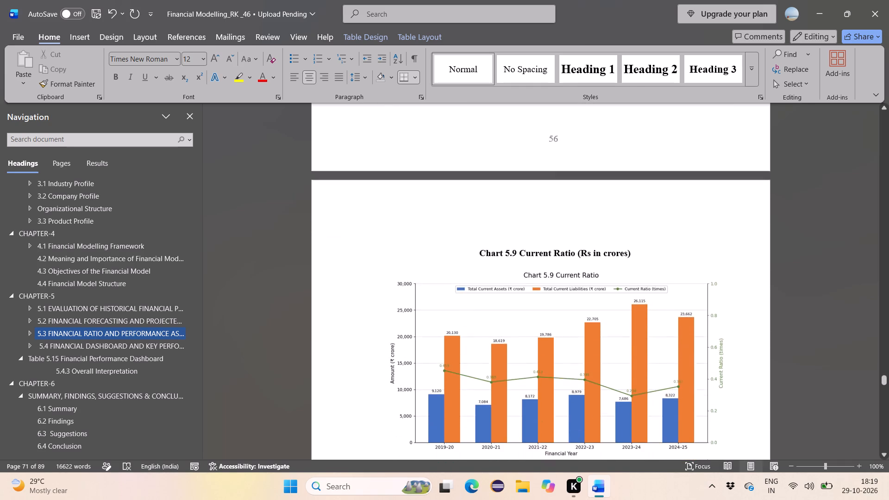
{"action": "scroll", "coordinate": [594, 354], "scroll_direction": "down", "scroll_amount": 2}
{"action": "scroll", "coordinate": [594, 354], "scroll_direction": "up", "scroll_amount": 1}
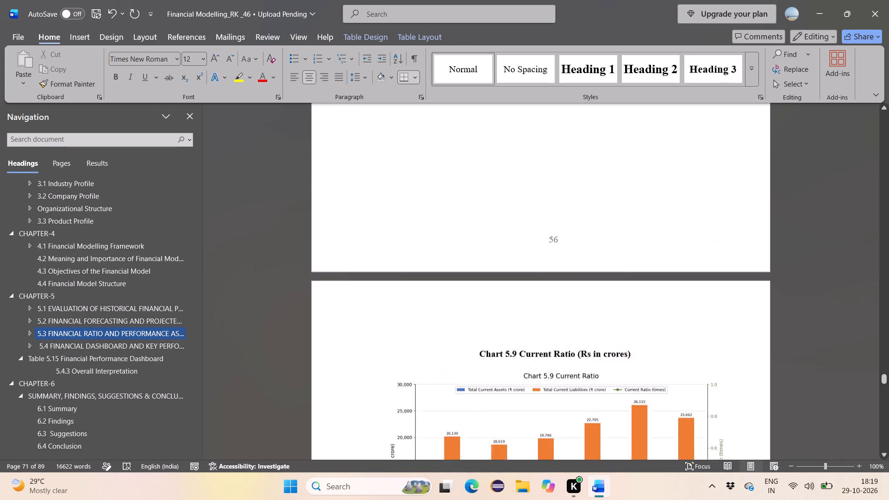
{"action": "scroll", "coordinate": [594, 354], "scroll_direction": "up", "scroll_amount": 2}
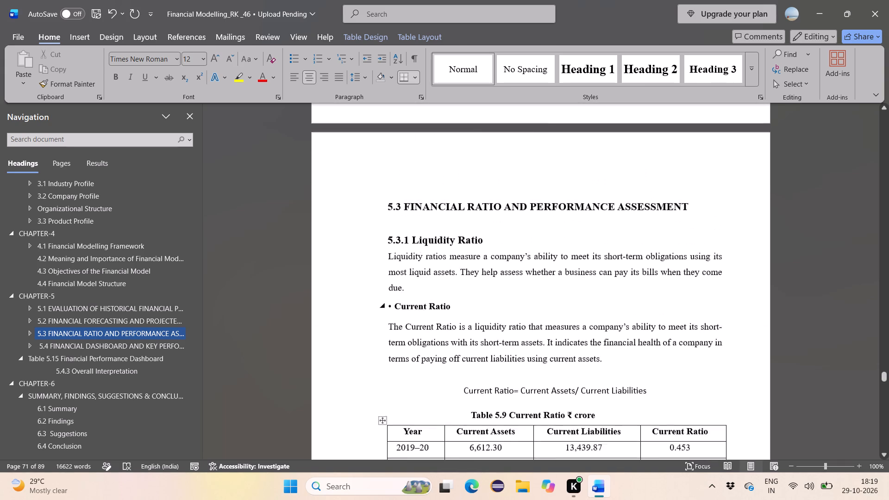
{"action": "scroll", "coordinate": [594, 354], "scroll_direction": "up", "scroll_amount": 2}
{"action": "scroll", "coordinate": [492, 274], "scroll_direction": "up", "scroll_amount": 1}
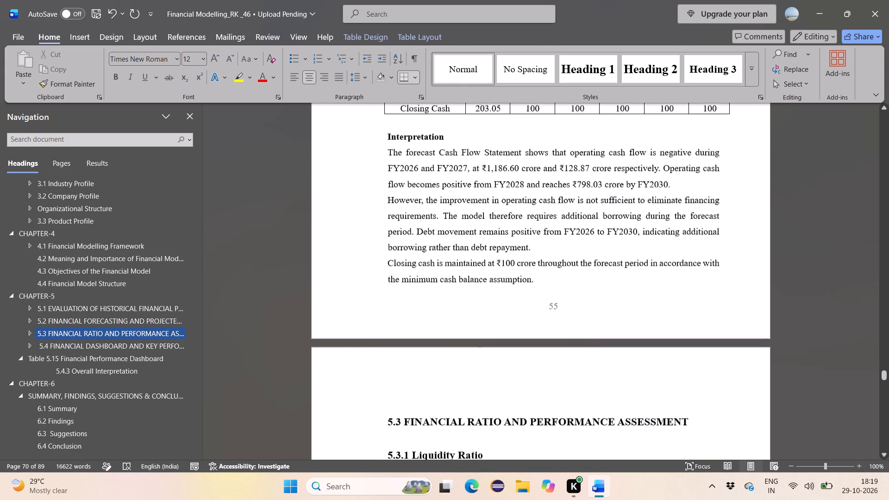
{"action": "scroll", "coordinate": [492, 274], "scroll_direction": "up", "scroll_amount": 1}
{"action": "scroll", "coordinate": [492, 274], "scroll_direction": "down", "scroll_amount": 3}
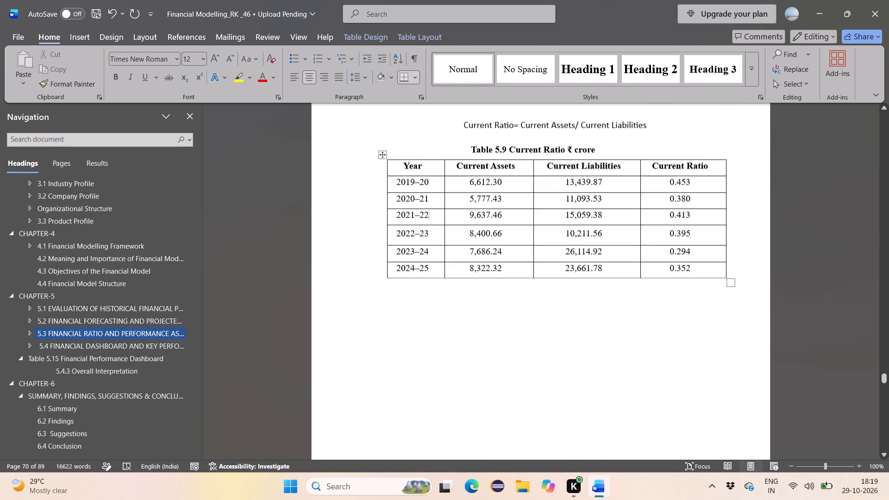
Examine the page layout from Table 5.9 Current Ratio through Chart 5.9 and its interpretation to Table 5.10 Quick Ratio.
{"action": "scroll", "coordinate": [492, 274], "scroll_direction": "down", "scroll_amount": 1}
{"action": "scroll", "coordinate": [492, 274], "scroll_direction": "up", "scroll_amount": 1}
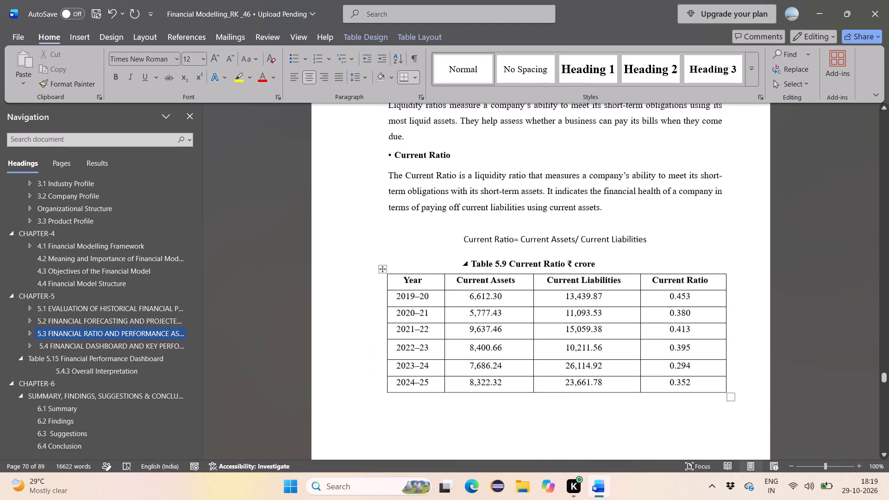
{"action": "scroll", "coordinate": [492, 274], "scroll_direction": "up", "scroll_amount": 1}
{"action": "scroll", "coordinate": [492, 274], "scroll_direction": "down", "scroll_amount": 4}
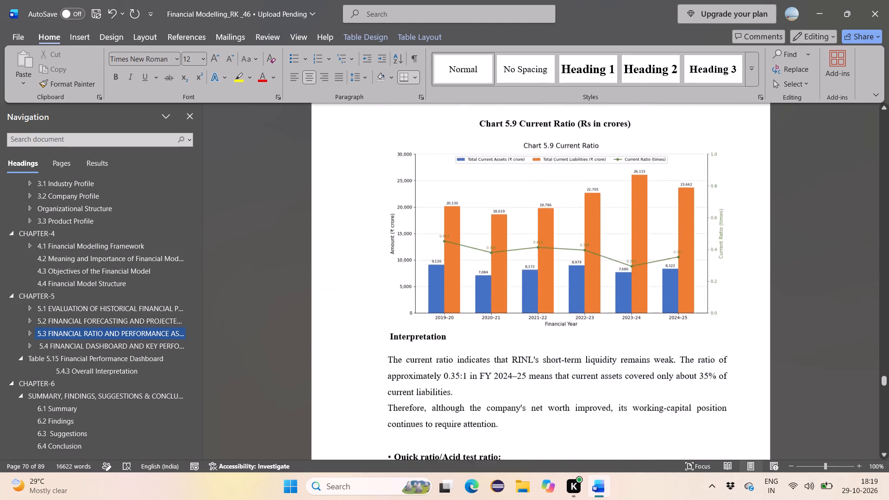
{"action": "scroll", "coordinate": [492, 274], "scroll_direction": "down", "scroll_amount": 3}
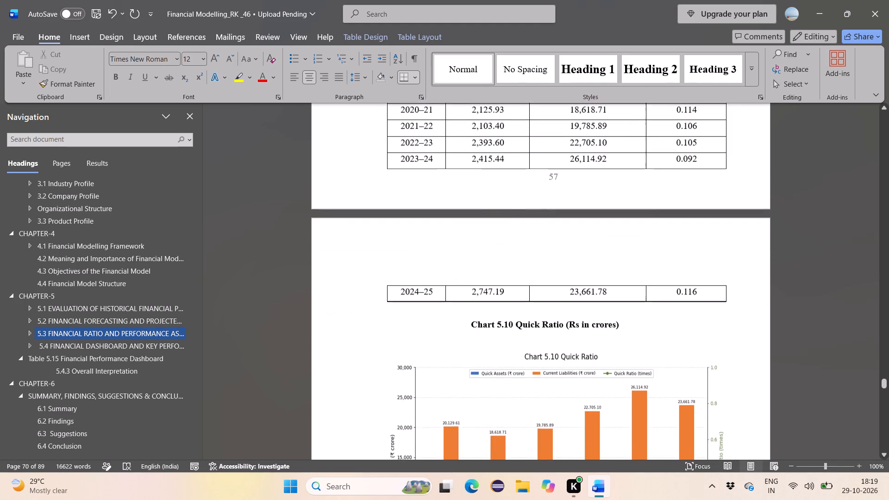
{"action": "scroll", "coordinate": [492, 274], "scroll_direction": "up", "scroll_amount": 4}
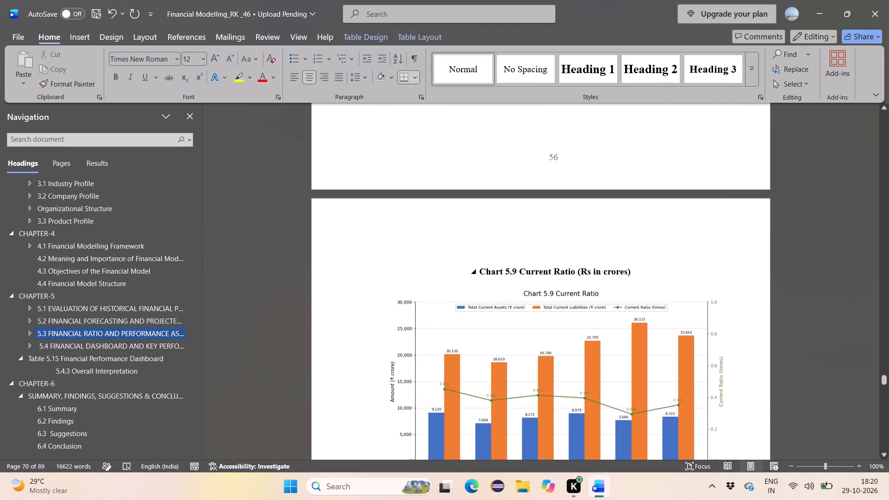
{"action": "scroll", "coordinate": [494, 308], "scroll_direction": "down", "scroll_amount": 1}
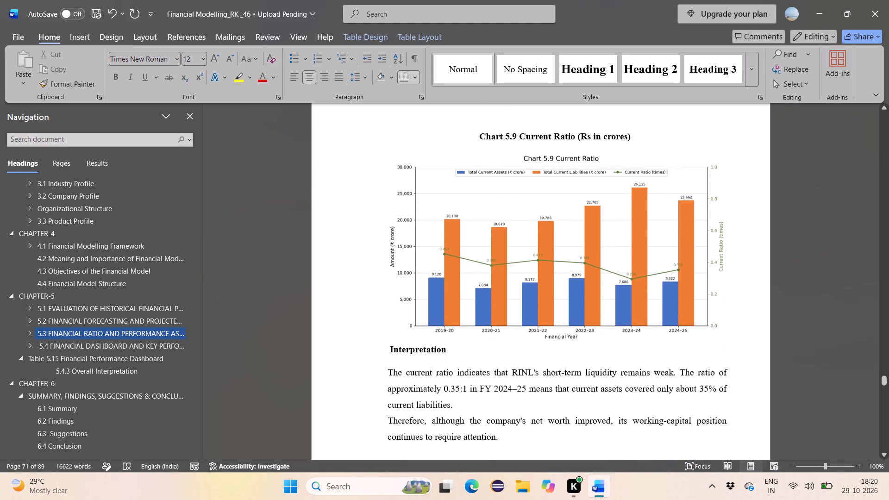
Shrink the Chart 5.9 Current Ratio picture proportionally so that all rows of Table 5.10 fit on page 57.
{"action": "scroll", "coordinate": [494, 308], "scroll_direction": "down", "scroll_amount": 1}
{"action": "right_click", "coordinate": [494, 308]}
{"action": "left_click", "coordinate": [453, 249]}
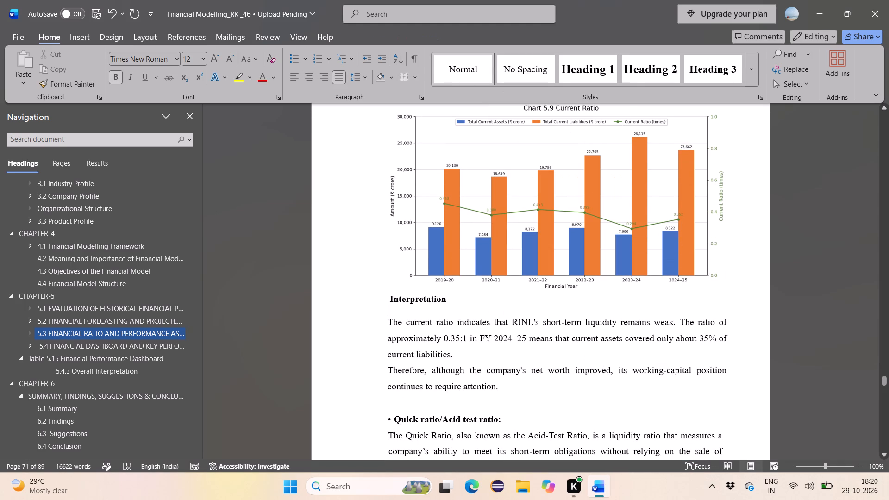
{"action": "left_click", "coordinate": [467, 257]}
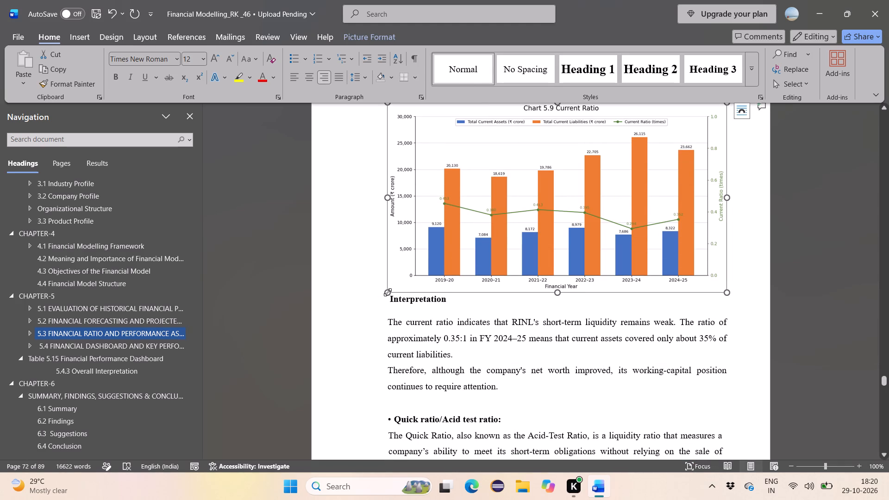
{"action": "left_click_drag", "start_coordinate": [388, 292], "coordinate": [401, 269]}
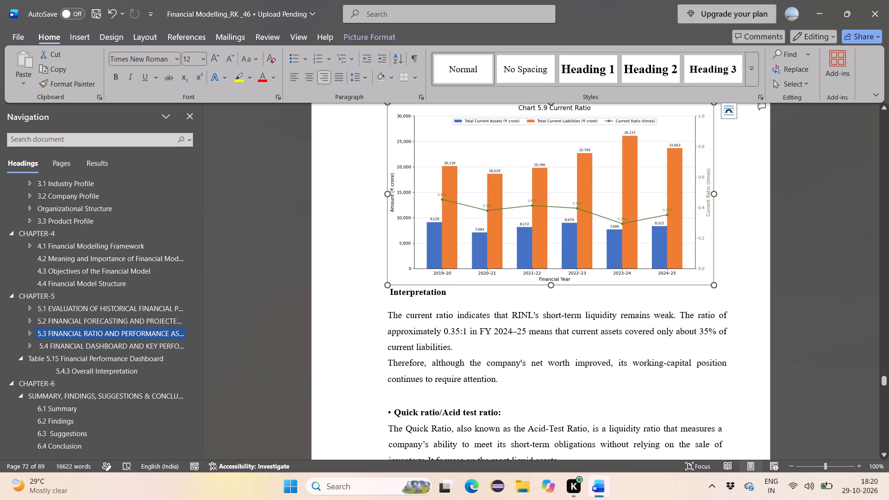
{"action": "scroll", "coordinate": [377, 334], "scroll_direction": "down", "scroll_amount": 2}
{"action": "scroll", "coordinate": [377, 334], "scroll_direction": "up", "scroll_amount": 1}
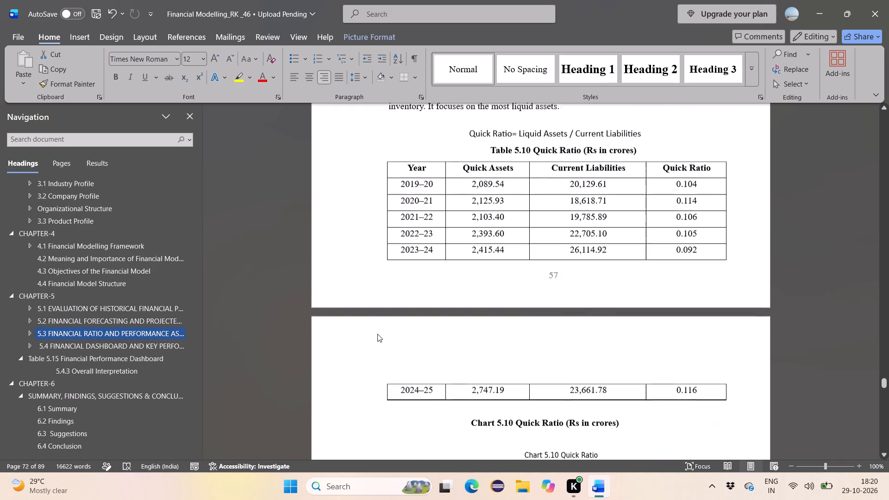
{"action": "scroll", "coordinate": [377, 334], "scroll_direction": "up", "scroll_amount": 1}
{"action": "scroll", "coordinate": [426, 318], "scroll_direction": "up", "scroll_amount": 1}
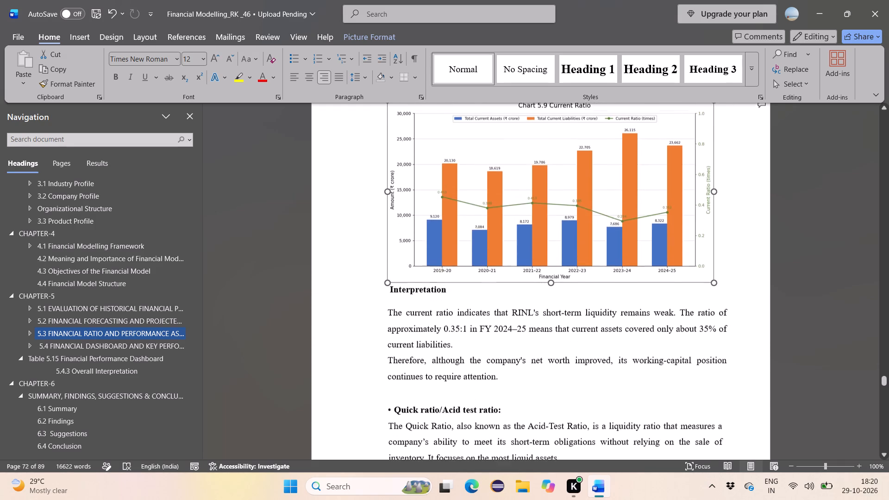
{"action": "scroll", "coordinate": [426, 318], "scroll_direction": "up", "scroll_amount": 1}
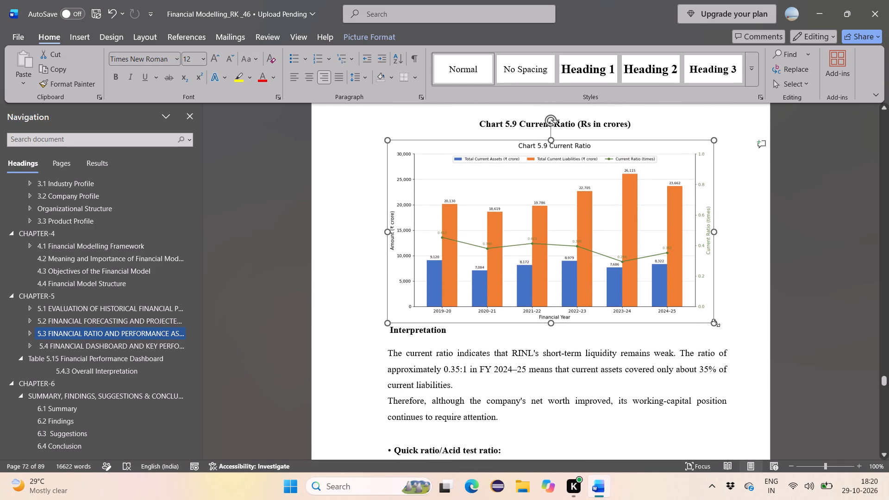
{"action": "left_click_drag", "start_coordinate": [716, 323], "coordinate": [676, 298]}
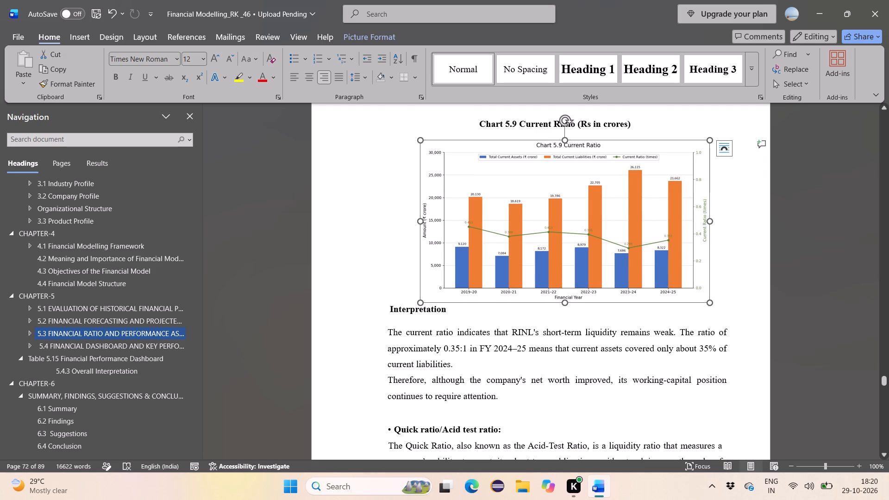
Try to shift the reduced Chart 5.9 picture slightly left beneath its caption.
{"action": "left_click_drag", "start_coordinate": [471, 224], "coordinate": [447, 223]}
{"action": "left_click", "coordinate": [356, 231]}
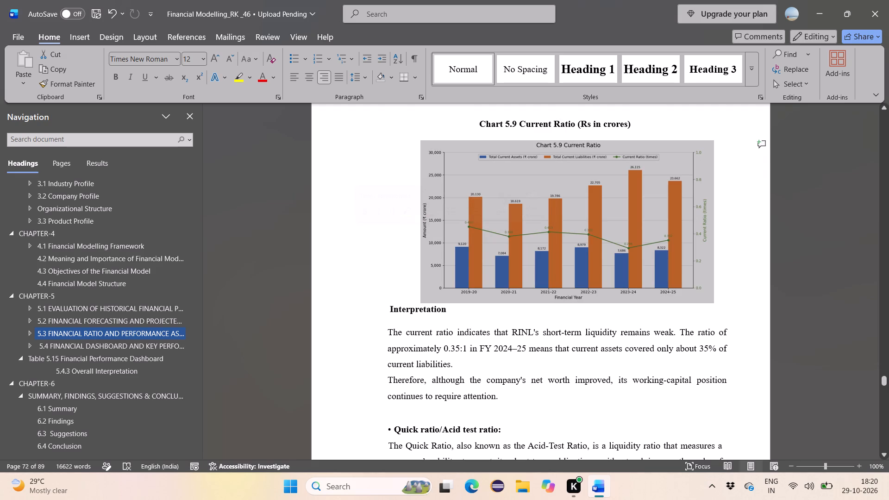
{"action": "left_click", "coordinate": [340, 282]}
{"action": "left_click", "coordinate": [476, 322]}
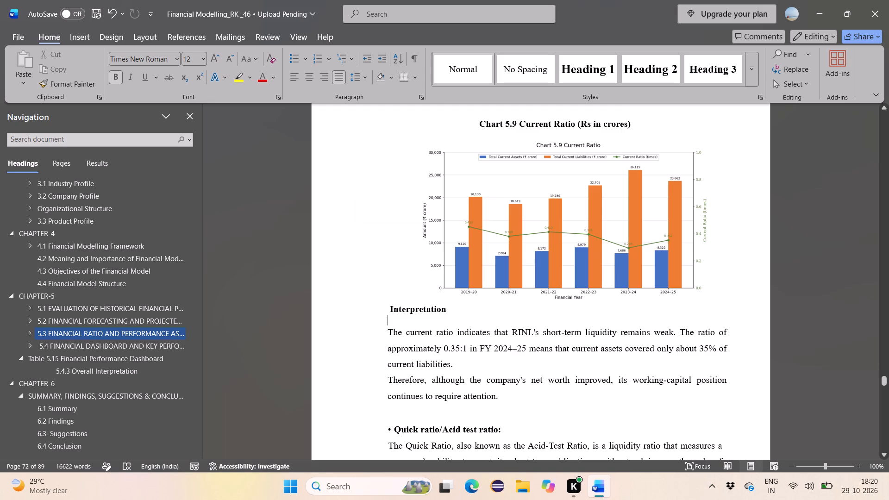
Check the page break between Table 5.10 and Chart 5.10, and look back through the preceding pages to Table 5.7 Projected Balance Sheet.
{"action": "scroll", "coordinate": [476, 322], "scroll_direction": "down", "scroll_amount": 2}
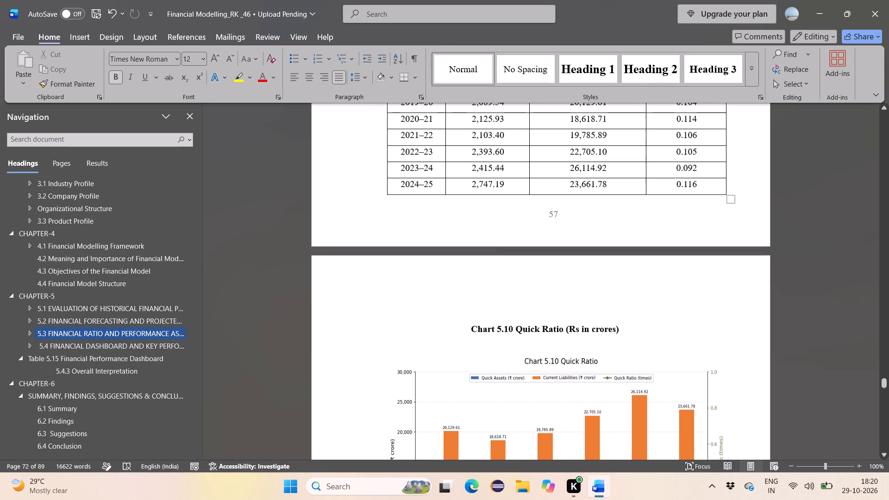
{"action": "left_click", "coordinate": [497, 302]}
{"action": "left_click", "coordinate": [463, 310]}
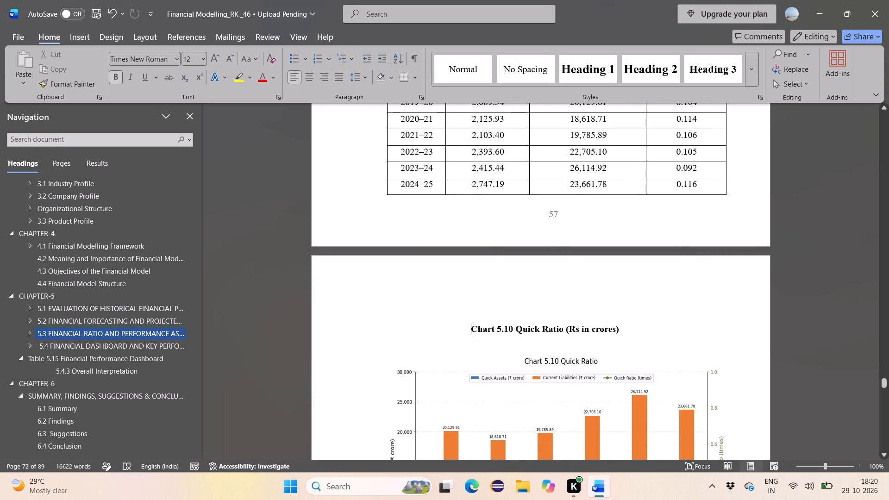
{"action": "scroll", "coordinate": [463, 310], "scroll_direction": "down", "scroll_amount": 1}
{"action": "scroll", "coordinate": [463, 310], "scroll_direction": "up", "scroll_amount": 3}
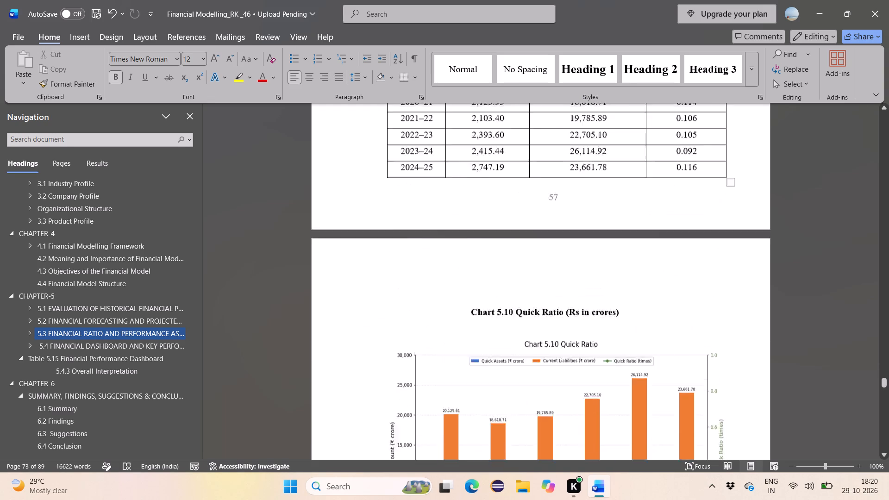
{"action": "scroll", "coordinate": [463, 310], "scroll_direction": "up", "scroll_amount": 5}
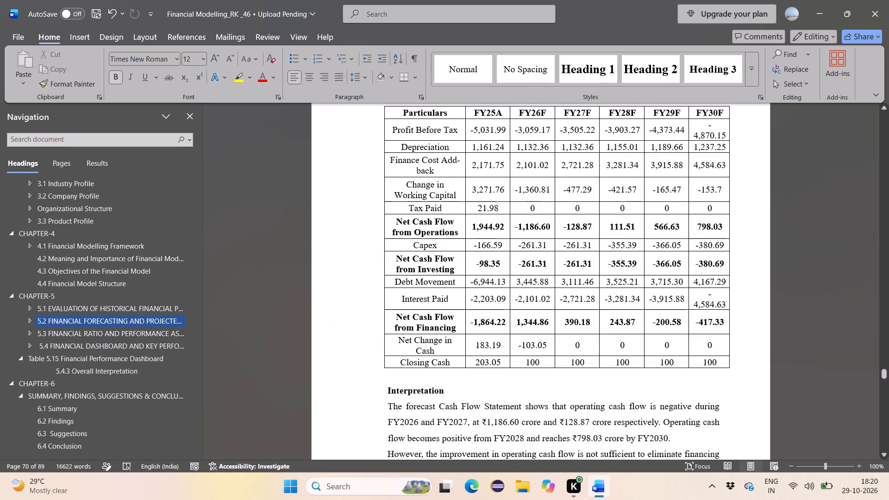
{"action": "scroll", "coordinate": [463, 310], "scroll_direction": "up", "scroll_amount": 2}
{"action": "scroll", "coordinate": [463, 310], "scroll_direction": "down", "scroll_amount": 1}
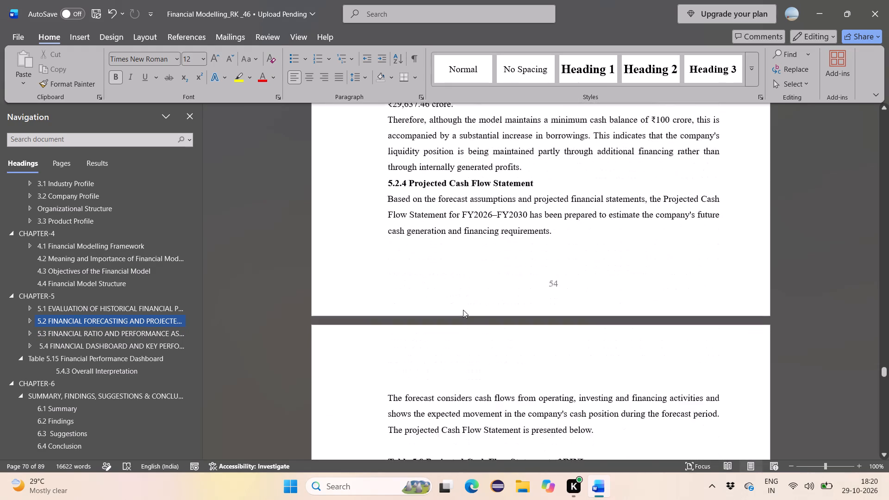
{"action": "scroll", "coordinate": [463, 310], "scroll_direction": "up", "scroll_amount": 2}
{"action": "left_click", "coordinate": [488, 294]}
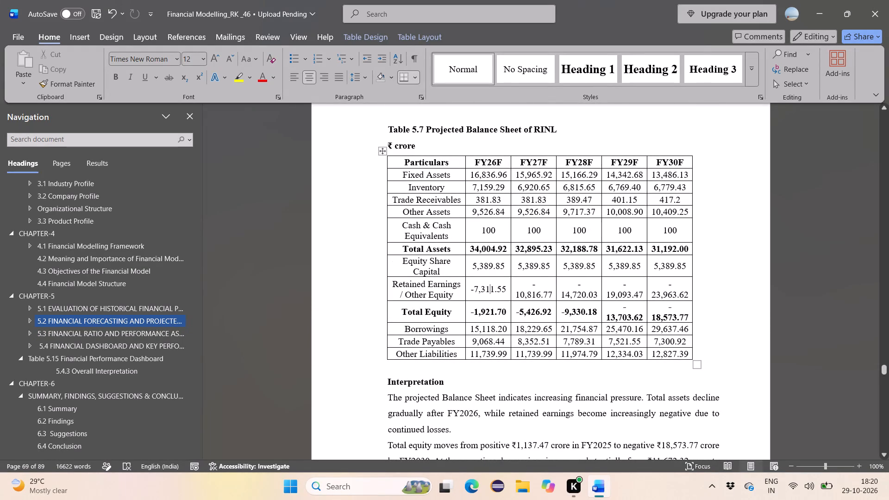
Review the page layout and table formatting from Section 5.2.4 and Table 5.8 through Section 5.3 to Table 5.9 and Chart 5.9.
{"action": "scroll", "coordinate": [444, 313], "scroll_direction": "down", "scroll_amount": 3}
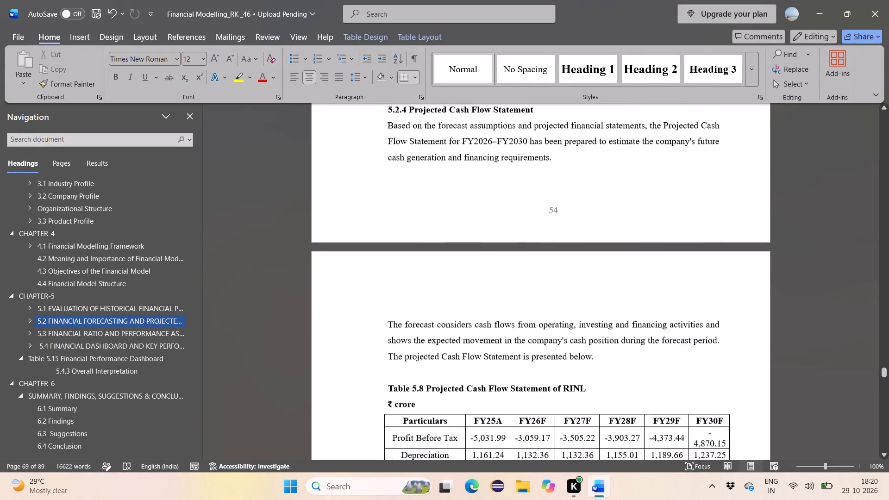
{"action": "scroll", "coordinate": [444, 313], "scroll_direction": "down", "scroll_amount": 3}
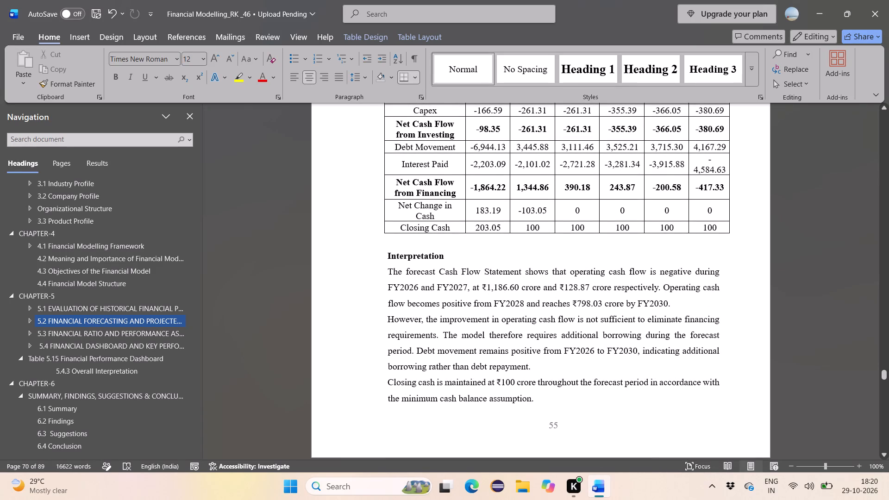
{"action": "scroll", "coordinate": [426, 233], "scroll_direction": "up", "scroll_amount": 1}
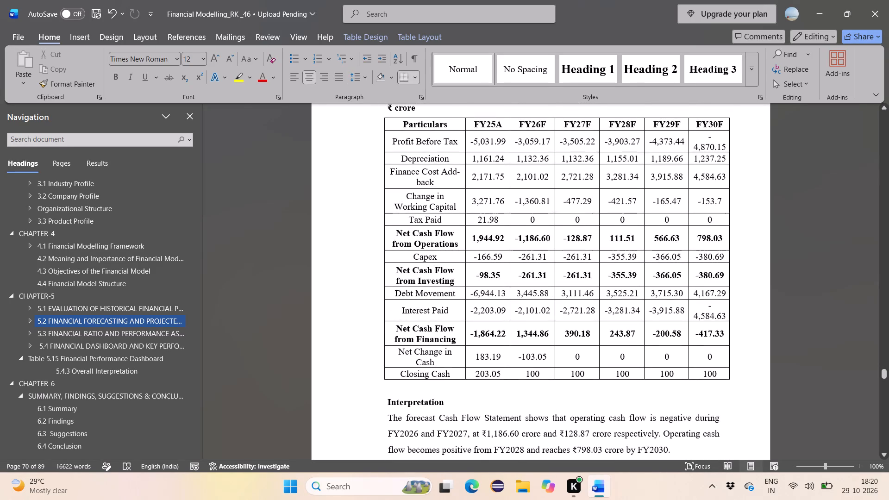
{"action": "scroll", "coordinate": [426, 233], "scroll_direction": "down", "scroll_amount": 7}
{"action": "scroll", "coordinate": [426, 233], "scroll_direction": "up", "scroll_amount": 1}
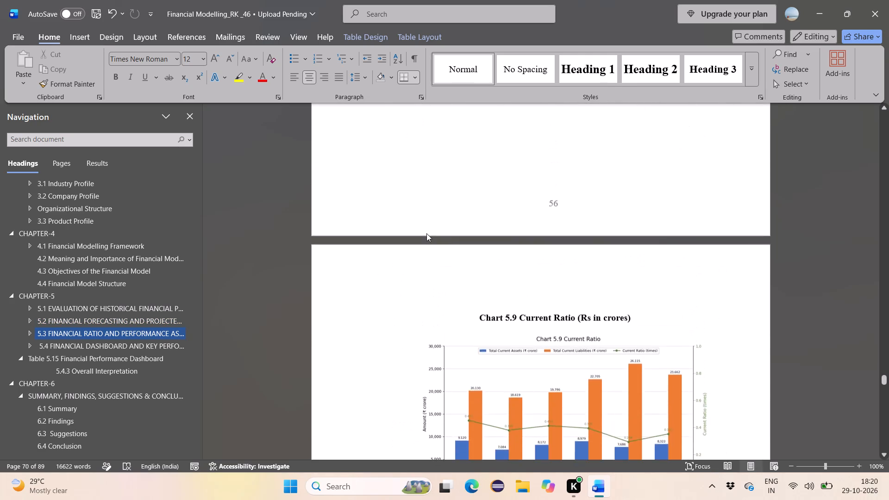
{"action": "scroll", "coordinate": [426, 233], "scroll_direction": "down", "scroll_amount": 1}
{"action": "scroll", "coordinate": [426, 233], "scroll_direction": "up", "scroll_amount": 2}
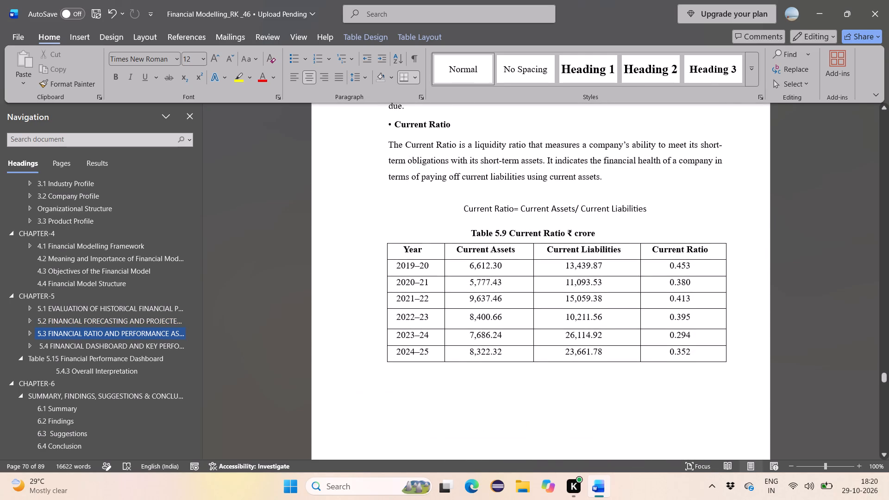
{"action": "scroll", "coordinate": [426, 233], "scroll_direction": "up", "scroll_amount": 1}
{"action": "scroll", "coordinate": [426, 233], "scroll_direction": "down", "scroll_amount": 1}
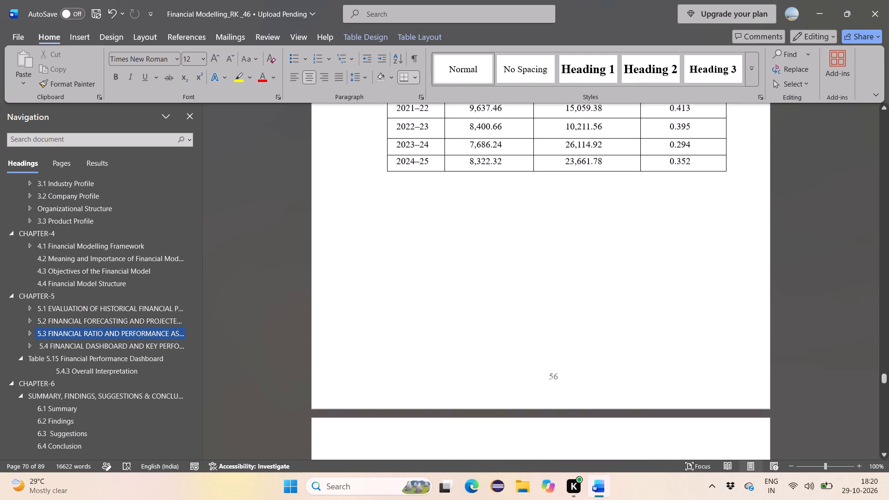
{"action": "scroll", "coordinate": [426, 233], "scroll_direction": "up", "scroll_amount": 1}
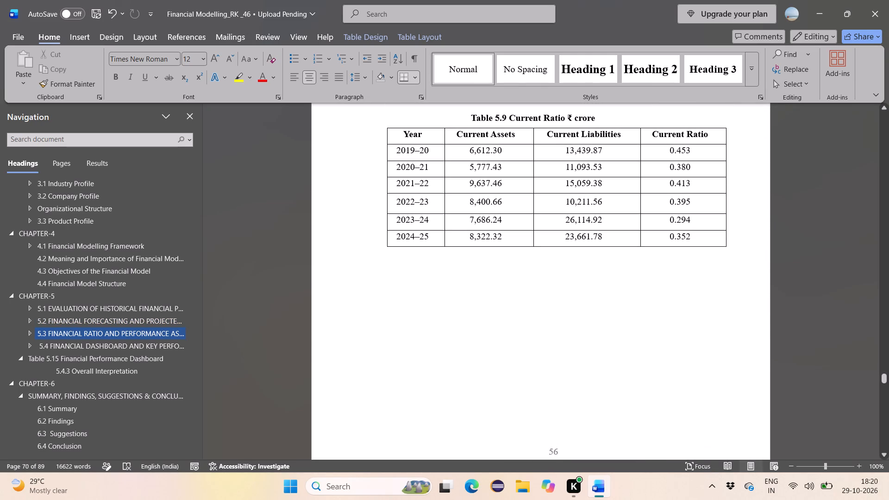
{"action": "scroll", "coordinate": [426, 233], "scroll_direction": "up", "scroll_amount": 2}
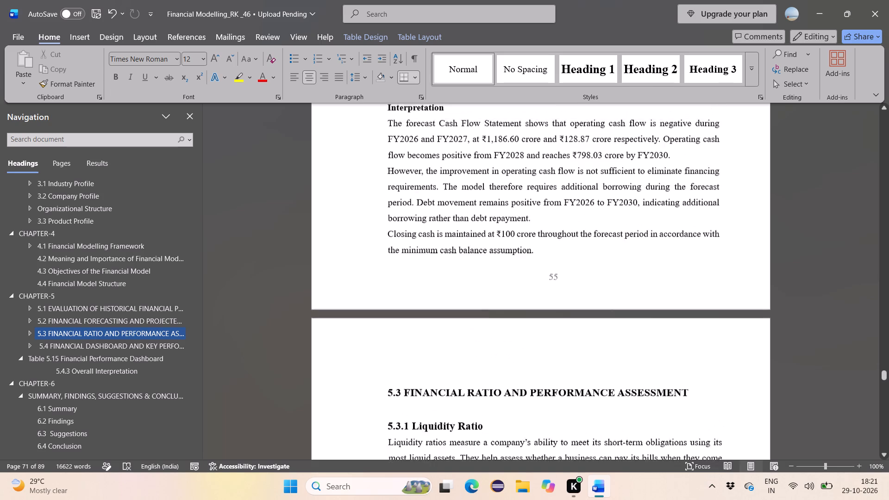
{"action": "scroll", "coordinate": [426, 233], "scroll_direction": "up", "scroll_amount": 1}
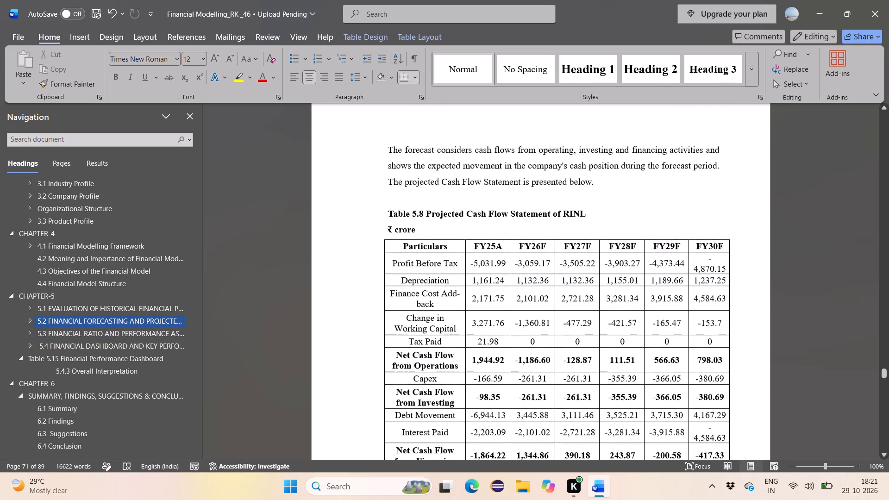
{"action": "left_click", "coordinate": [413, 338]}
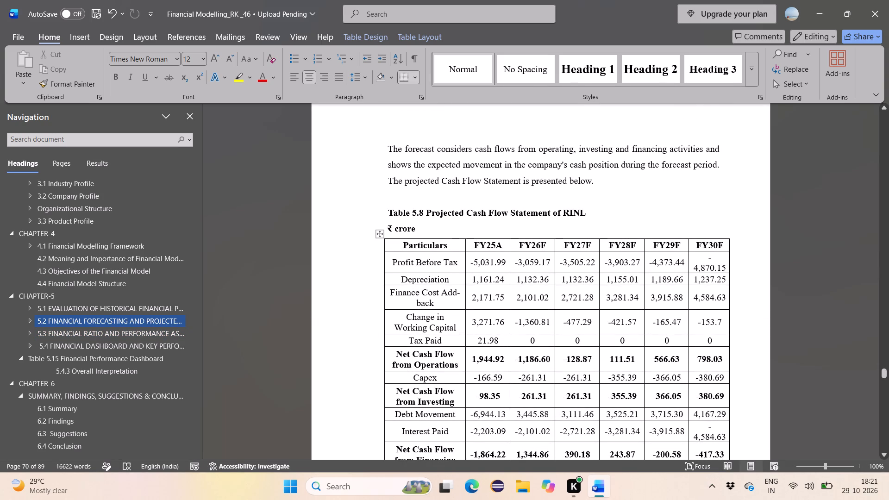
{"action": "scroll", "coordinate": [413, 338], "scroll_direction": "down", "scroll_amount": 2}
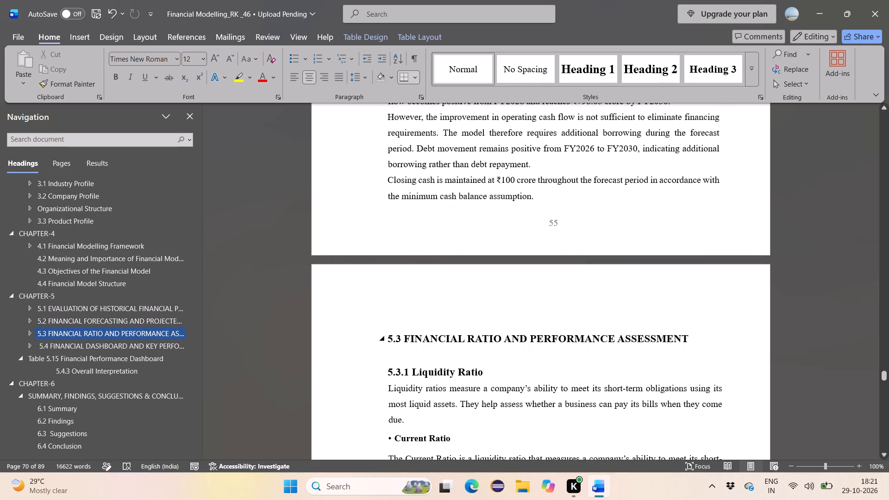
{"action": "scroll", "coordinate": [413, 338], "scroll_direction": "down", "scroll_amount": 2}
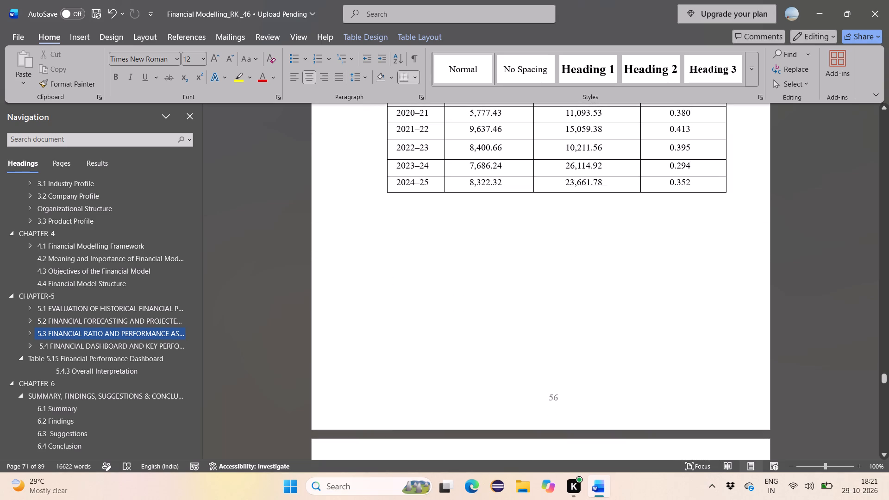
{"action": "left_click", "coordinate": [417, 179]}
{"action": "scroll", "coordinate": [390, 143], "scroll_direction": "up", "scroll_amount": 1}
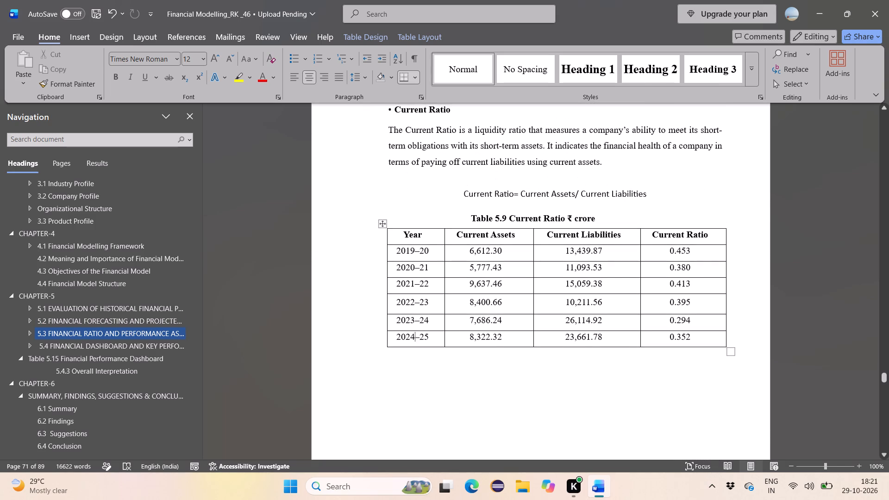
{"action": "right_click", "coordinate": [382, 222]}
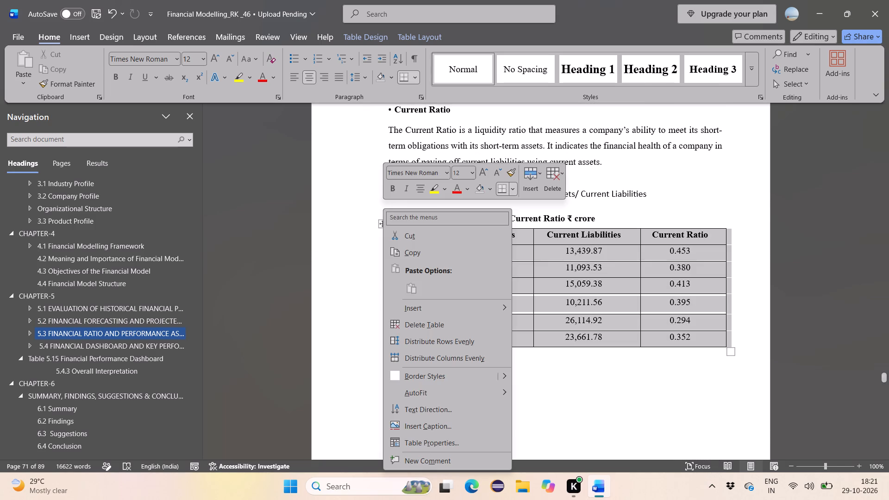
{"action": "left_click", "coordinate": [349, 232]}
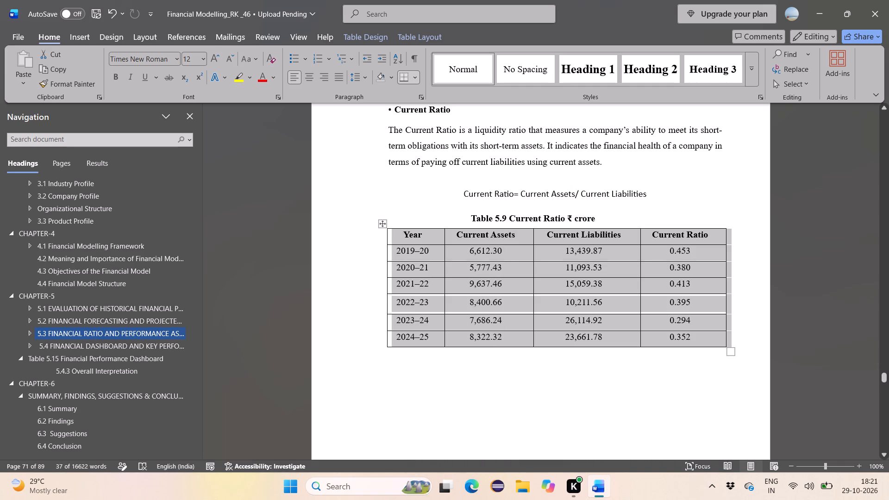
Left-align the whole of Table 5.8 Projected Cash Flow Statement so its edge lines up with the text margin.
{"action": "scroll", "coordinate": [376, 223], "scroll_direction": "up", "scroll_amount": 2}
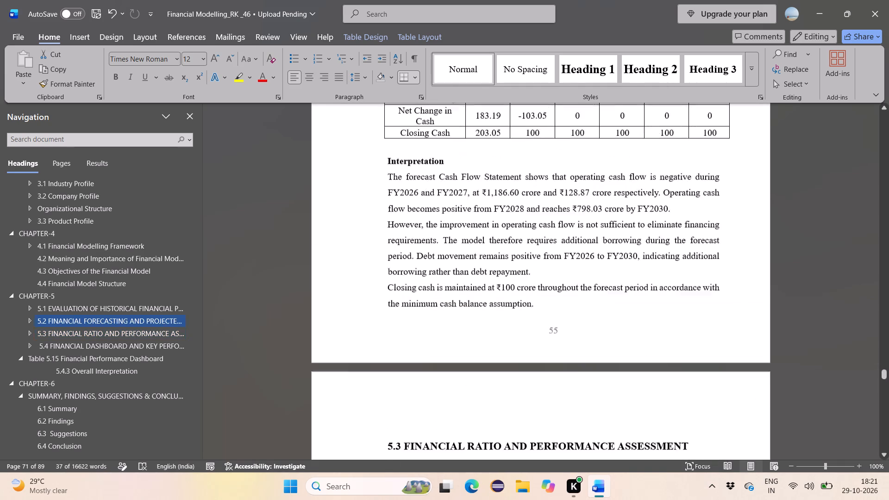
{"action": "scroll", "coordinate": [376, 223], "scroll_direction": "up", "scroll_amount": 1}
{"action": "left_click", "coordinate": [404, 237]}
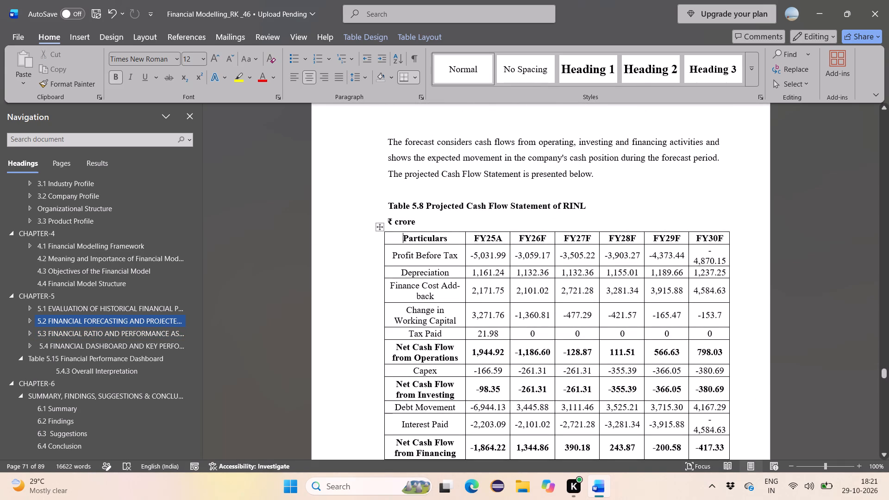
{"action": "left_click", "coordinate": [382, 229]}
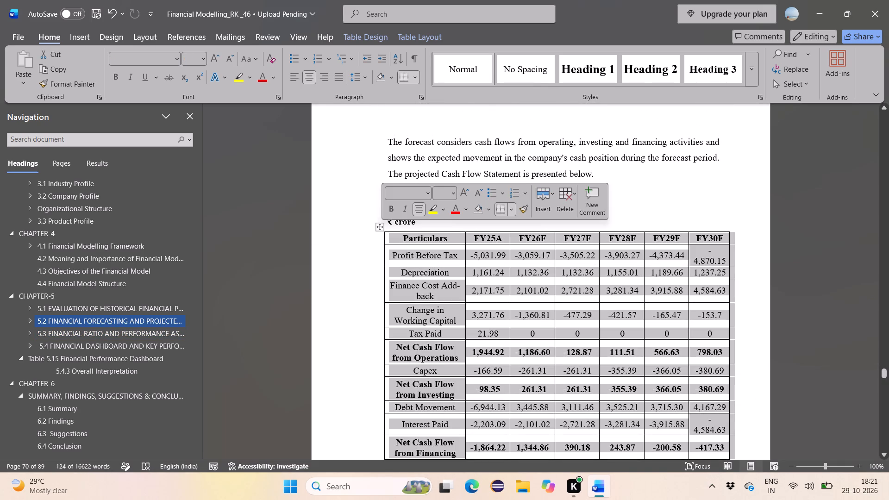
{"action": "left_click", "coordinate": [293, 81]}
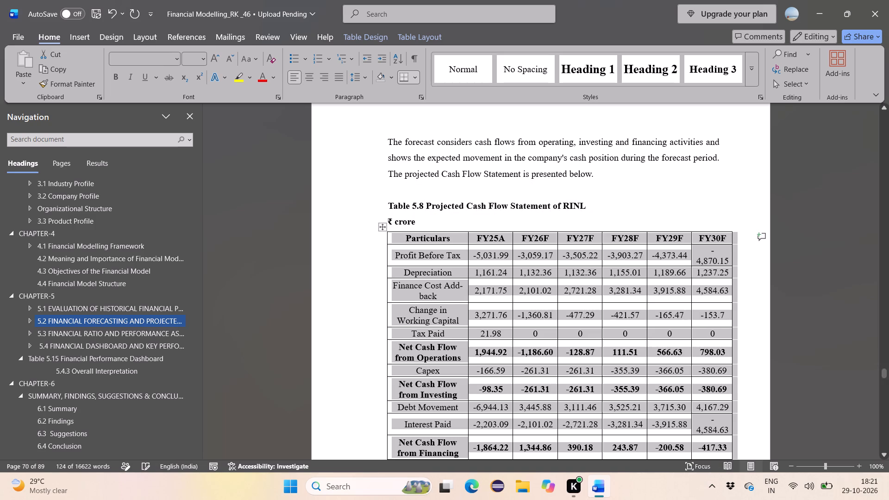
{"action": "left_click", "coordinate": [326, 272]}
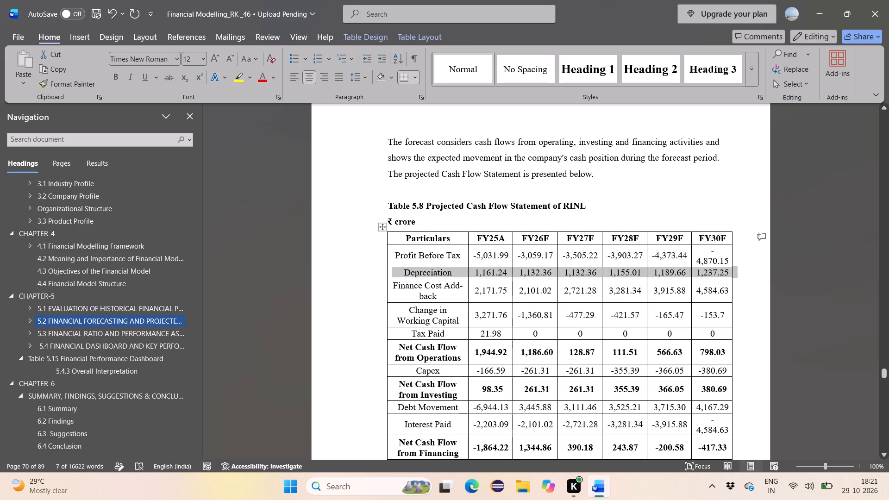
{"action": "left_click", "coordinate": [382, 227]}
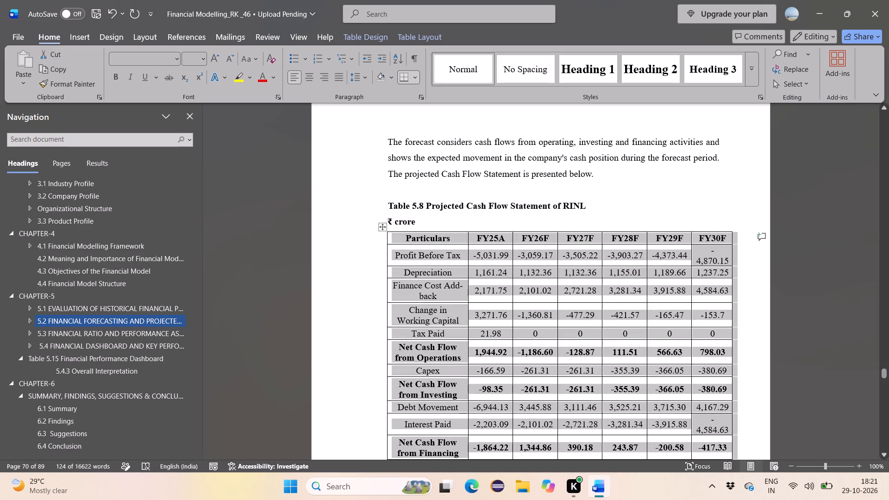
{"action": "left_click", "coordinate": [320, 299]}
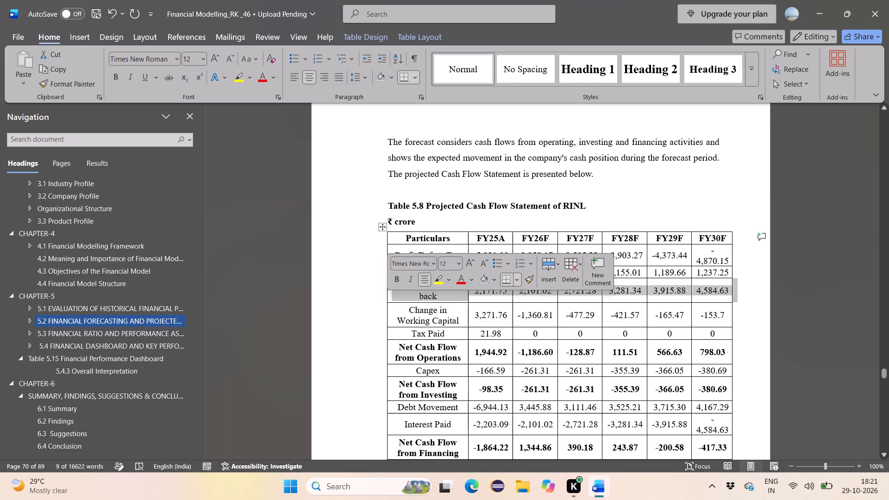
{"action": "left_click", "coordinate": [624, 207]}
Review the page layout from Table 5.8 through Section 5.3 and Table 5.9 to Chart 5.9 and Table 5.10.
{"action": "scroll", "coordinate": [586, 300], "scroll_direction": "down", "scroll_amount": 1}
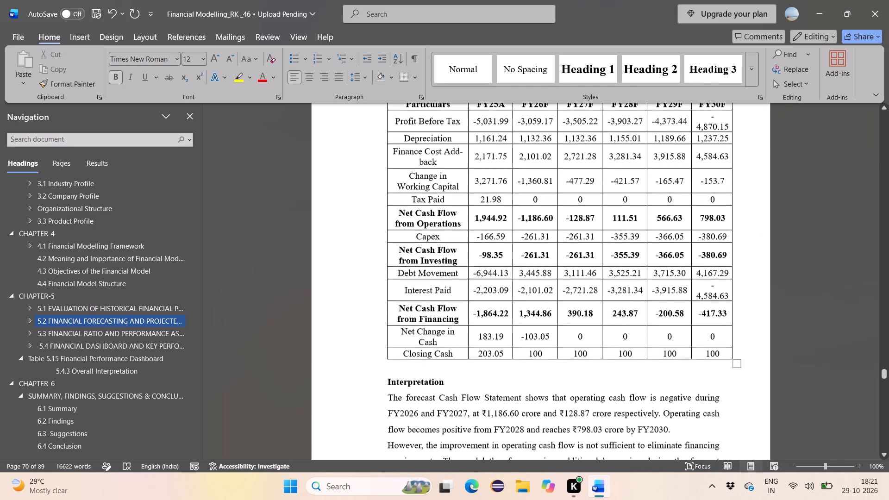
{"action": "scroll", "coordinate": [586, 300], "scroll_direction": "down", "scroll_amount": 3}
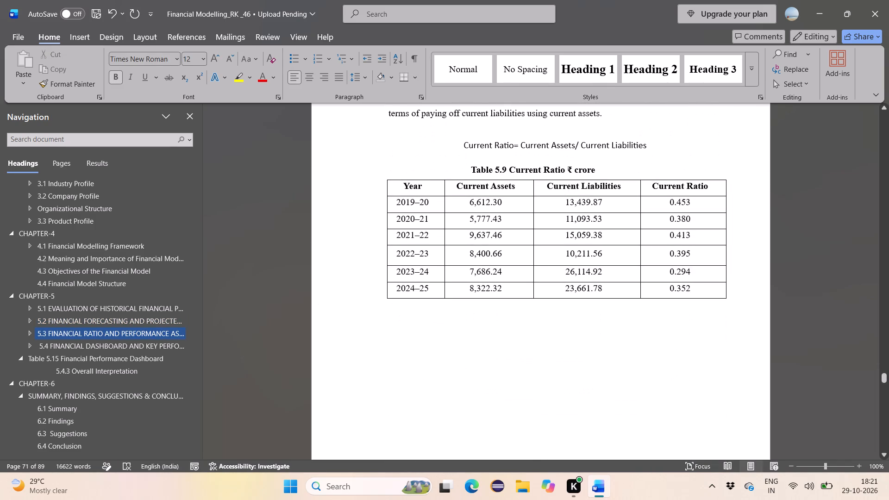
{"action": "scroll", "coordinate": [557, 369], "scroll_direction": "up", "scroll_amount": 3}
{"action": "scroll", "coordinate": [557, 369], "scroll_direction": "down", "scroll_amount": 1}
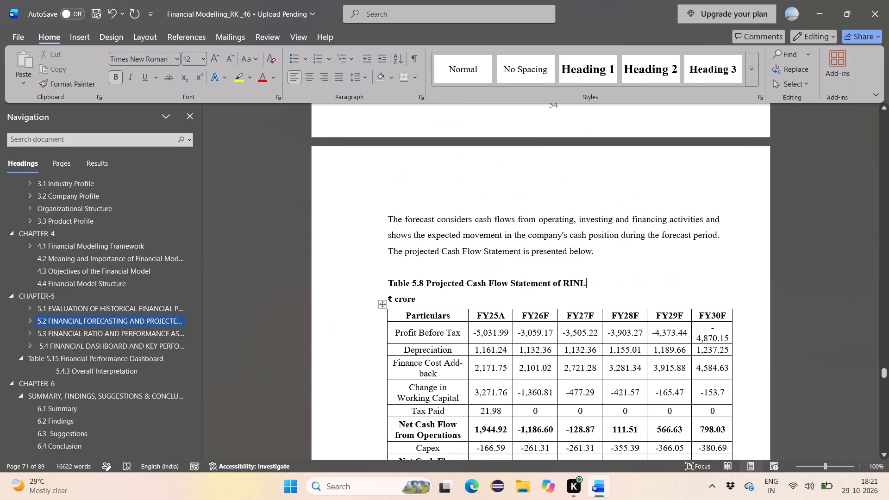
{"action": "scroll", "coordinate": [557, 369], "scroll_direction": "down", "scroll_amount": 2}
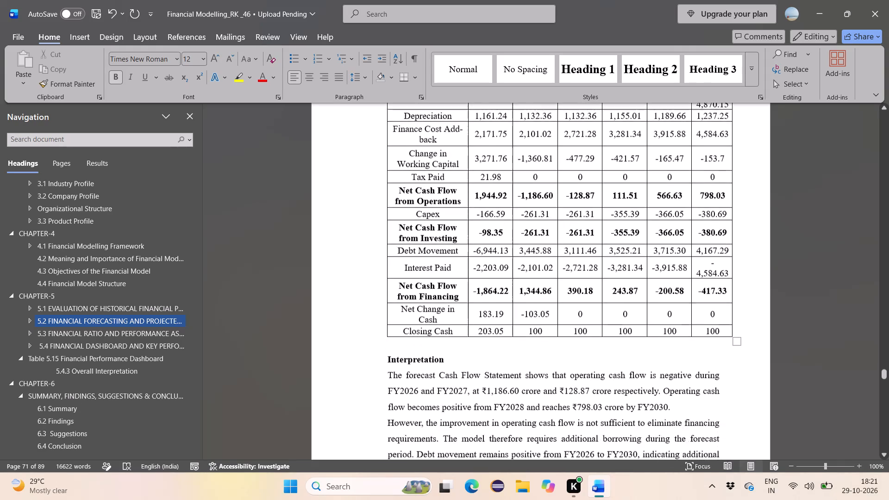
{"action": "scroll", "coordinate": [557, 369], "scroll_direction": "down", "scroll_amount": 2}
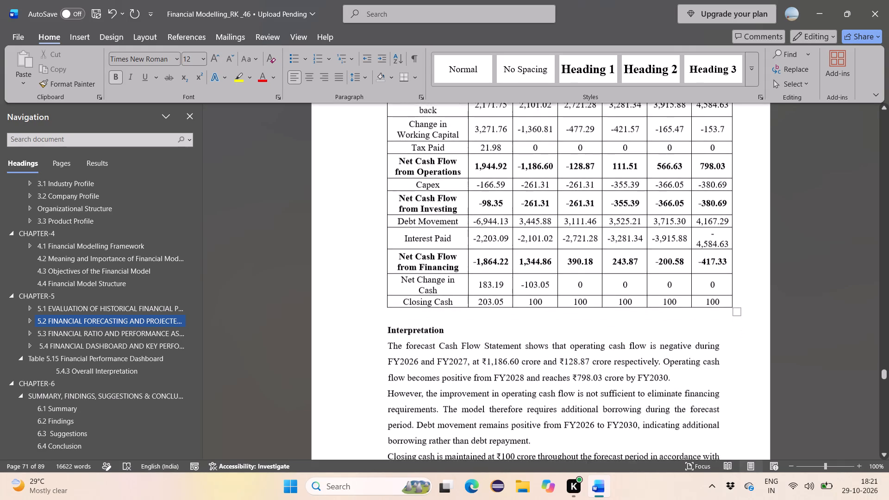
{"action": "scroll", "coordinate": [557, 369], "scroll_direction": "down", "scroll_amount": 2}
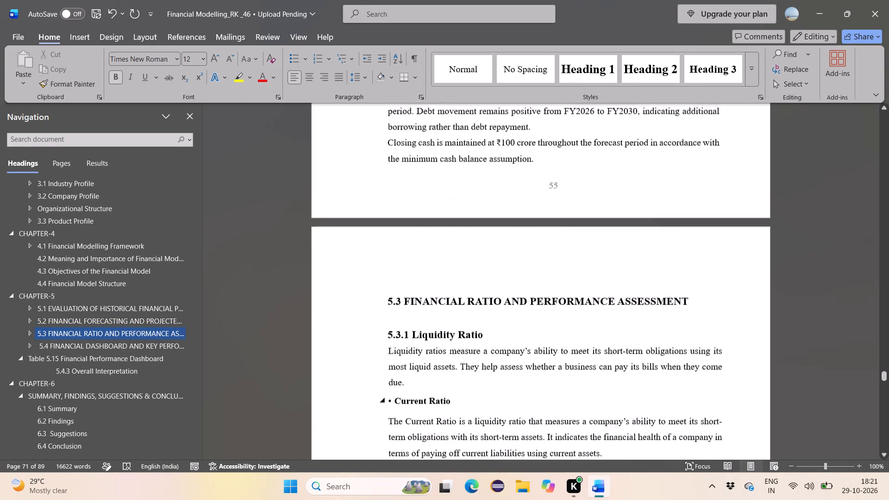
{"action": "scroll", "coordinate": [557, 369], "scroll_direction": "down", "scroll_amount": 2}
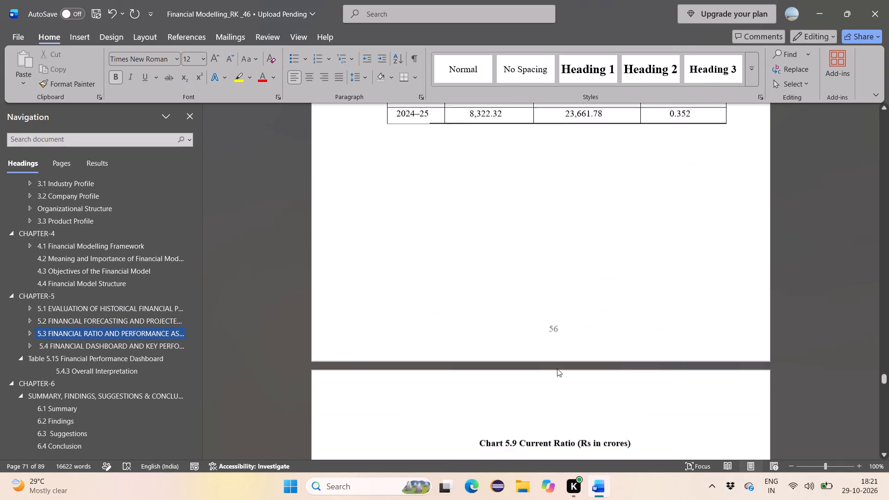
{"action": "scroll", "coordinate": [557, 369], "scroll_direction": "down", "scroll_amount": 1}
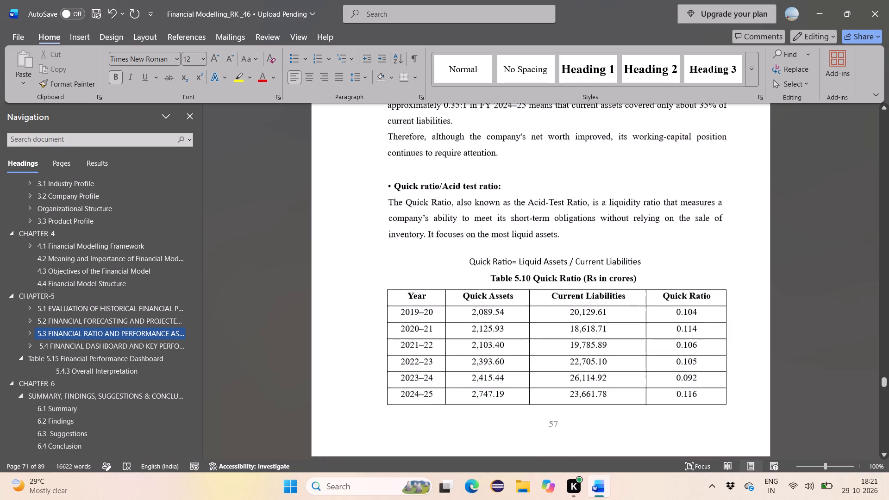
{"action": "scroll", "coordinate": [557, 369], "scroll_direction": "down", "scroll_amount": 1}
{"action": "scroll", "coordinate": [557, 369], "scroll_direction": "up", "scroll_amount": 7}
{"action": "scroll", "coordinate": [557, 369], "scroll_direction": "down", "scroll_amount": 1}
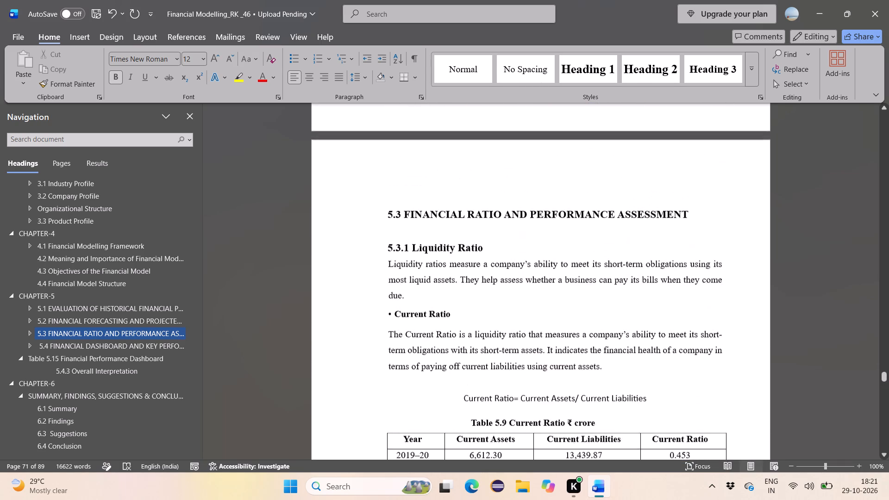
{"action": "scroll", "coordinate": [557, 369], "scroll_direction": "down", "scroll_amount": 2}
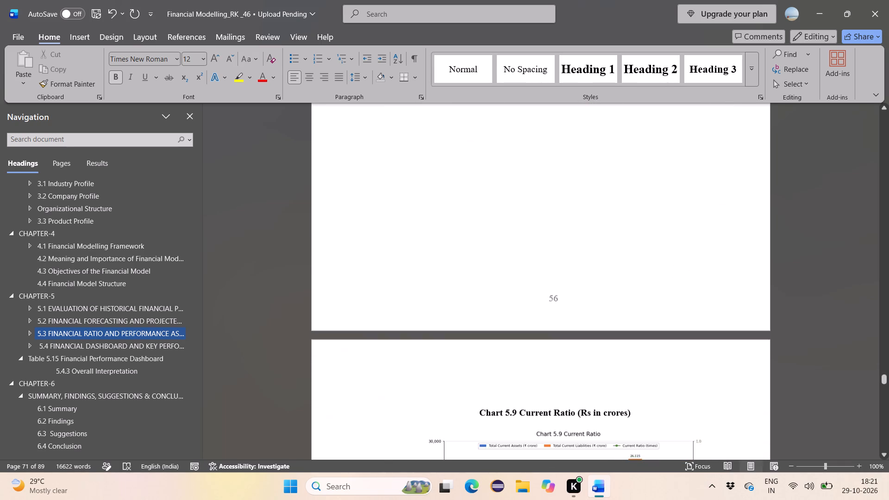
{"action": "scroll", "coordinate": [557, 369], "scroll_direction": "down", "scroll_amount": 1}
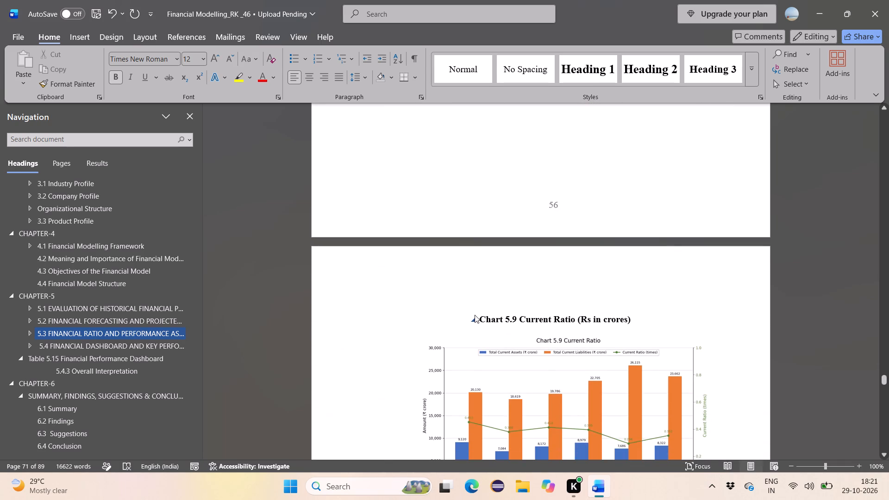
Remove the break and empty space before the Chart 5.9 caption so caption and chart move up beneath Table 5.9 on page 56.
{"action": "left_click", "coordinate": [481, 313]}
{"action": "left_click", "coordinate": [468, 210]}
{"action": "scroll", "coordinate": [472, 201], "scroll_direction": "up", "scroll_amount": 1}
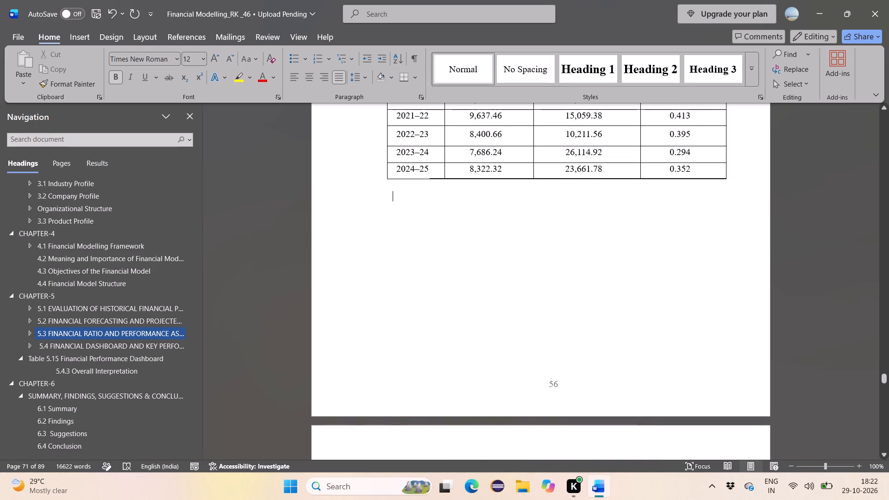
{"action": "left_click", "coordinate": [450, 254]}
{"action": "left_click", "coordinate": [416, 351]}
{"action": "scroll", "coordinate": [416, 426], "scroll_direction": "down", "scroll_amount": 1}
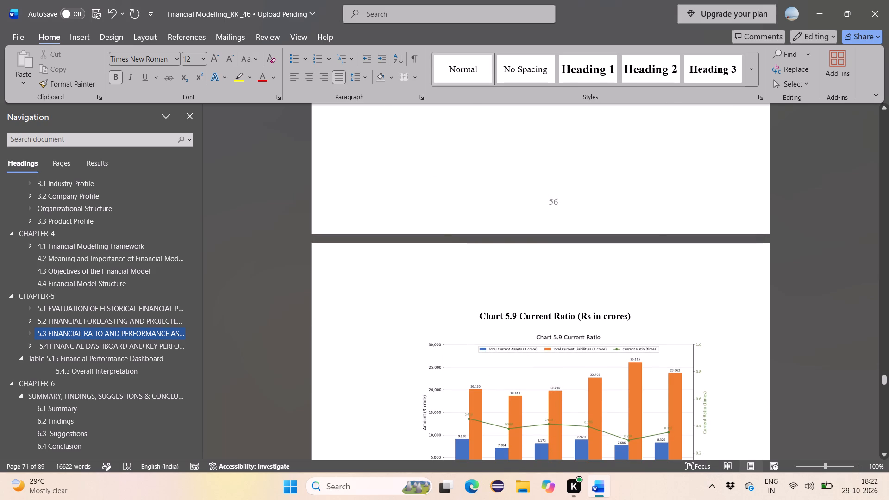
{"action": "left_click", "coordinate": [464, 314]}
{"action": "key", "text": "BackSpace"}
{"action": "key", "text": "BackSpace"}
{"action": "key", "text": "BackSpace"}
{"action": "key", "text": "BackSpace"}
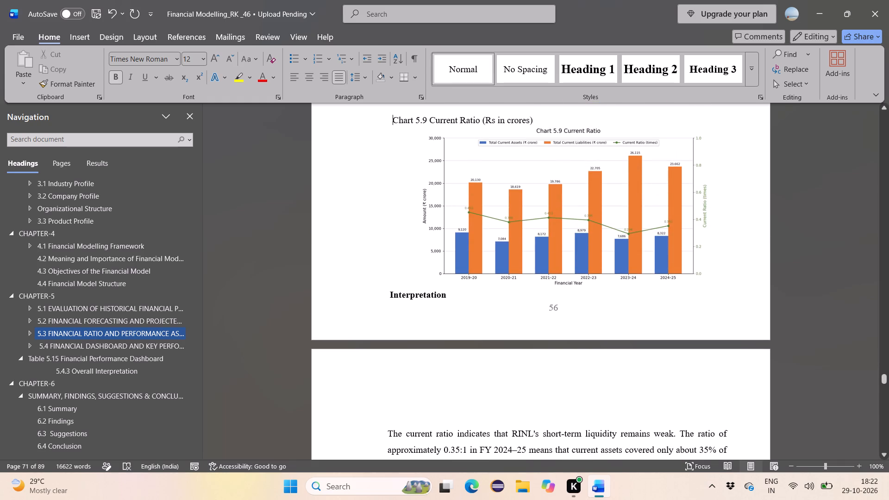
Indent the Chart 5.9 Current Ratio caption by four tab stops so it sits above the middle of the chart.
{"action": "scroll", "coordinate": [464, 314], "scroll_direction": "up", "scroll_amount": 1}
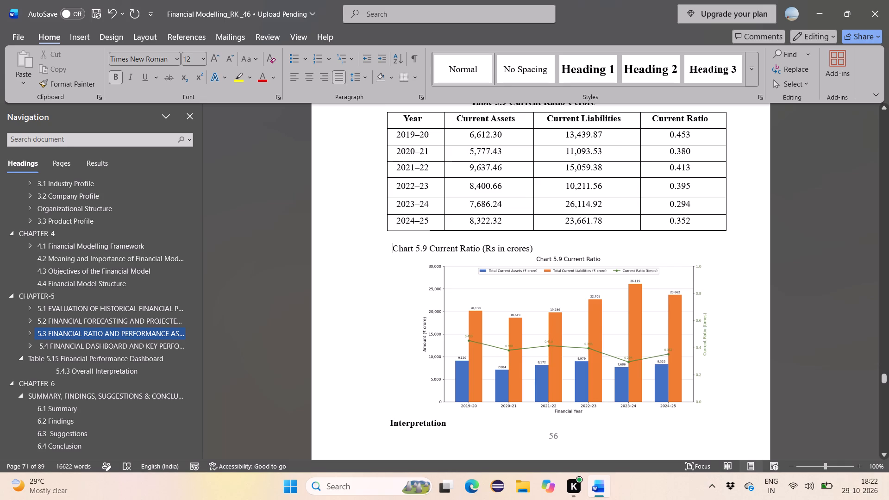
{"action": "key", "text": "Tab"}
{"action": "key", "text": "Tab"}
{"action": "key", "text": "Tab"}
{"action": "key", "text": "Tab"}
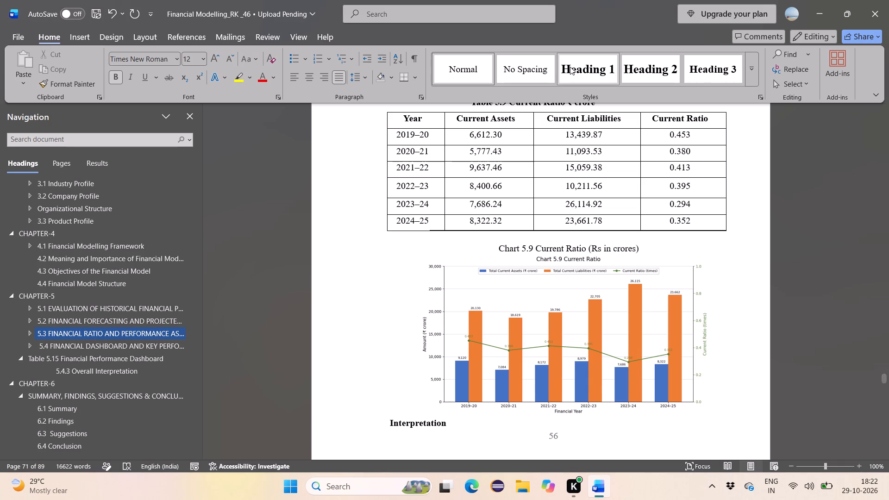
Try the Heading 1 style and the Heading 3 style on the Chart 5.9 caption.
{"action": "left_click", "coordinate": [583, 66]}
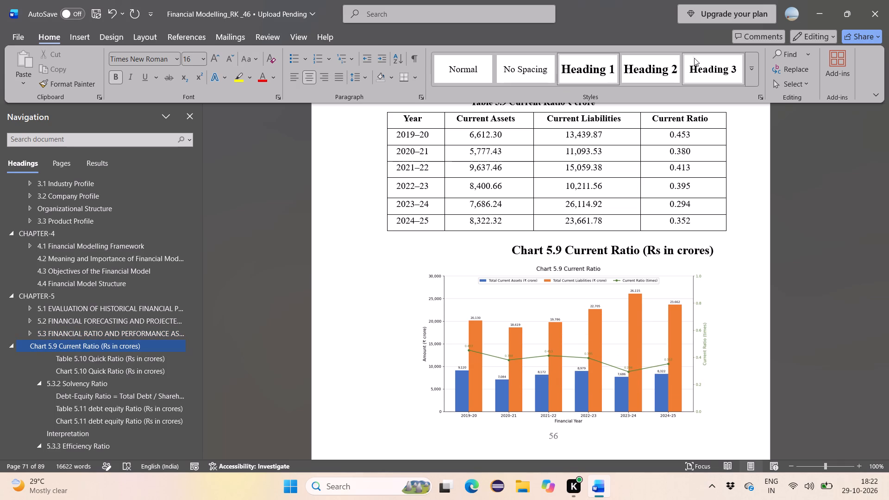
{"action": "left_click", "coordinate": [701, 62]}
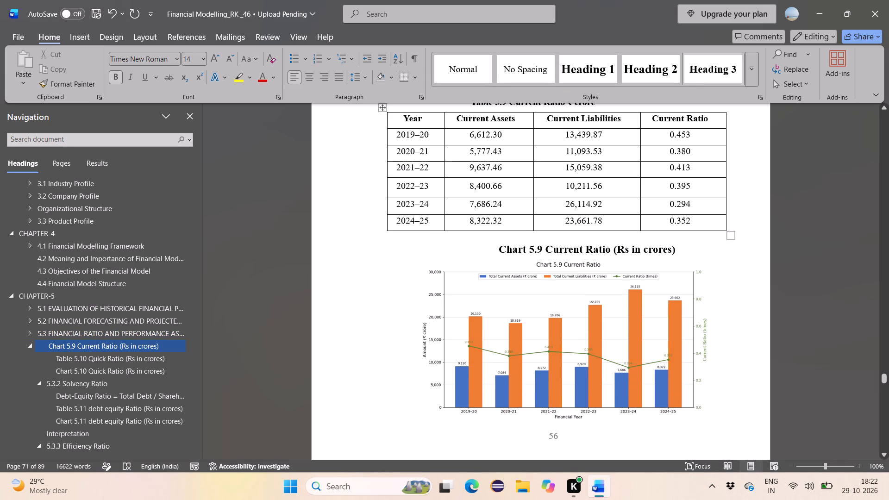
Compare with the Table 5.9 caption's formatting and apply the Heading 4 style to the Chart 5.9 Current Ratio caption.
{"action": "scroll", "coordinate": [529, 220], "scroll_direction": "up", "scroll_amount": 4}
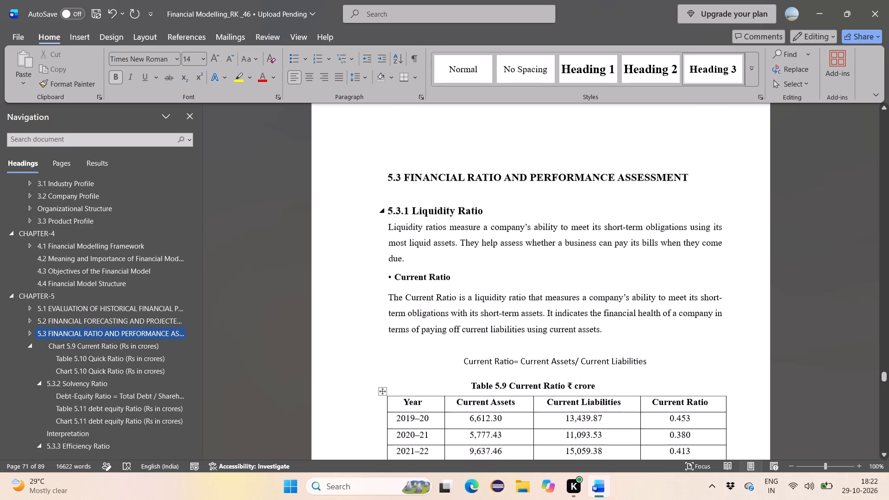
{"action": "left_click", "coordinate": [497, 386]}
{"action": "left_click", "coordinate": [497, 386]}
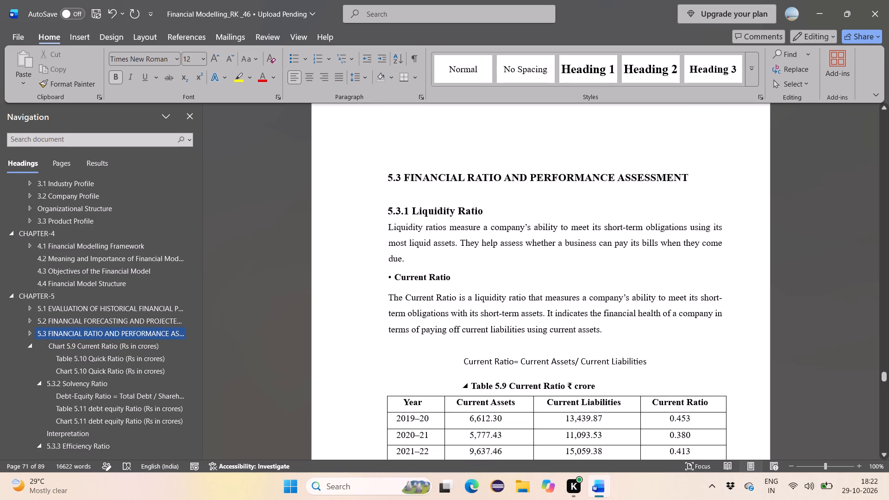
{"action": "left_click", "coordinate": [497, 386]}
{"action": "scroll", "coordinate": [510, 387], "scroll_direction": "down", "scroll_amount": 1}
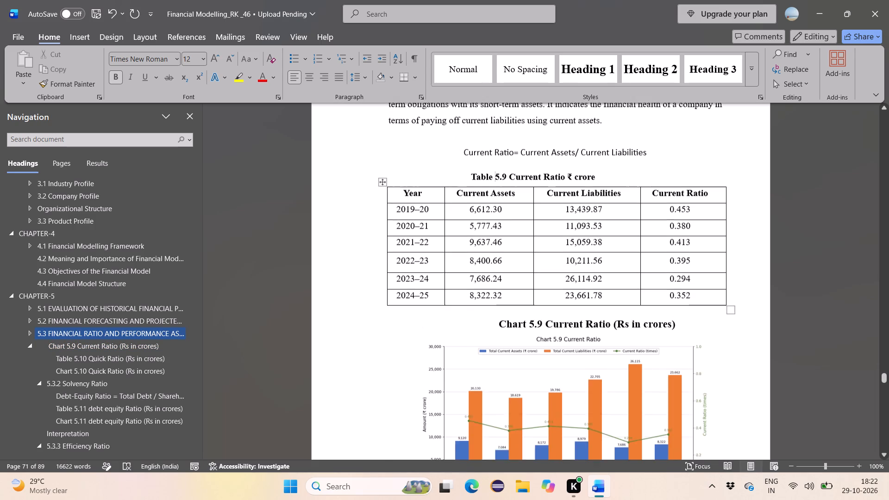
{"action": "left_click", "coordinate": [543, 300]}
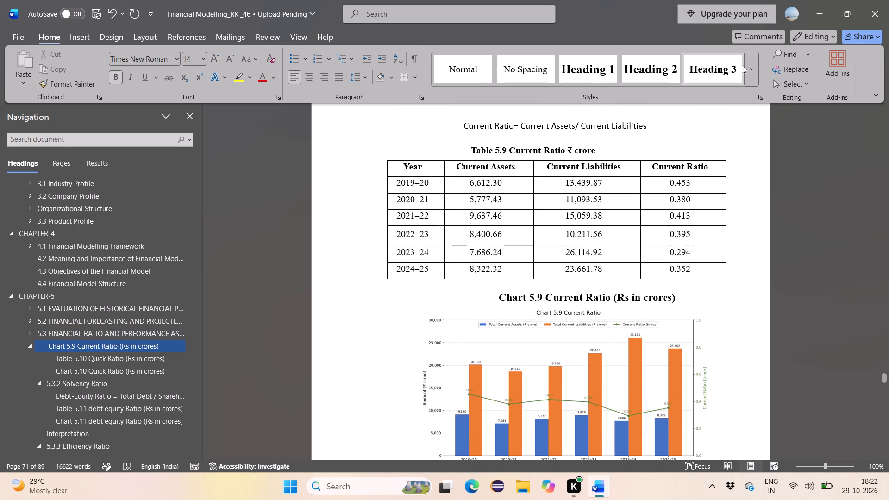
{"action": "left_click", "coordinate": [754, 61]}
{"action": "left_click", "coordinate": [474, 99]}
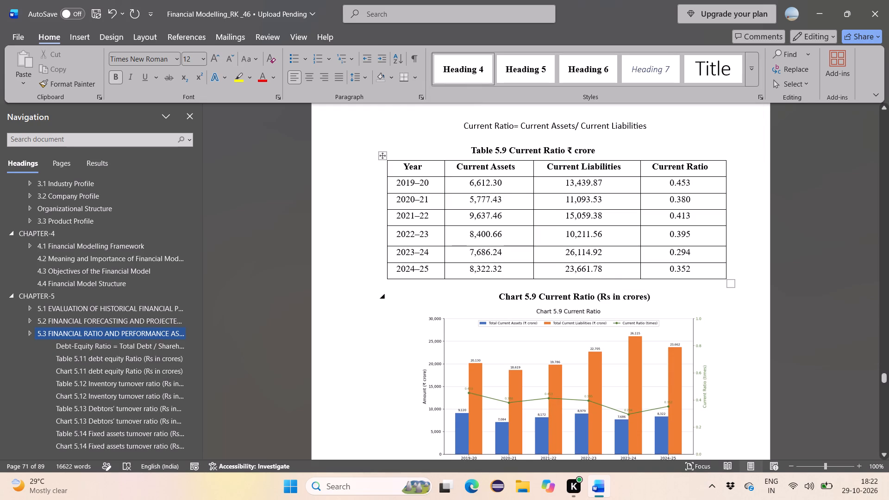
Widen the Chart 5.9 Current Ratio picture on page 56 so it spans nearly the full width of Table 5.9.
{"action": "scroll", "coordinate": [416, 373], "scroll_direction": "down", "scroll_amount": 1}
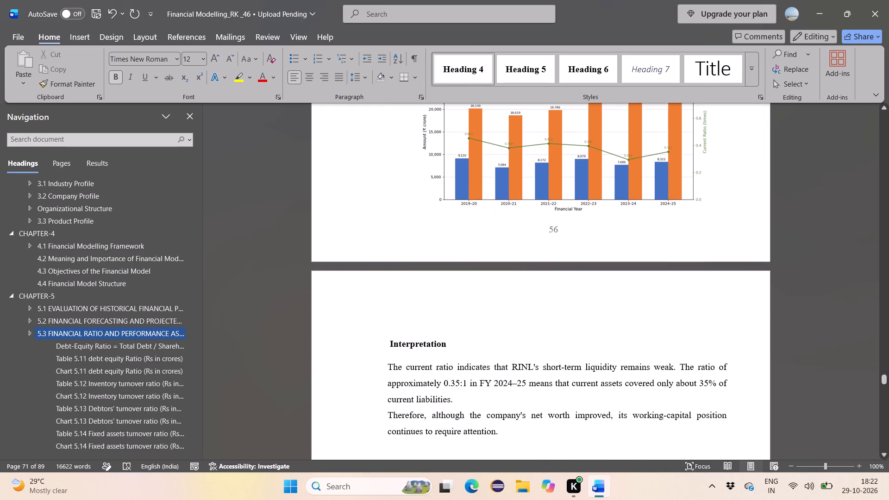
{"action": "scroll", "coordinate": [435, 334], "scroll_direction": "up", "scroll_amount": 2}
{"action": "left_click", "coordinate": [505, 292]}
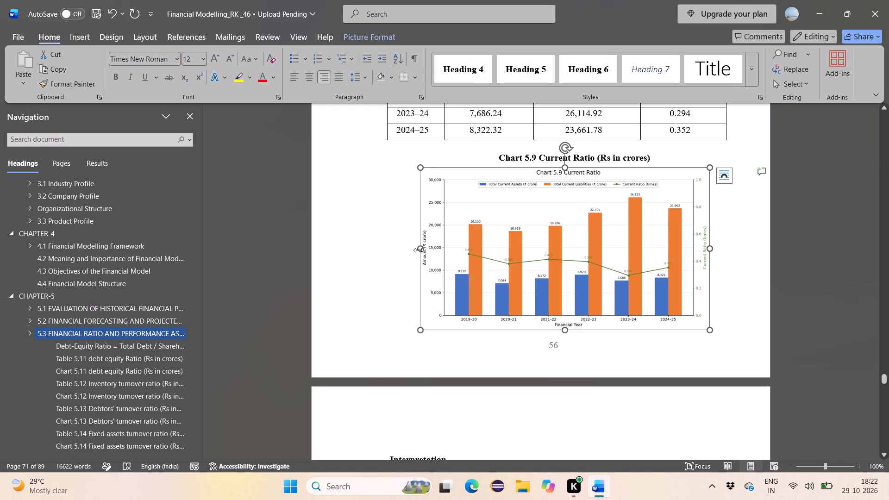
{"action": "left_click_drag", "start_coordinate": [419, 250], "coordinate": [383, 253]}
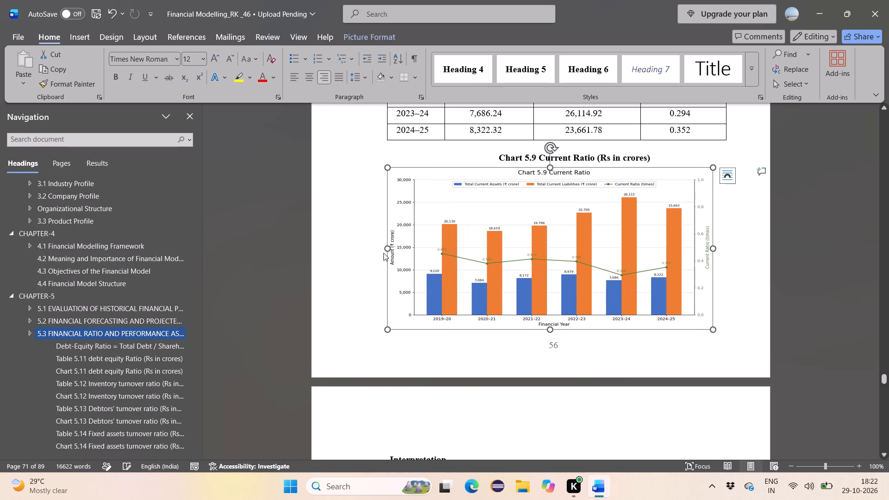
{"action": "left_click_drag", "start_coordinate": [714, 250], "coordinate": [719, 246]}
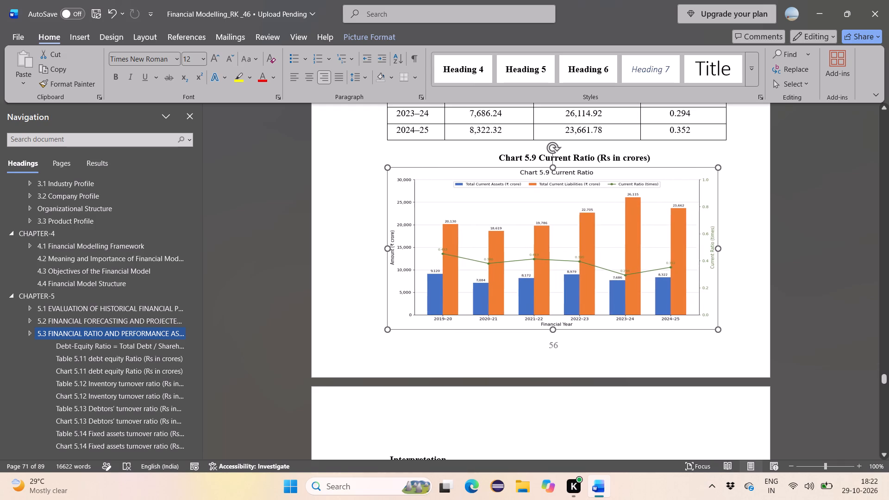
{"action": "left_click_drag", "start_coordinate": [719, 246], "coordinate": [725, 246]}
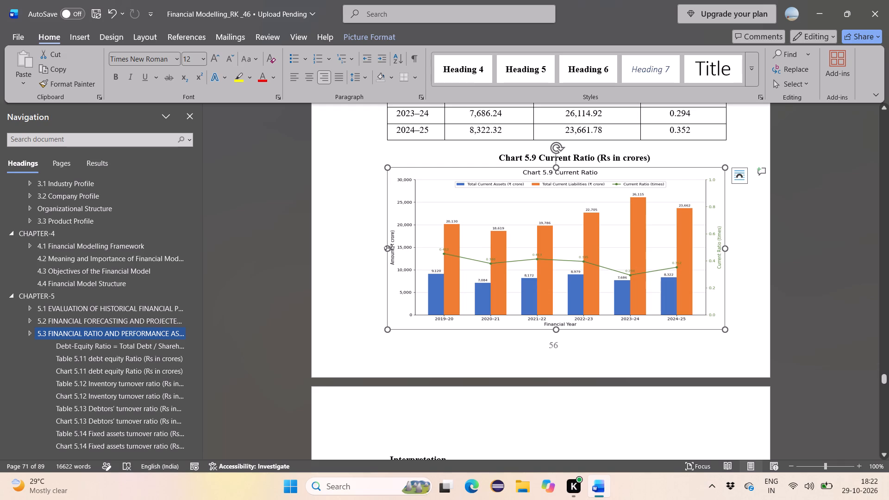
{"action": "left_click", "coordinate": [389, 251]}
{"action": "left_click_drag", "start_coordinate": [386, 249], "coordinate": [403, 251]}
{"action": "left_click", "coordinate": [359, 265]}
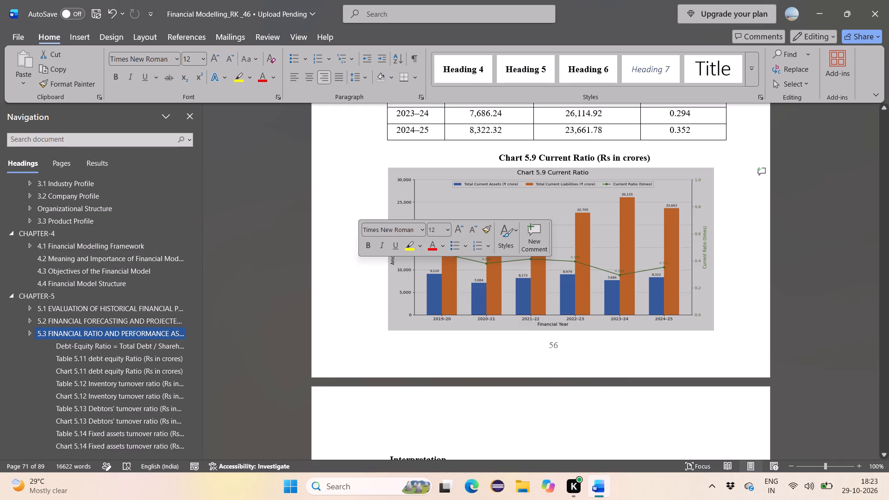
{"action": "left_click", "coordinate": [374, 330]}
{"action": "left_click", "coordinate": [426, 295]}
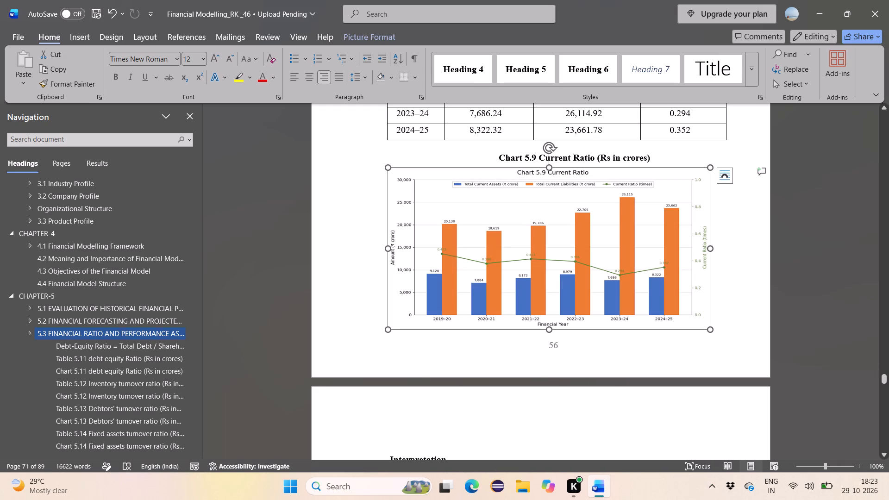
{"action": "left_click_drag", "start_coordinate": [388, 250], "coordinate": [396, 250]}
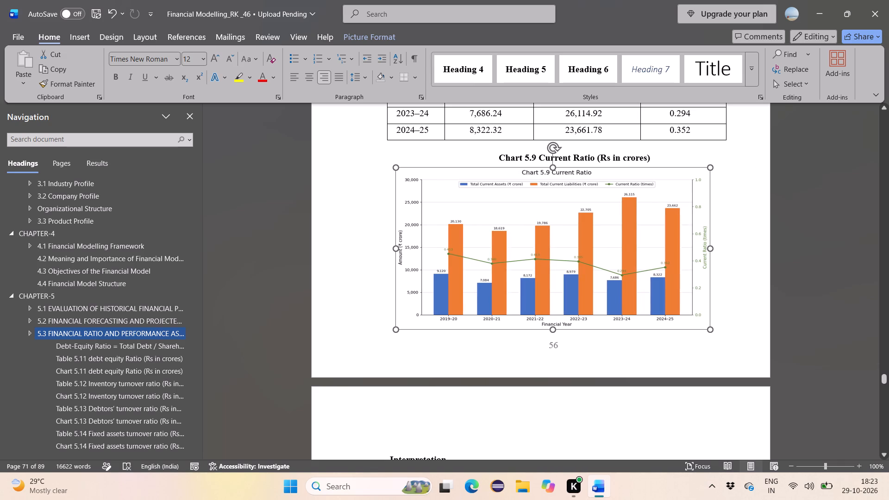
{"action": "left_click_drag", "start_coordinate": [396, 250], "coordinate": [394, 249]}
Scale down the Chart 5.10 Quick Ratio picture proportionally to roughly three quarters of the table width.
{"action": "scroll", "coordinate": [401, 316], "scroll_direction": "down", "scroll_amount": 1}
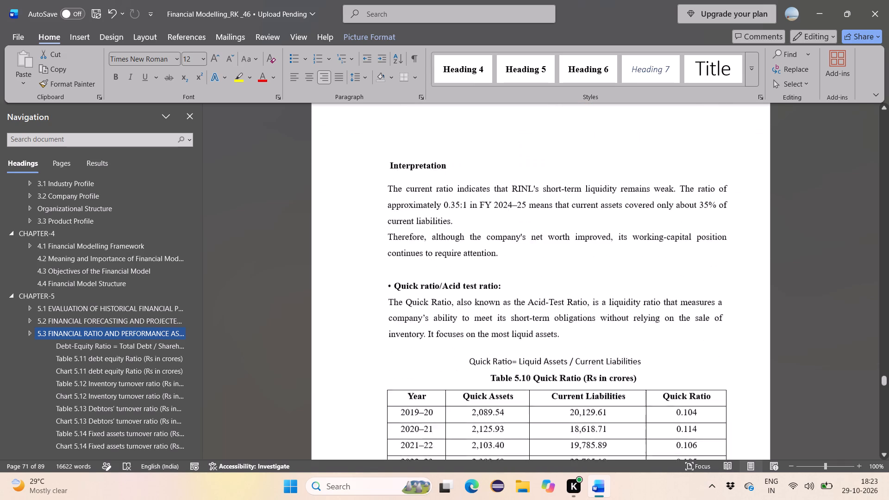
{"action": "scroll", "coordinate": [401, 316], "scroll_direction": "down", "scroll_amount": 1}
{"action": "left_click", "coordinate": [409, 232]}
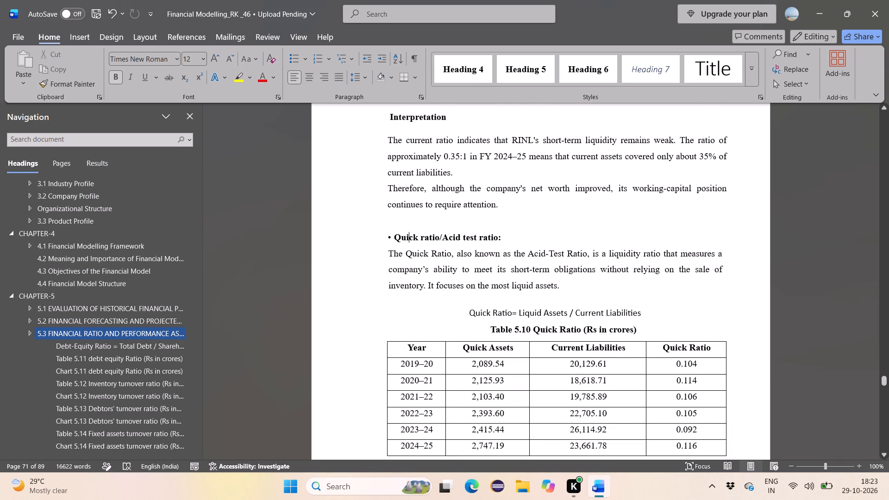
{"action": "scroll", "coordinate": [409, 232], "scroll_direction": "down", "scroll_amount": 2}
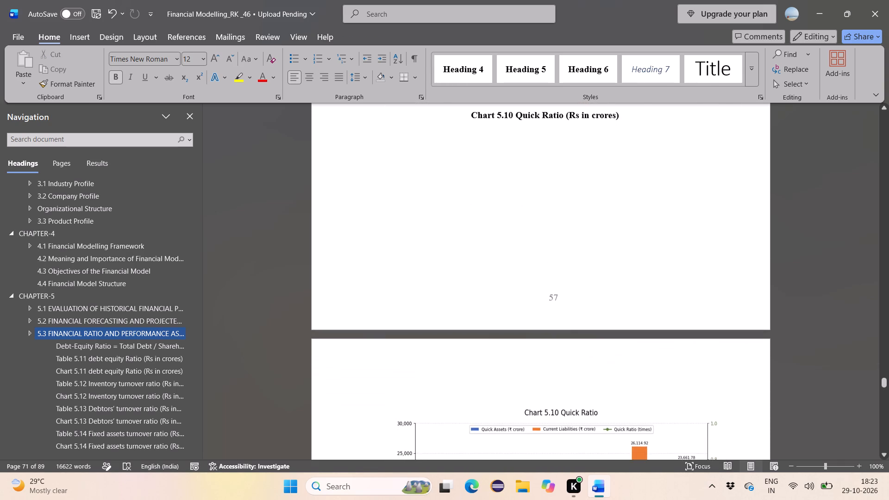
{"action": "scroll", "coordinate": [409, 232], "scroll_direction": "down", "scroll_amount": 1}
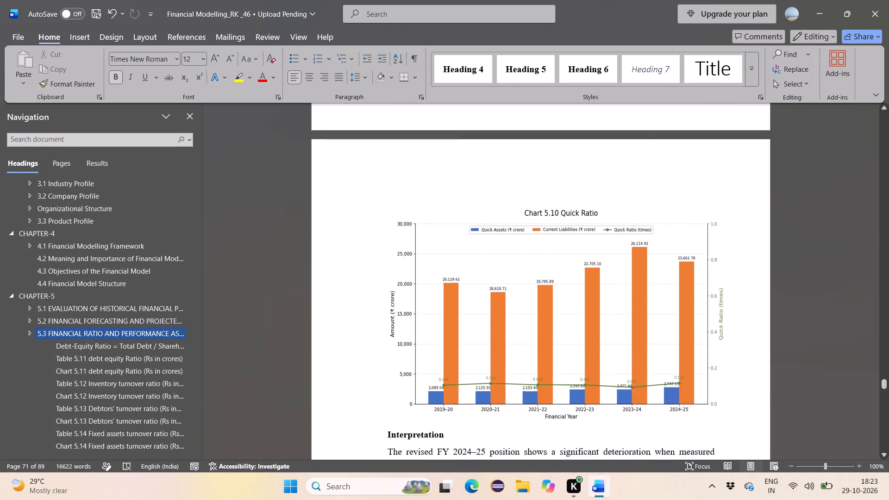
{"action": "scroll", "coordinate": [409, 232], "scroll_direction": "down", "scroll_amount": 1}
{"action": "scroll", "coordinate": [432, 218], "scroll_direction": "up", "scroll_amount": 3}
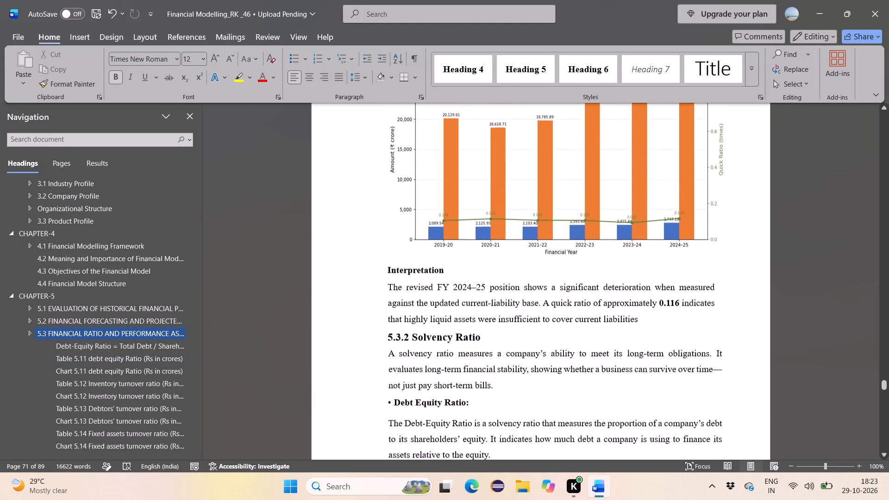
{"action": "left_click", "coordinate": [467, 203]}
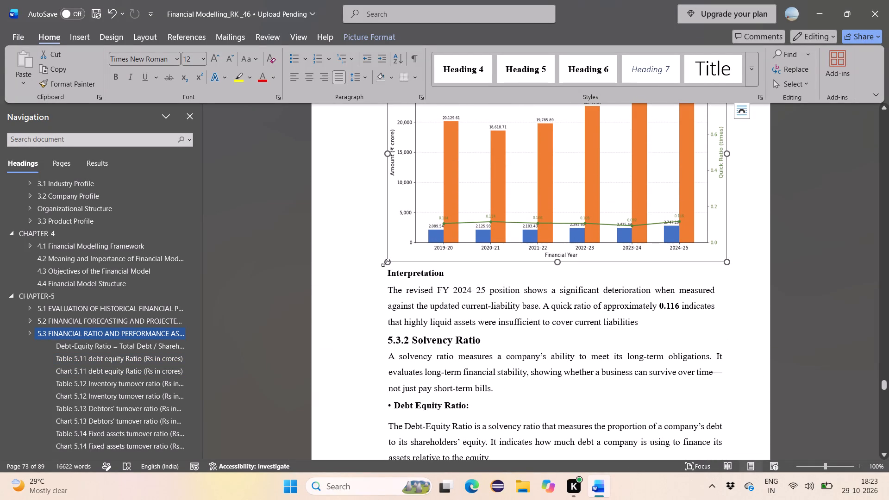
{"action": "left_click_drag", "start_coordinate": [385, 262], "coordinate": [396, 220]}
{"action": "left_click", "coordinate": [396, 220]}
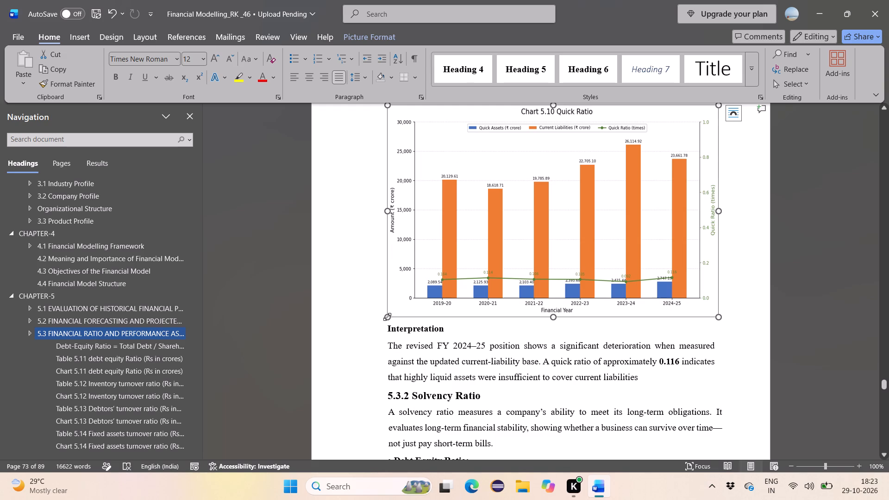
{"action": "left_click_drag", "start_coordinate": [387, 317], "coordinate": [416, 276]}
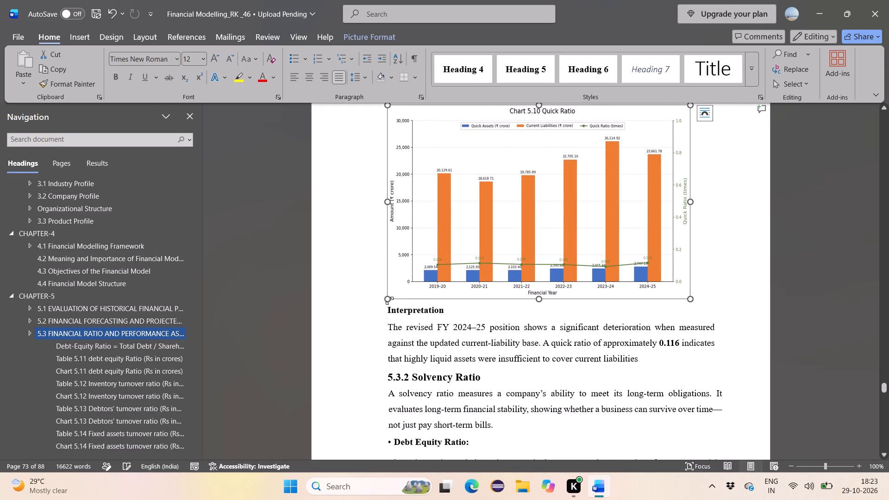
{"action": "left_click_drag", "start_coordinate": [388, 300], "coordinate": [421, 241]}
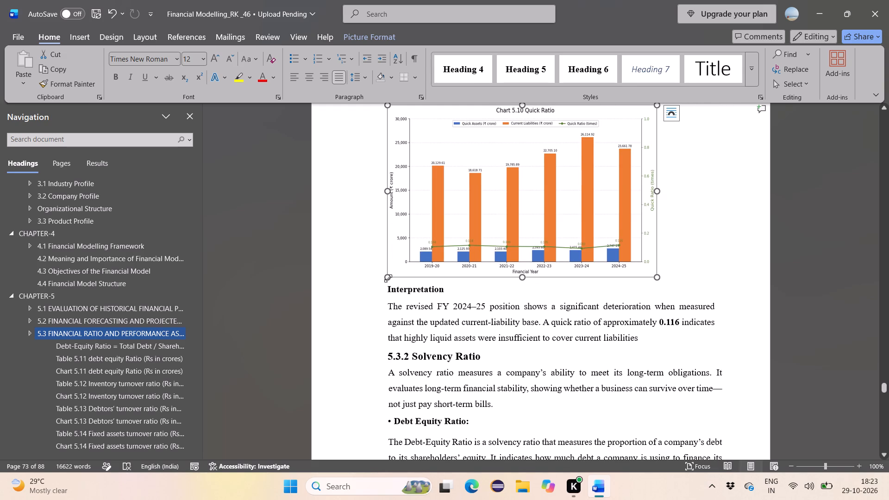
{"action": "left_click_drag", "start_coordinate": [388, 278], "coordinate": [410, 249]}
Reduce the height of the Chart 5.10 picture until it fits on page 57 beneath its caption.
{"action": "scroll", "coordinate": [441, 210], "scroll_direction": "up", "scroll_amount": 2}
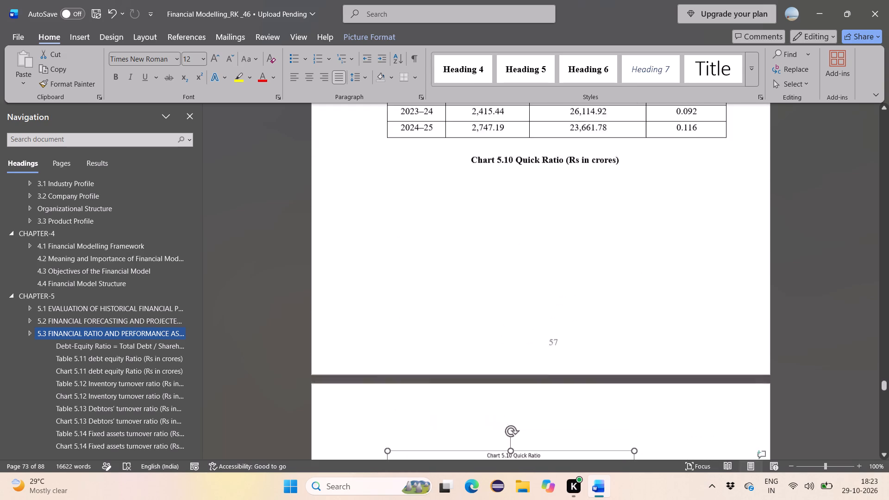
{"action": "scroll", "coordinate": [441, 210], "scroll_direction": "up", "scroll_amount": 1}
{"action": "scroll", "coordinate": [441, 210], "scroll_direction": "down", "scroll_amount": 2}
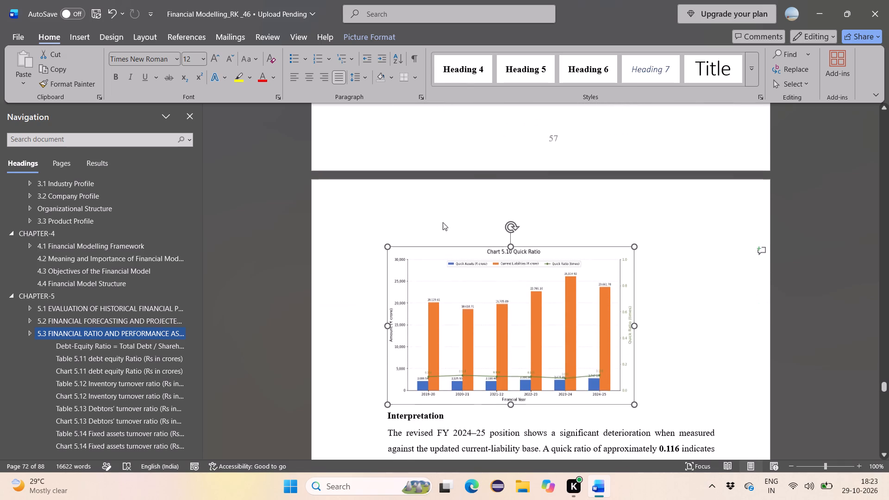
{"action": "left_click_drag", "start_coordinate": [509, 404], "coordinate": [509, 398]}
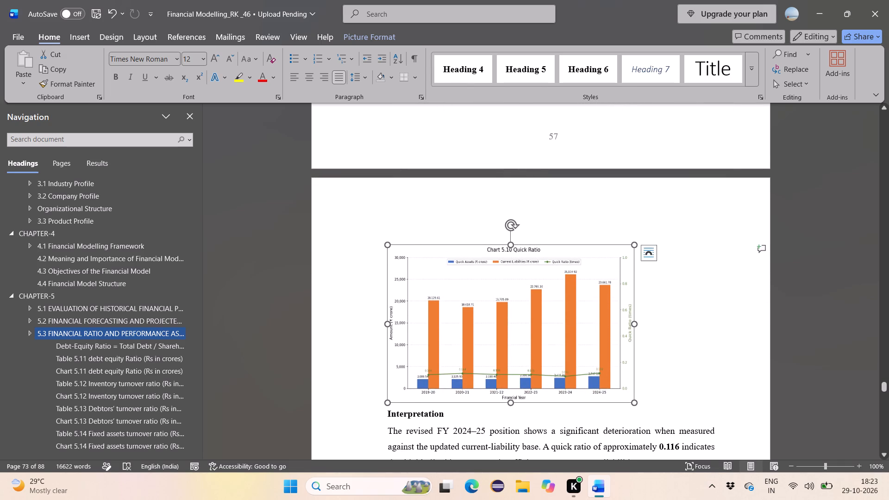
{"action": "left_click_drag", "start_coordinate": [509, 398], "coordinate": [510, 380]}
Widen the Chart 5.10 Quick Ratio picture toward the right edge of Table 5.10.
{"action": "scroll", "coordinate": [499, 286], "scroll_direction": "up", "scroll_amount": 1}
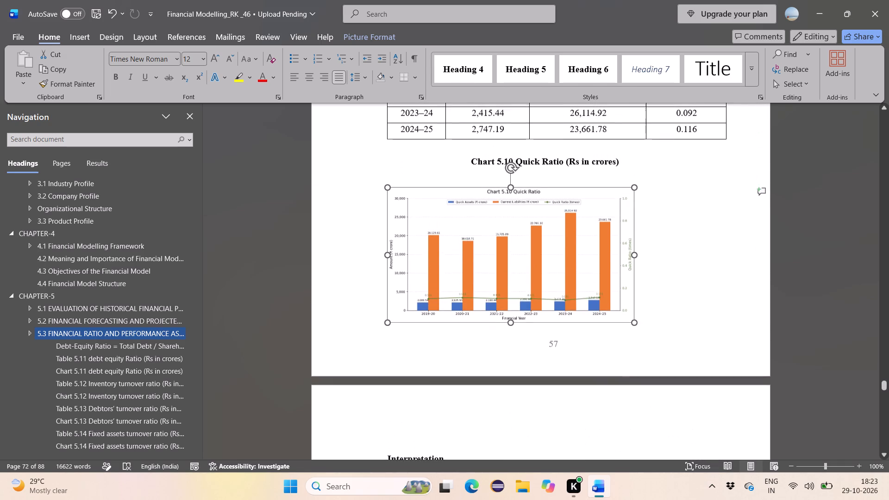
{"action": "right_click", "coordinate": [499, 286]}
{"action": "left_click", "coordinate": [637, 256]}
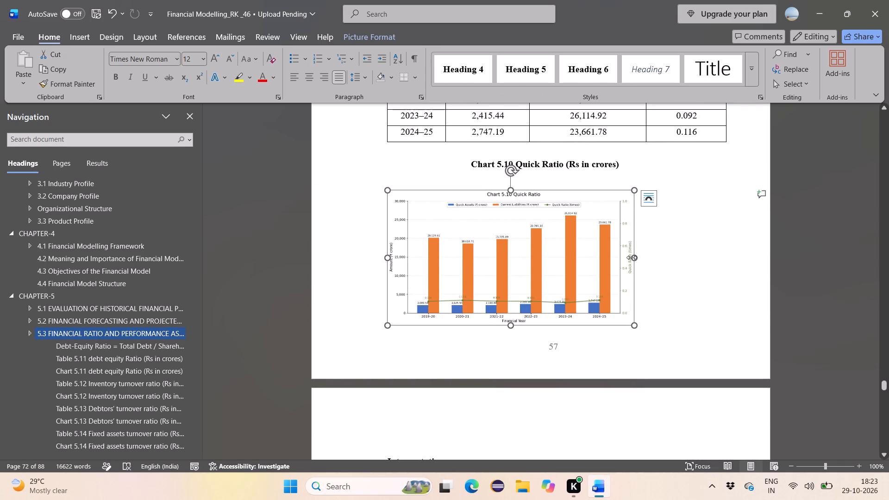
{"action": "left_click_drag", "start_coordinate": [633, 258], "coordinate": [699, 249]}
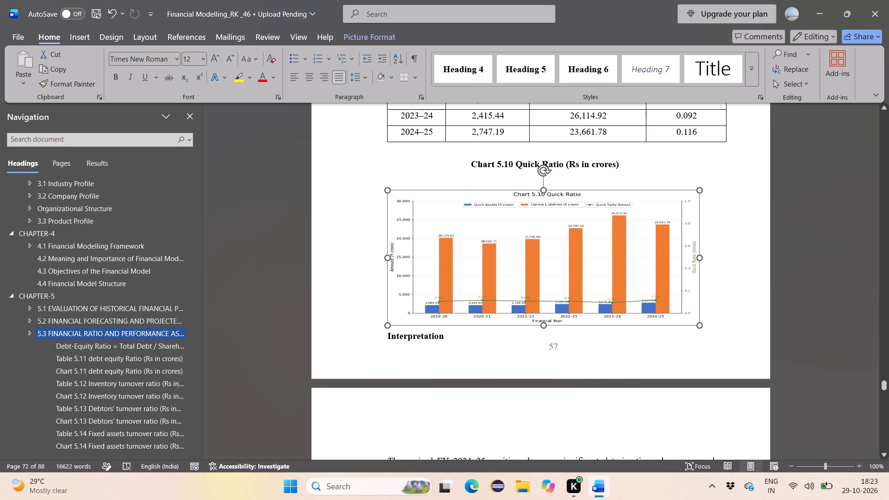
Delete the empty line between the Chart 5.10 Quick Ratio caption and its chart.
{"action": "left_click", "coordinate": [491, 179]}
{"action": "key", "text": "BackSpace"}
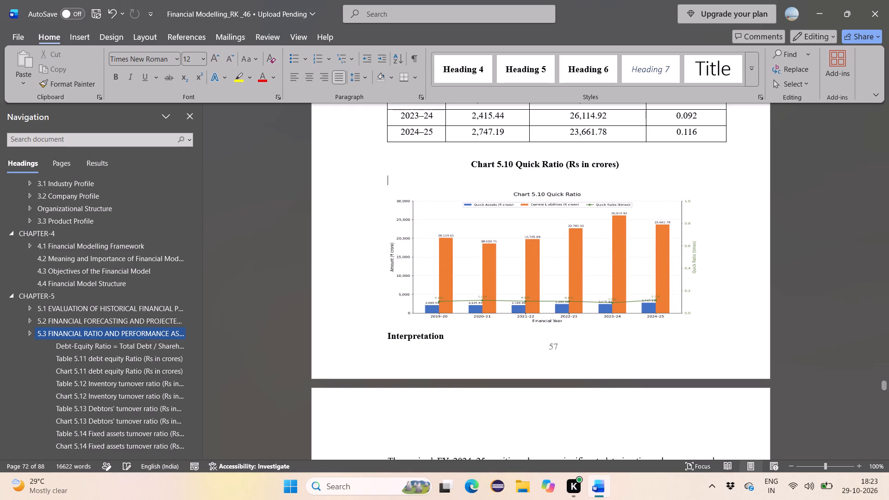
{"action": "key", "text": "BackSpace"}
{"action": "key", "text": "BackSpace"}
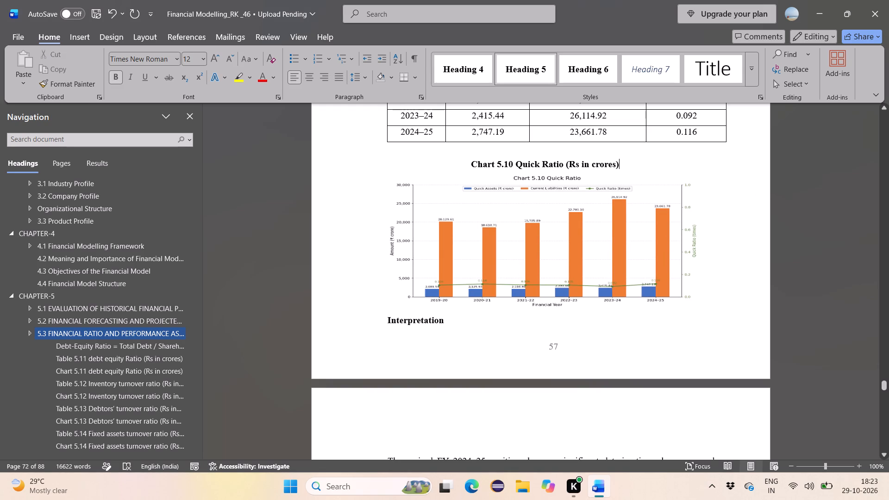
Stretch the Chart 5.10 picture taller to fill page 57 and push the Interpretation heading to the following page.
{"action": "left_click", "coordinate": [505, 296]}
{"action": "left_click_drag", "start_coordinate": [543, 311], "coordinate": [544, 327]}
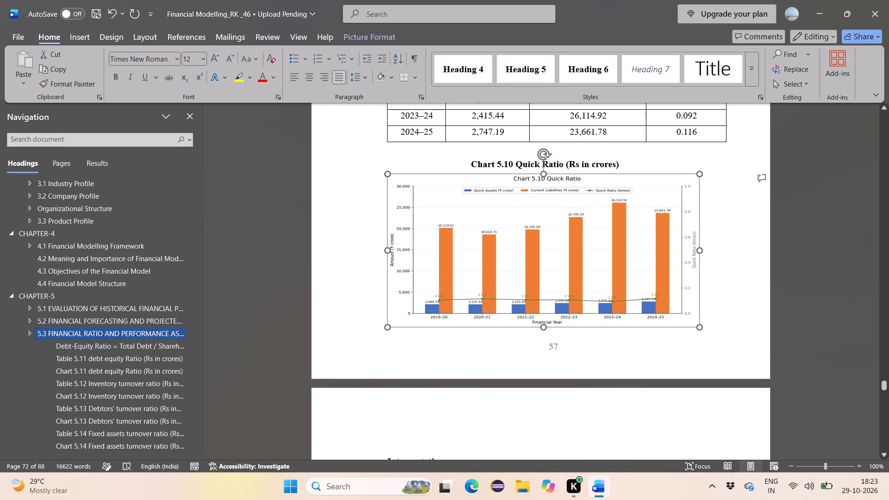
{"action": "left_click_drag", "start_coordinate": [544, 327], "coordinate": [543, 333]}
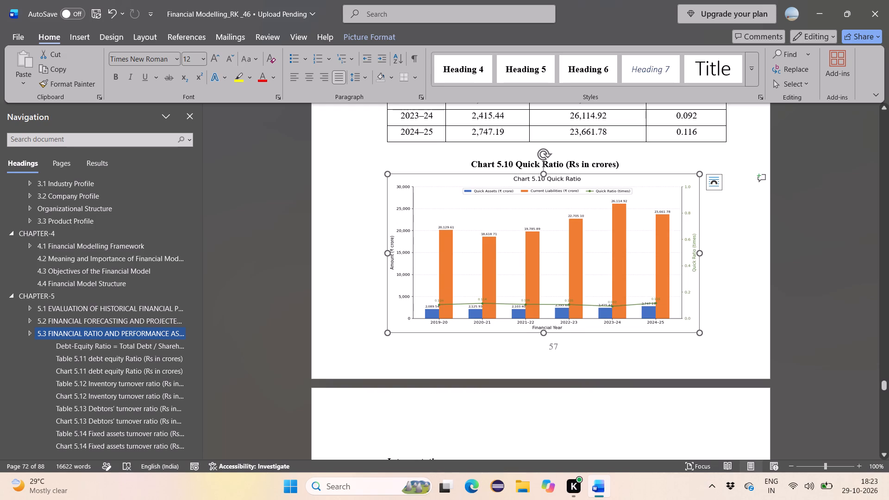
Delete the empty lines above the Quick ratio/Acid test ratio heading and above the Quick Ratio formula on page 57.
{"action": "left_click", "coordinate": [485, 153]}
{"action": "scroll", "coordinate": [485, 153], "scroll_direction": "up", "scroll_amount": 1}
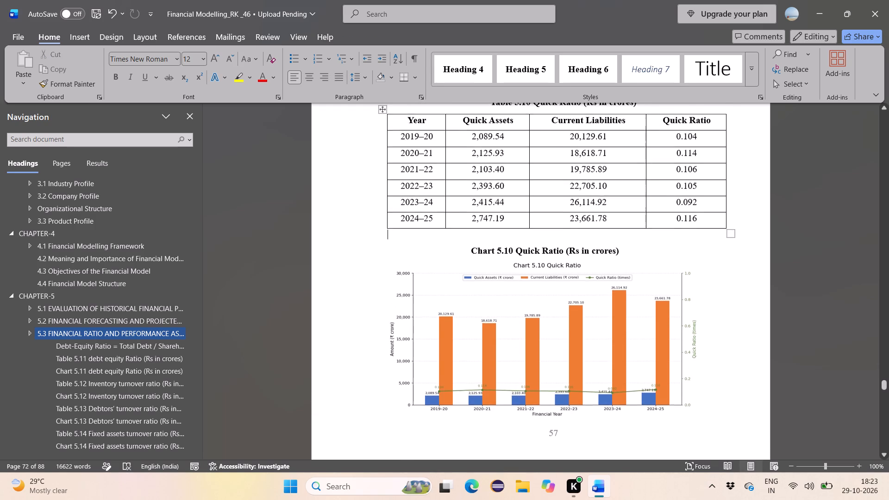
{"action": "scroll", "coordinate": [485, 153], "scroll_direction": "up", "scroll_amount": 2}
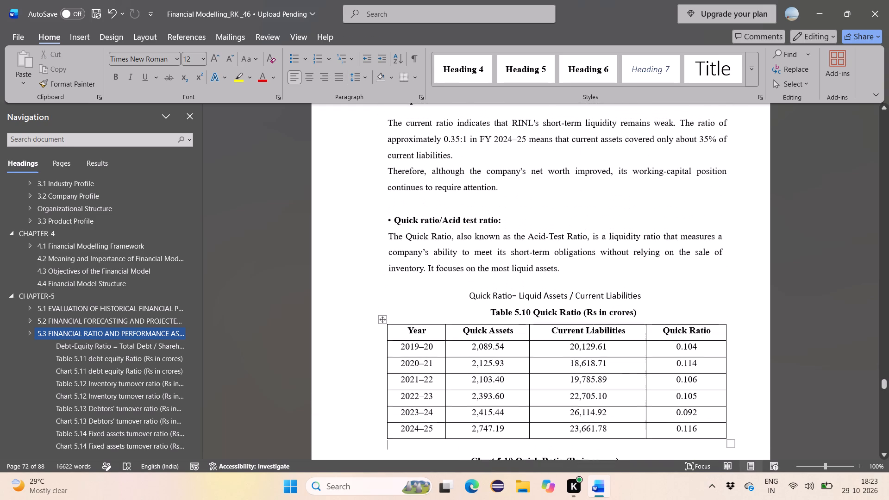
{"action": "left_click", "coordinate": [401, 207]}
{"action": "key", "text": "BackSpace"}
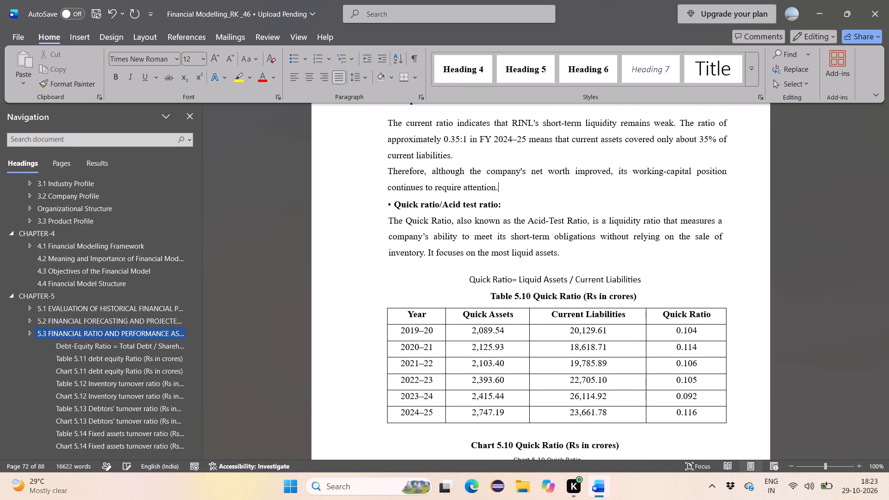
{"action": "left_click", "coordinate": [468, 267]}
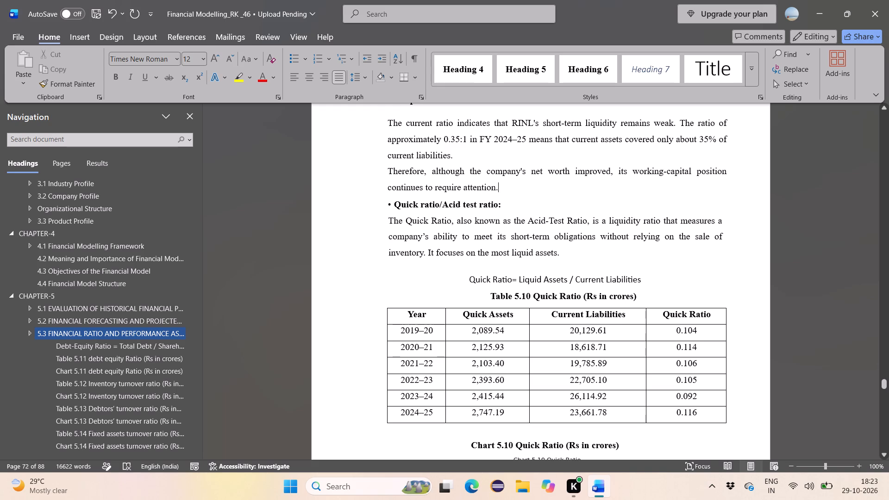
{"action": "key", "text": "BackSpace"}
{"action": "key", "text": "BackSpace"}
{"action": "key", "text": "BackSpace"}
{"action": "key", "text": "BackSpace"}
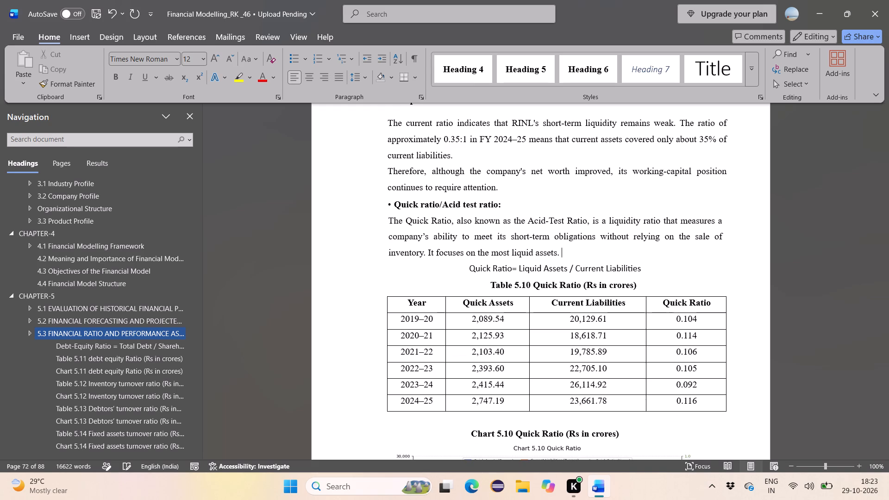
Stretch the Chart 5.10 Quick Ratio picture taller to fill page 57 and widen it to nearly match Table 5.10.
{"action": "scroll", "coordinate": [468, 267], "scroll_direction": "down", "scroll_amount": 1}
{"action": "left_click", "coordinate": [555, 258]}
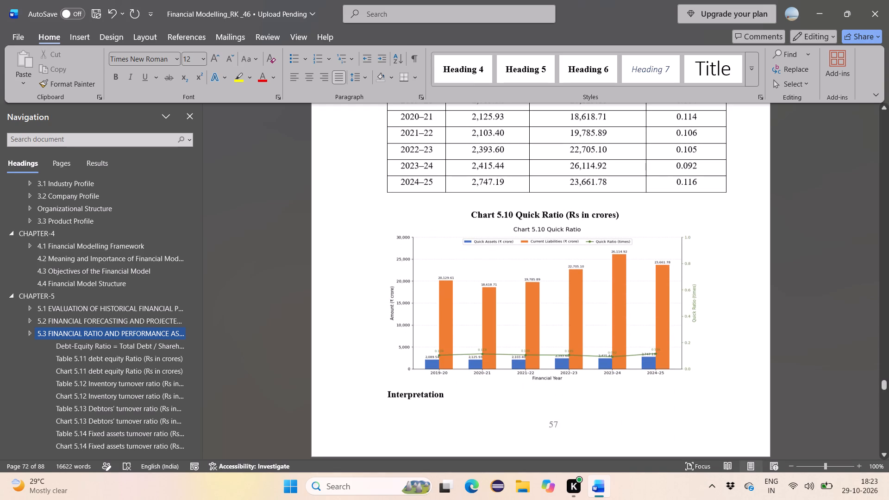
{"action": "left_click_drag", "start_coordinate": [545, 384], "coordinate": [544, 396]}
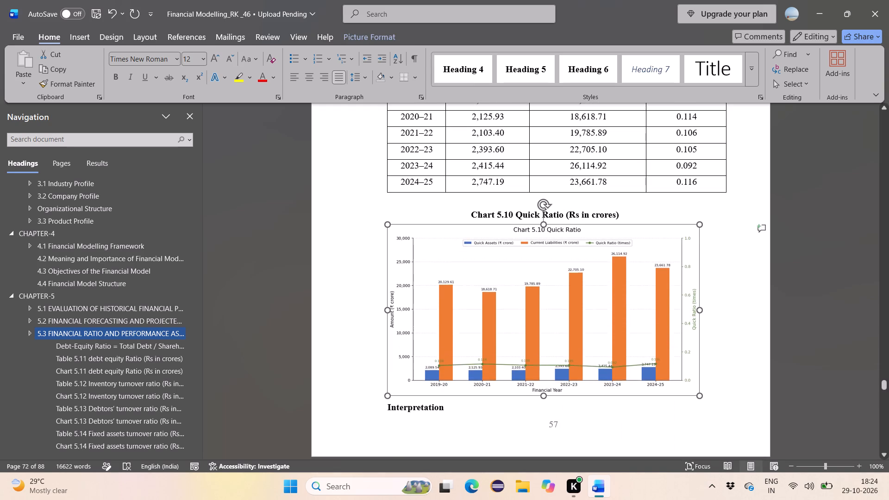
{"action": "left_click_drag", "start_coordinate": [544, 396], "coordinate": [543, 405]}
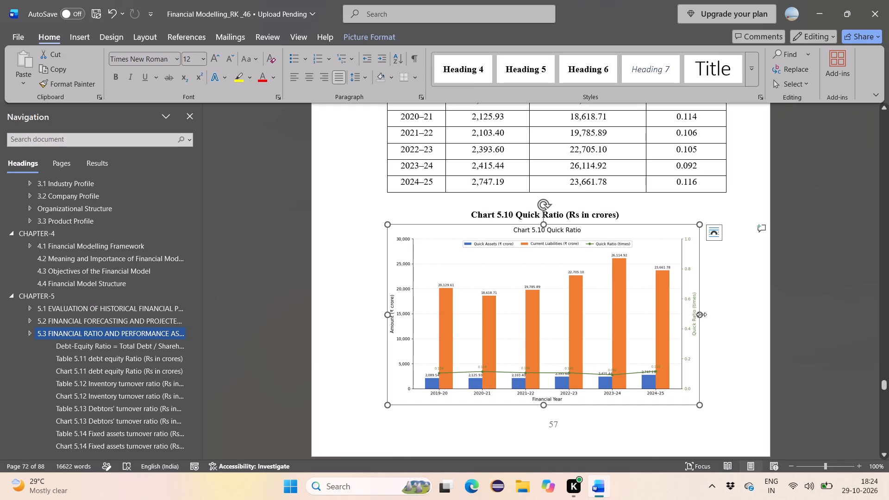
{"action": "left_click_drag", "start_coordinate": [701, 314], "coordinate": [720, 312]}
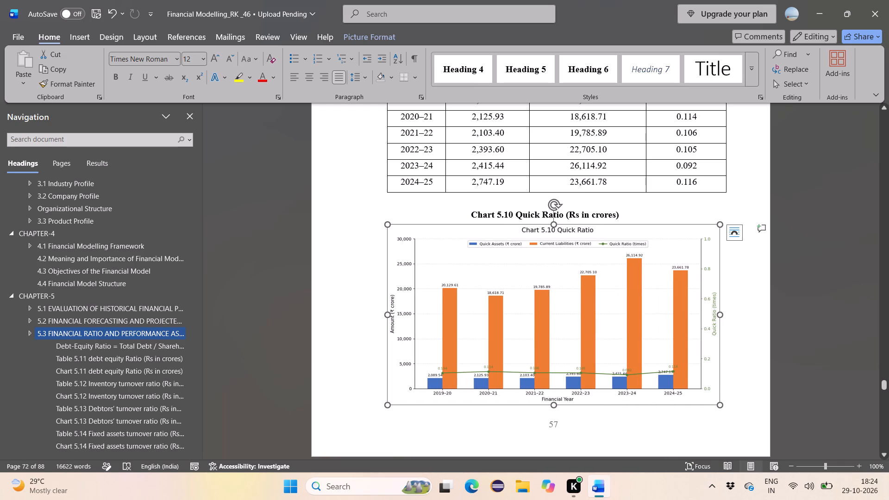
{"action": "left_click", "coordinate": [334, 296]}
{"action": "left_click", "coordinate": [344, 325]}
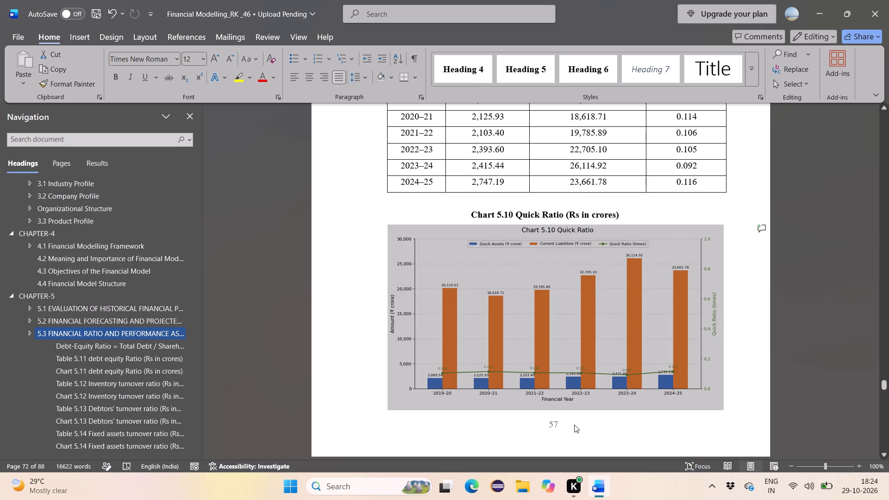
{"action": "left_click", "coordinate": [572, 428]}
Review the layout of the tables, charts and text from Chart 5.10 through the Table 5.12 inventory turnover section.
{"action": "scroll", "coordinate": [572, 428], "scroll_direction": "down", "scroll_amount": 2}
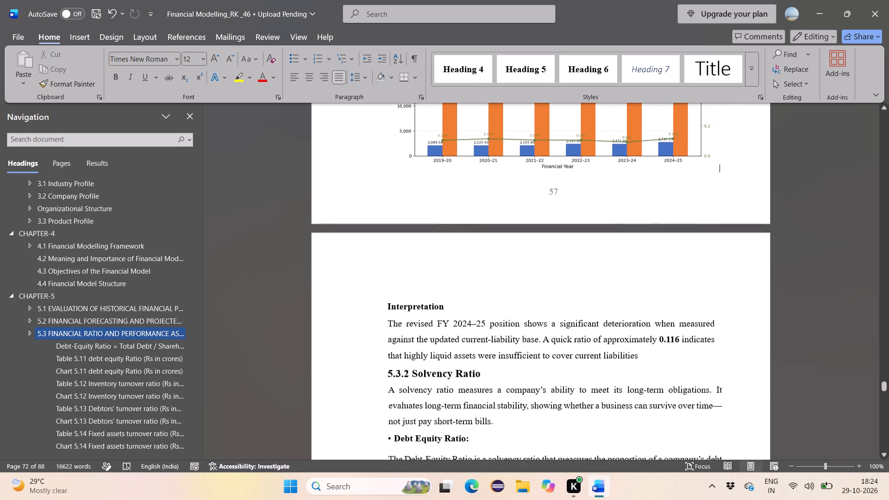
{"action": "scroll", "coordinate": [572, 428], "scroll_direction": "down", "scroll_amount": 2}
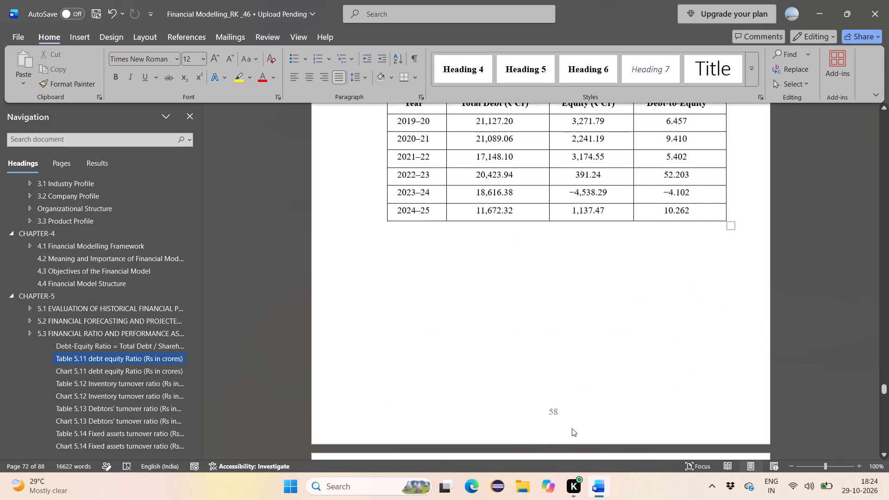
{"action": "scroll", "coordinate": [572, 428], "scroll_direction": "down", "scroll_amount": 1}
{"action": "scroll", "coordinate": [572, 428], "scroll_direction": "up", "scroll_amount": 1}
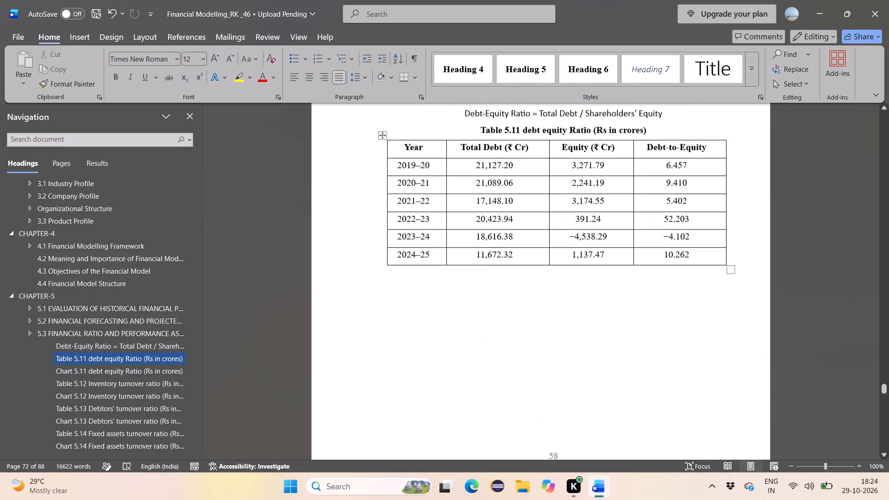
{"action": "scroll", "coordinate": [572, 428], "scroll_direction": "up", "scroll_amount": 1}
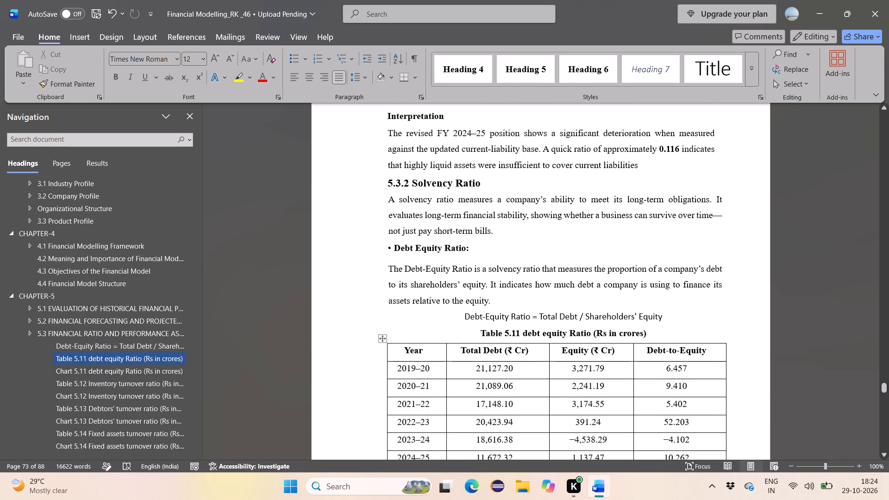
{"action": "scroll", "coordinate": [572, 428], "scroll_direction": "up", "scroll_amount": 2}
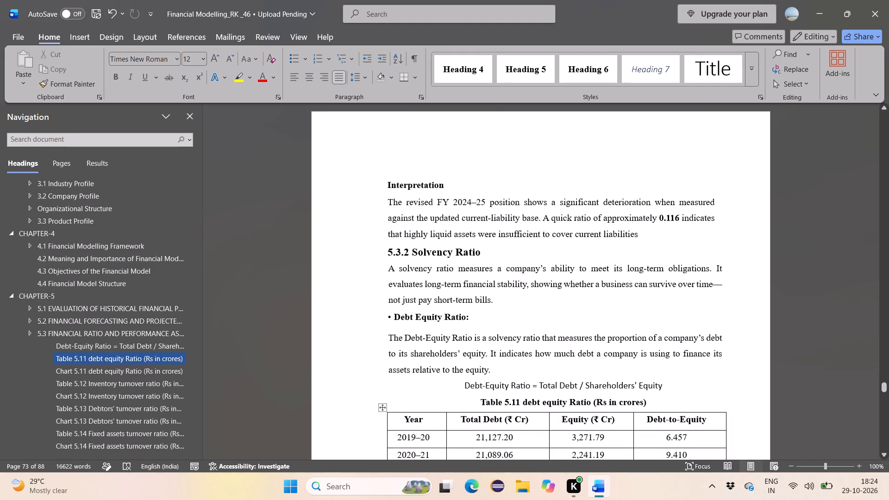
{"action": "scroll", "coordinate": [572, 428], "scroll_direction": "up", "scroll_amount": 1}
{"action": "scroll", "coordinate": [572, 428], "scroll_direction": "down", "scroll_amount": 2}
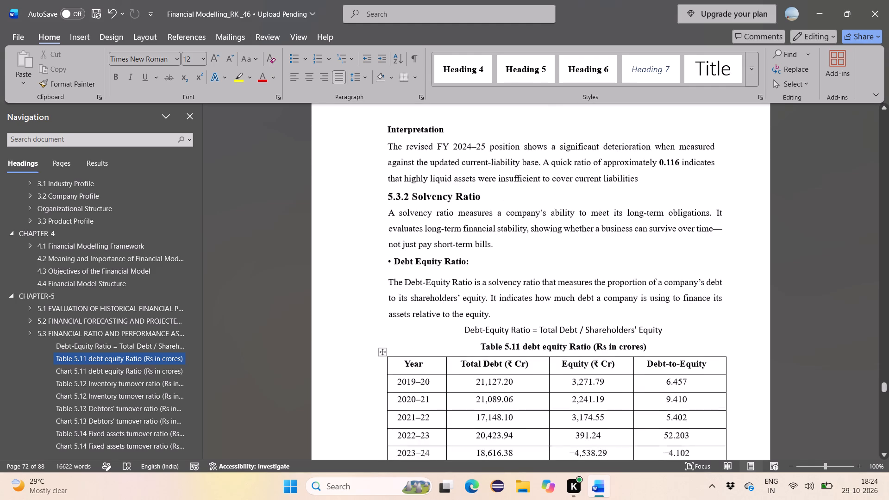
{"action": "scroll", "coordinate": [572, 428], "scroll_direction": "down", "scroll_amount": 2}
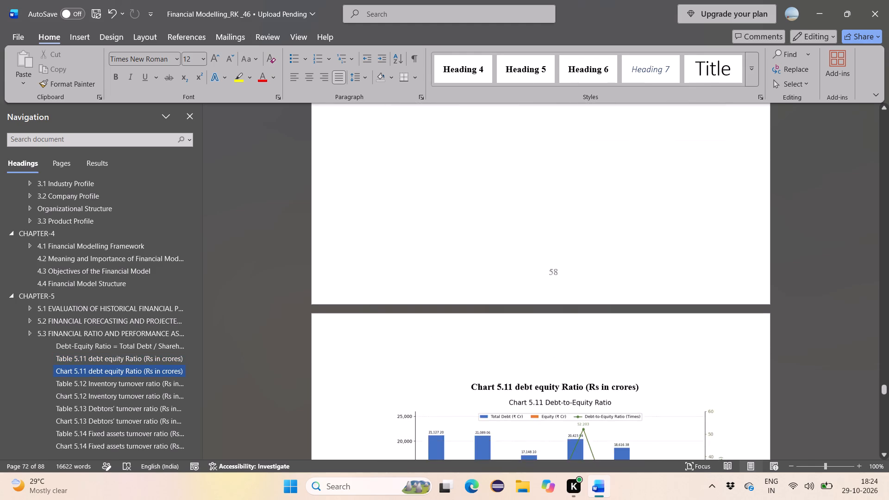
{"action": "scroll", "coordinate": [572, 428], "scroll_direction": "up", "scroll_amount": 4}
{"action": "scroll", "coordinate": [572, 428], "scroll_direction": "down", "scroll_amount": 1}
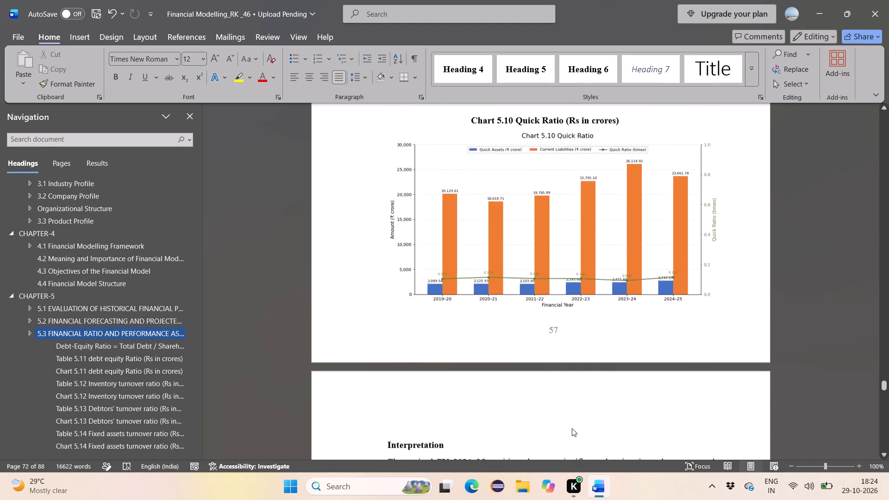
{"action": "scroll", "coordinate": [572, 428], "scroll_direction": "down", "scroll_amount": 5}
{"action": "scroll", "coordinate": [572, 428], "scroll_direction": "up", "scroll_amount": 1}
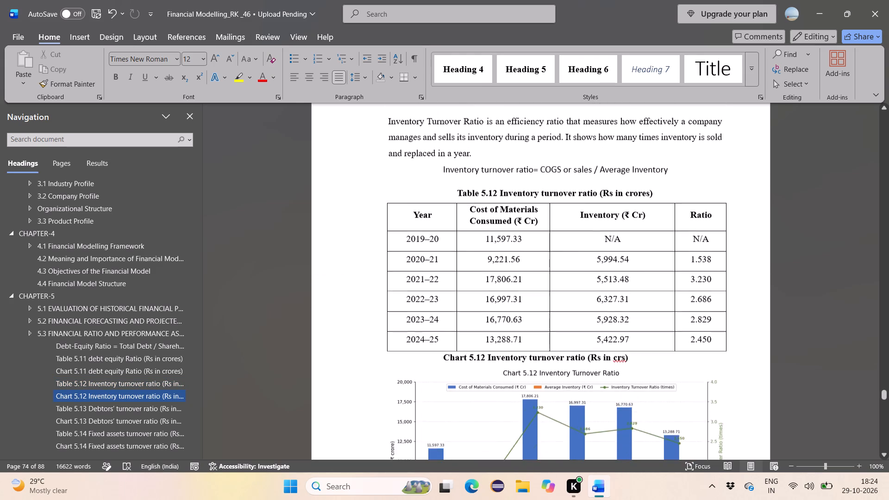
{"action": "scroll", "coordinate": [572, 428], "scroll_direction": "up", "scroll_amount": 3}
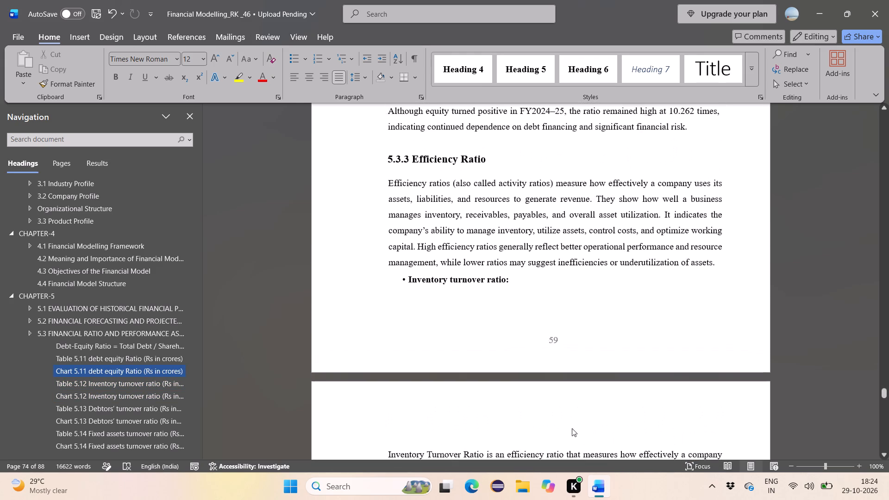
{"action": "scroll", "coordinate": [572, 428], "scroll_direction": "up", "scroll_amount": 2}
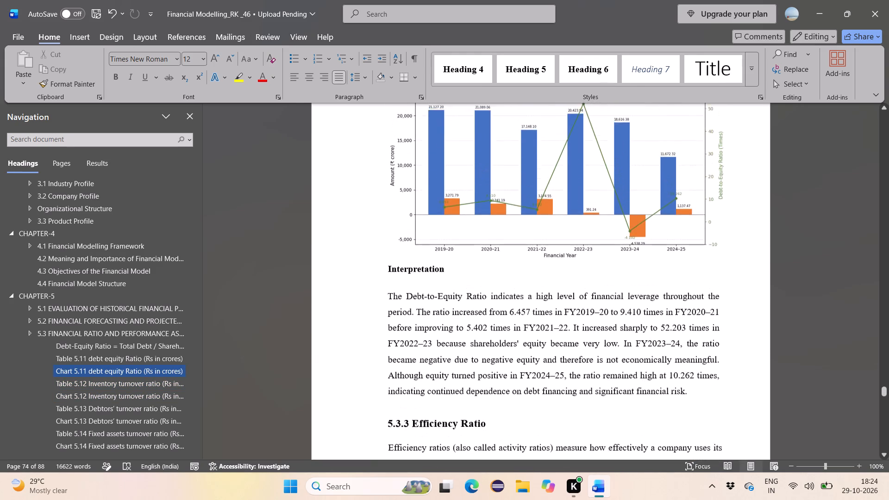
{"action": "scroll", "coordinate": [575, 396], "scroll_direction": "up", "scroll_amount": 1}
{"action": "scroll", "coordinate": [556, 283], "scroll_direction": "up", "scroll_amount": 1}
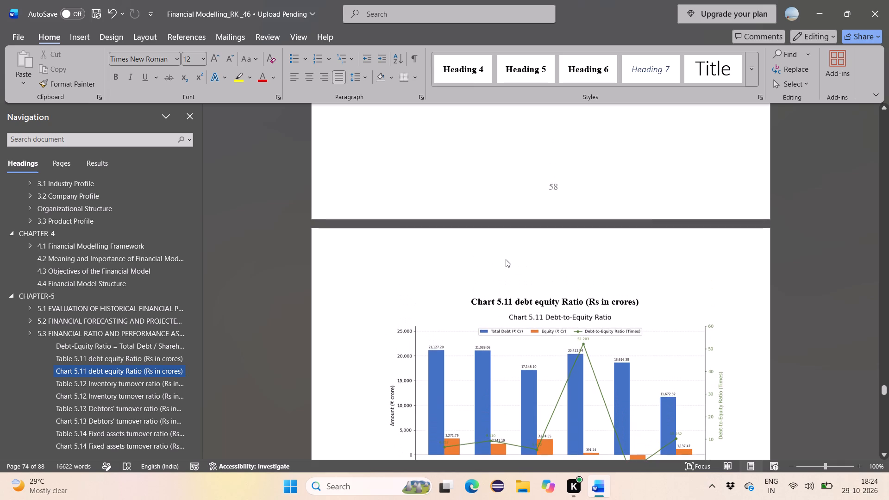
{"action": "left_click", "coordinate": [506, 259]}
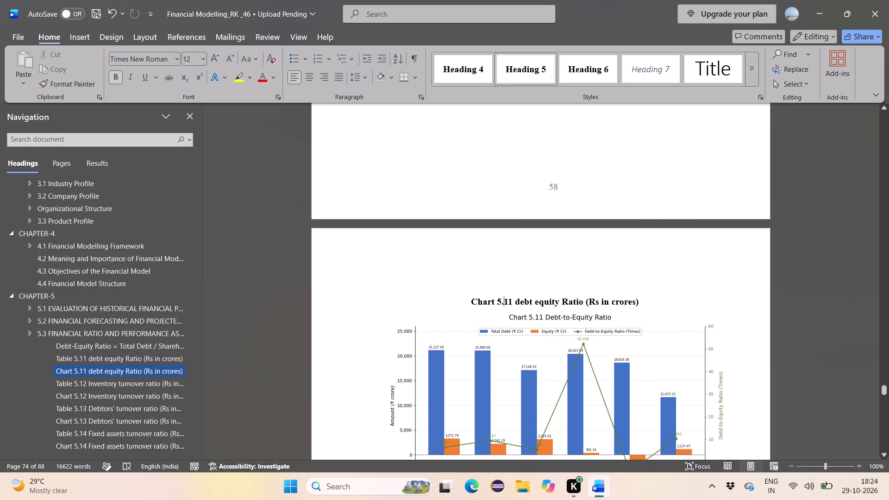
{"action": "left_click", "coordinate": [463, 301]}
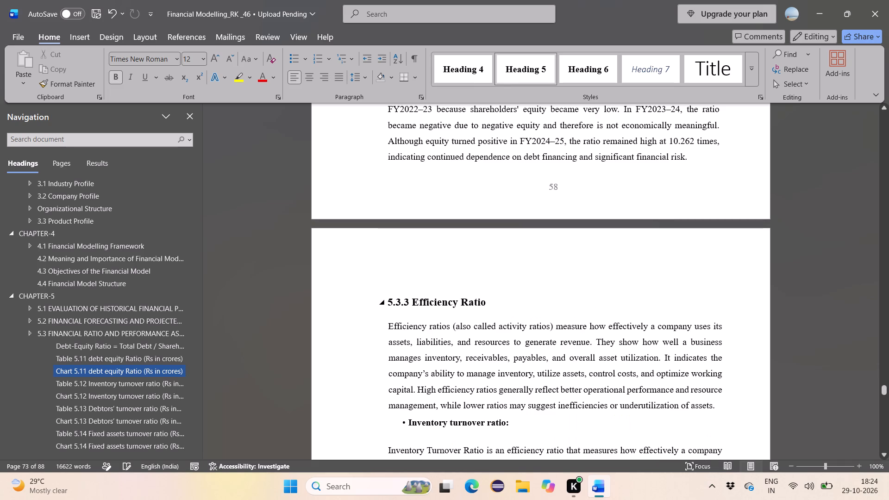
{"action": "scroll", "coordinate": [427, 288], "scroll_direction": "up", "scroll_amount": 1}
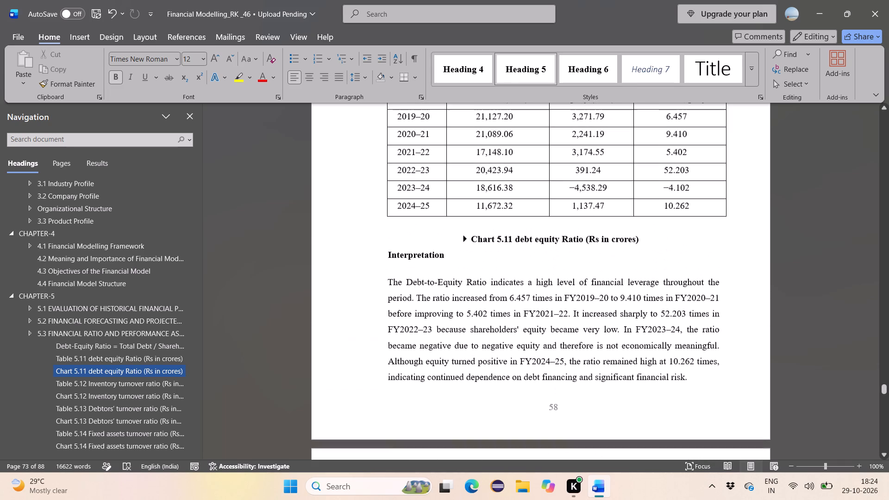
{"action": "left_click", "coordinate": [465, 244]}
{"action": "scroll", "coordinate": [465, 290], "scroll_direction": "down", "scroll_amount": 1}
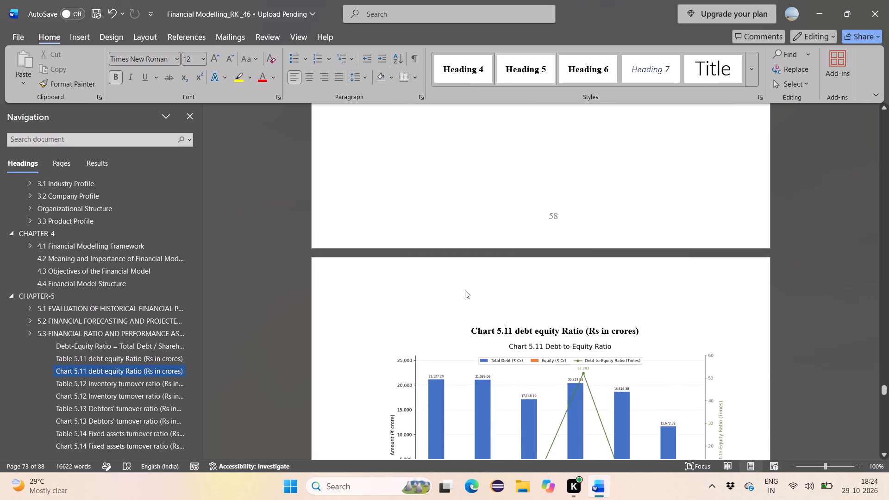
Delete the empty lines before the Chart 5.11 debt equity Ratio caption to bring it directly beneath Table 5.11 on page 58.
{"action": "left_click", "coordinate": [458, 321]}
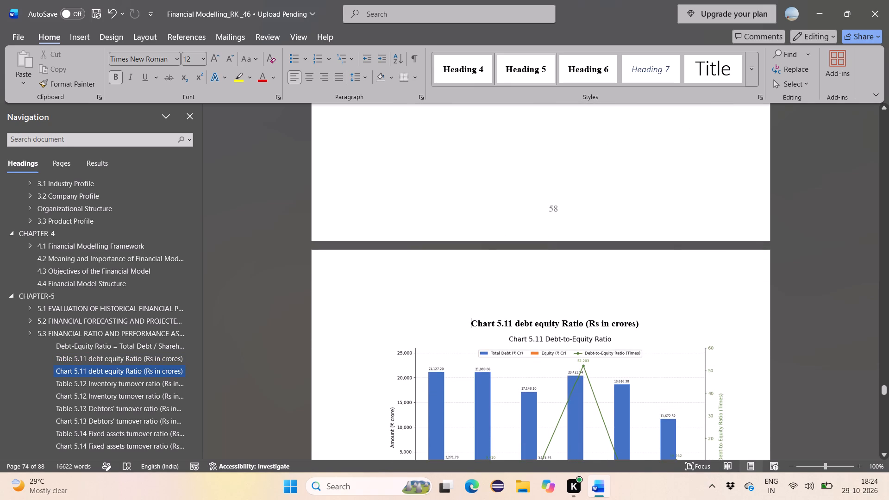
{"action": "key", "text": "BackSpace"}
{"action": "key", "text": "BackSpace"}
{"action": "key", "text": "BackSpace"}
{"action": "key", "text": "BackSpace"}
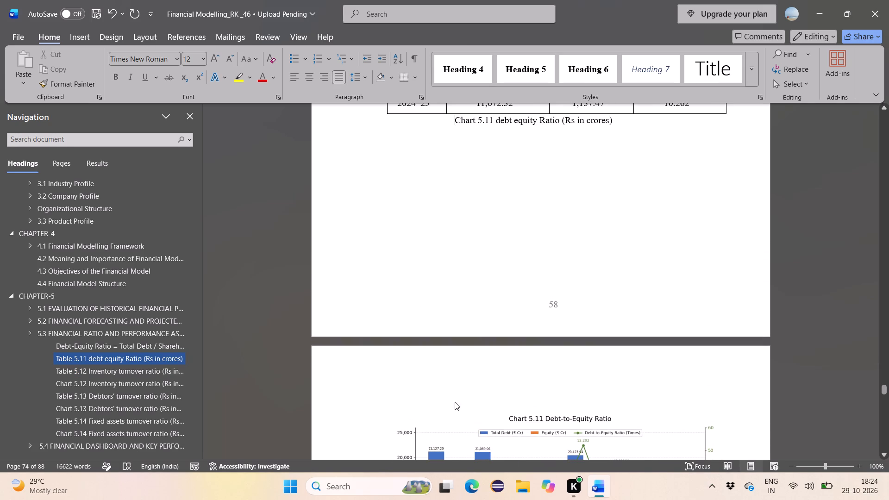
Resize the Chart 5.11 Debt-to-Equity picture to fit under its caption on page 58, spanning nearly the full width of Table 5.11.
{"action": "left_click", "coordinate": [392, 423]}
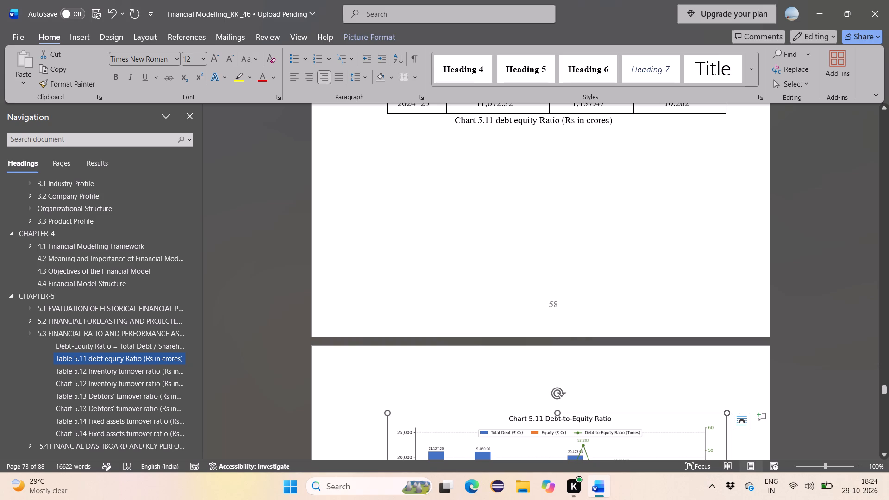
{"action": "left_click", "coordinate": [379, 415]}
{"action": "left_click", "coordinate": [379, 415]}
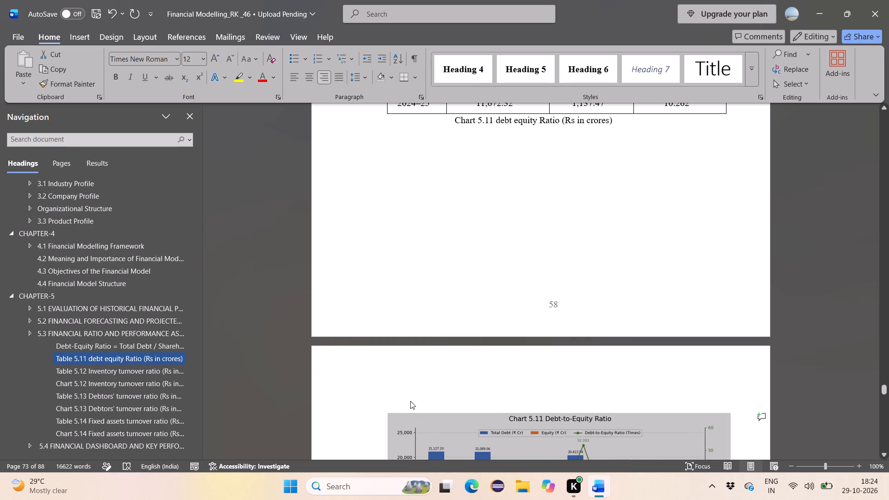
{"action": "left_click", "coordinate": [438, 385]}
{"action": "scroll", "coordinate": [454, 391], "scroll_direction": "down", "scroll_amount": 1}
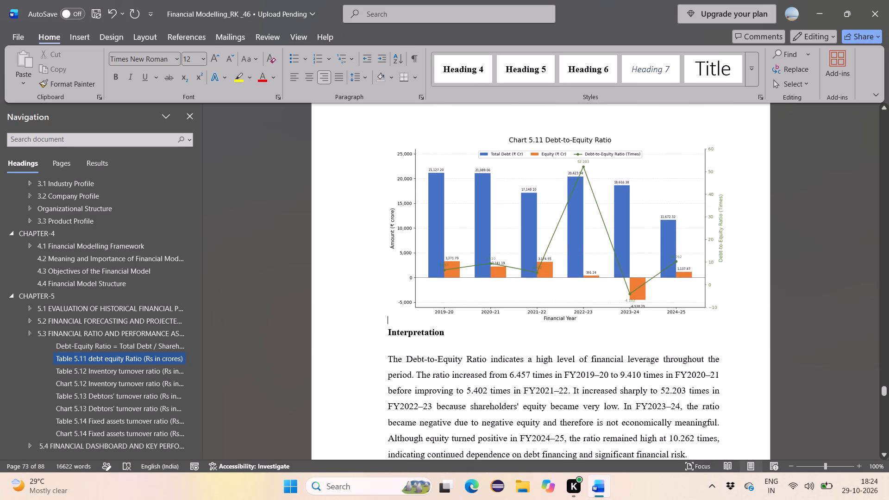
{"action": "left_click", "coordinate": [441, 290]}
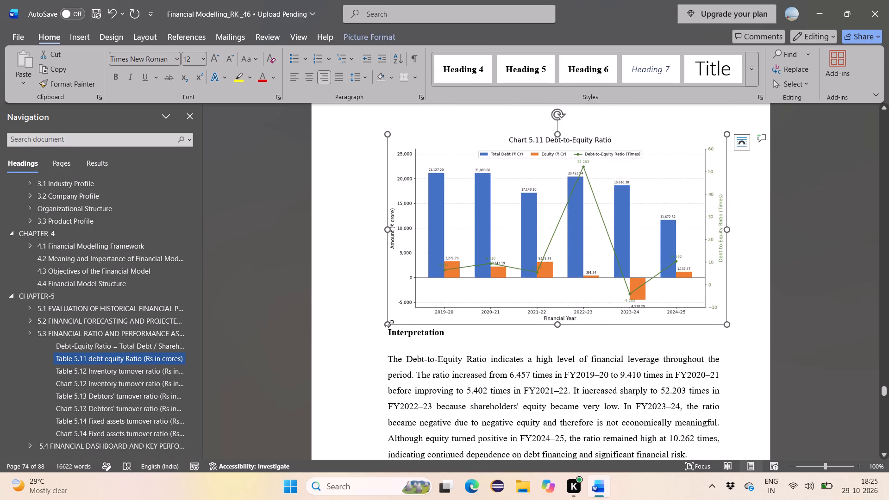
{"action": "left_click_drag", "start_coordinate": [386, 326], "coordinate": [448, 243]}
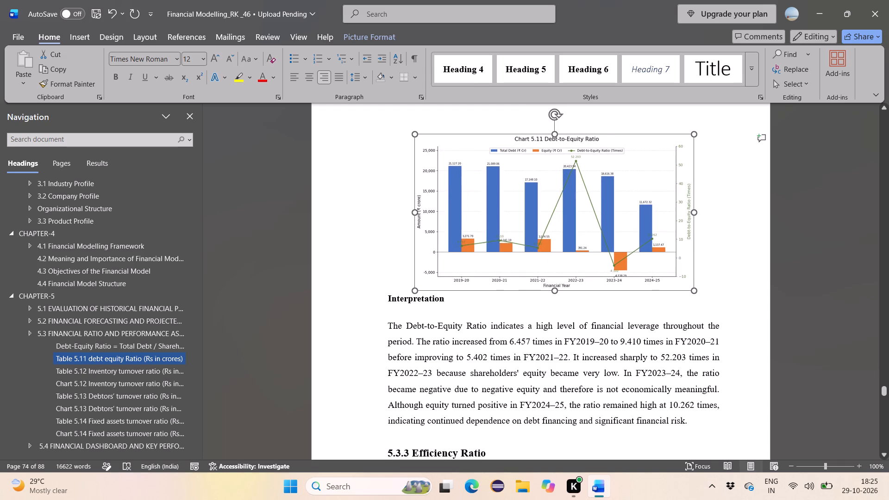
{"action": "left_click_drag", "start_coordinate": [448, 243], "coordinate": [454, 215]}
{"action": "scroll", "coordinate": [461, 272], "scroll_direction": "up", "scroll_amount": 1}
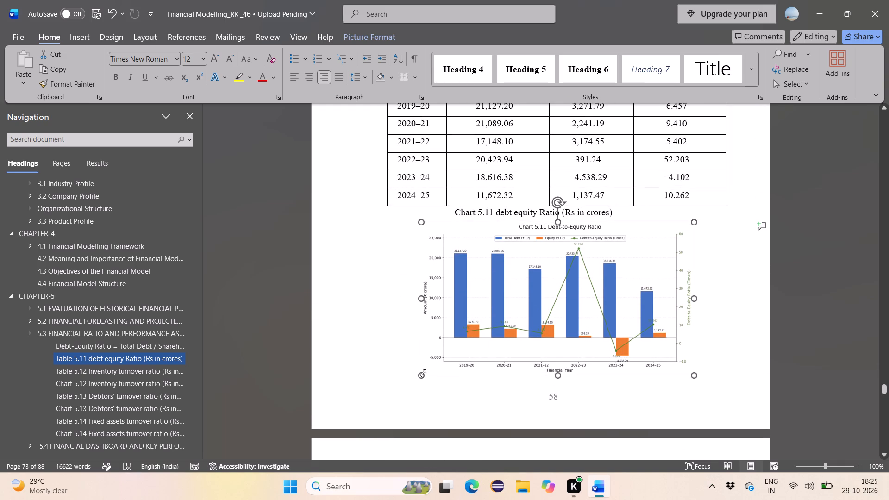
{"action": "left_click_drag", "start_coordinate": [422, 376], "coordinate": [407, 385]}
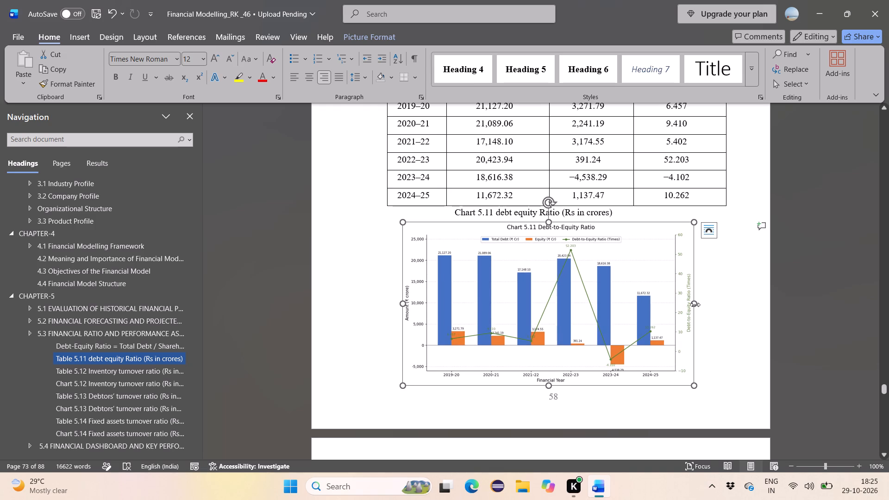
{"action": "left_click_drag", "start_coordinate": [695, 305], "coordinate": [734, 296]}
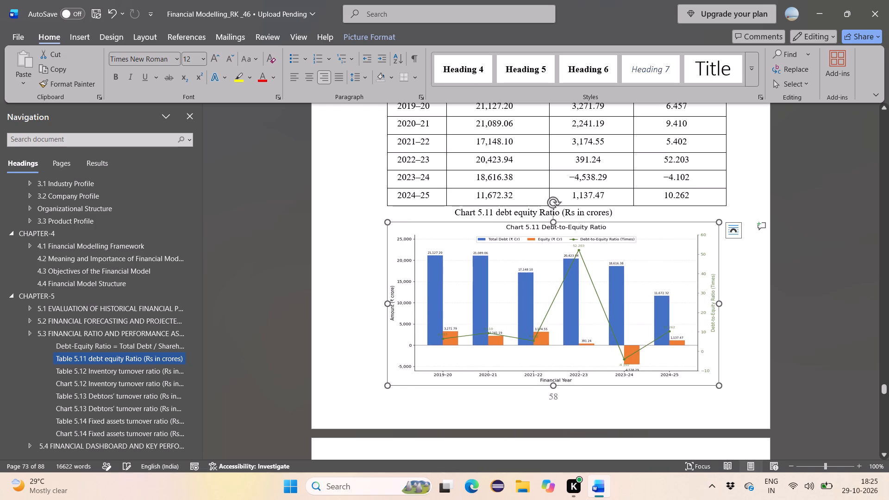
Apply the Heading 4 style to the Chart 5.11 debt equity Ratio caption.
{"action": "left_click", "coordinate": [455, 210]}
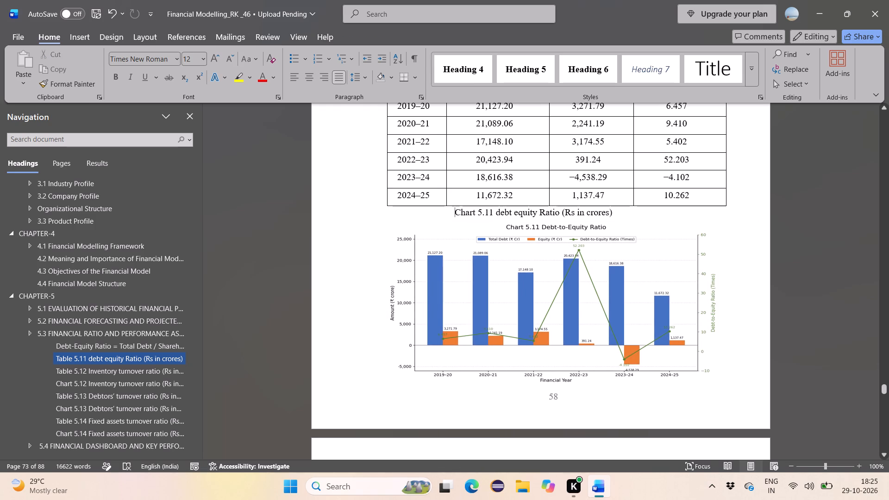
{"action": "left_click", "coordinate": [470, 69]}
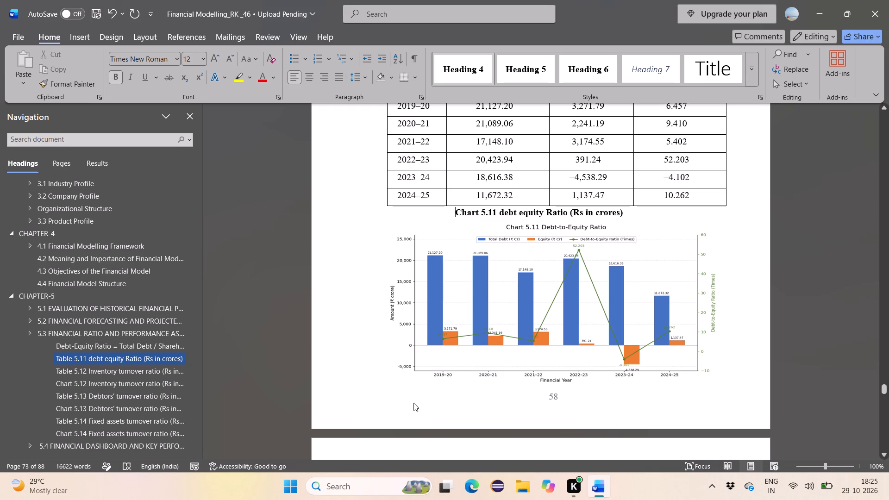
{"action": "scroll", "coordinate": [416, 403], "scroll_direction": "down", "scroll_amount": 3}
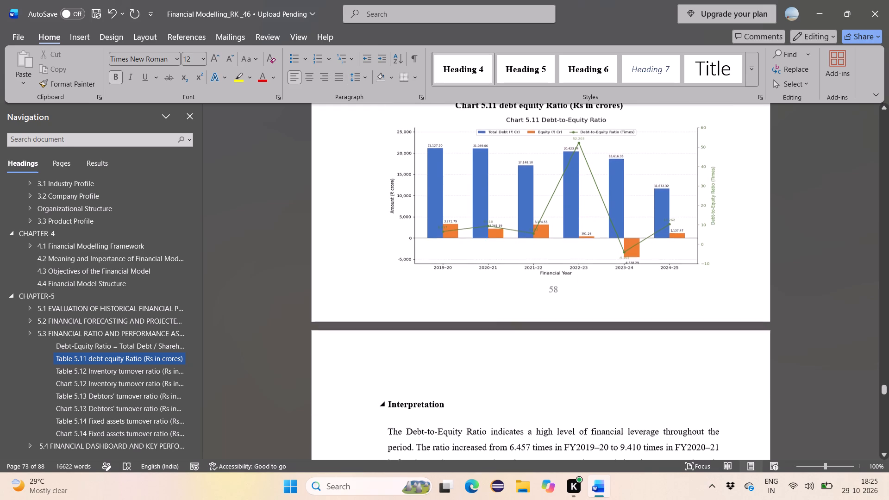
Examine the Interpretation paragraph spacing on pages 58 and 59 around the Table 5.11 and Chart 5.11 section.
{"action": "scroll", "coordinate": [416, 403], "scroll_direction": "down", "scroll_amount": 1}
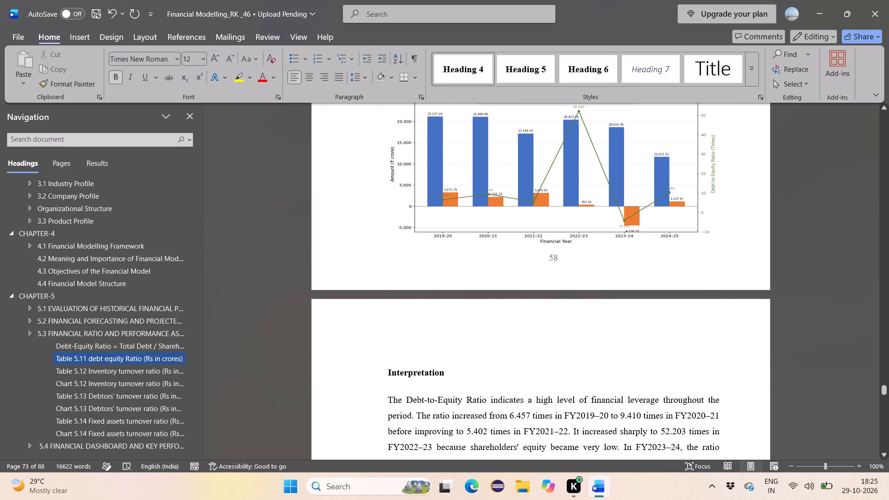
{"action": "left_click", "coordinate": [411, 355]}
{"action": "scroll", "coordinate": [411, 355], "scroll_direction": "down", "scroll_amount": 1}
{"action": "right_click", "coordinate": [411, 355]}
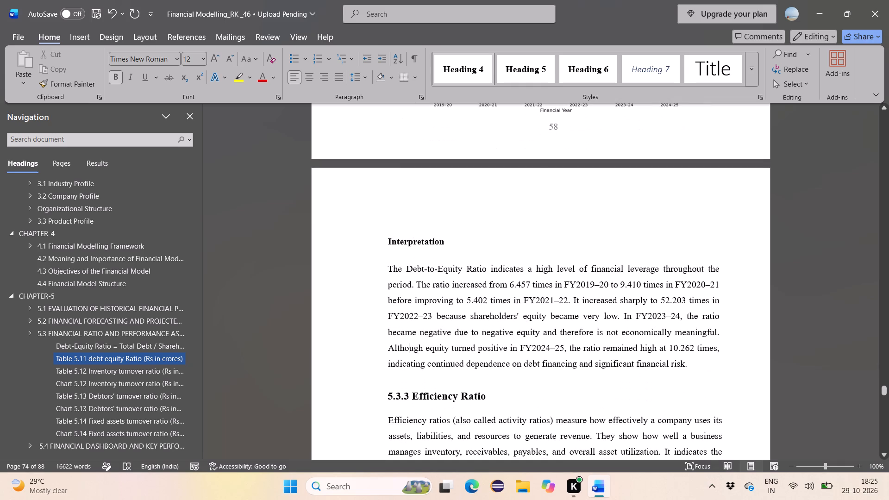
{"action": "left_click", "coordinate": [359, 325]}
{"action": "scroll", "coordinate": [359, 325], "scroll_direction": "up", "scroll_amount": 2}
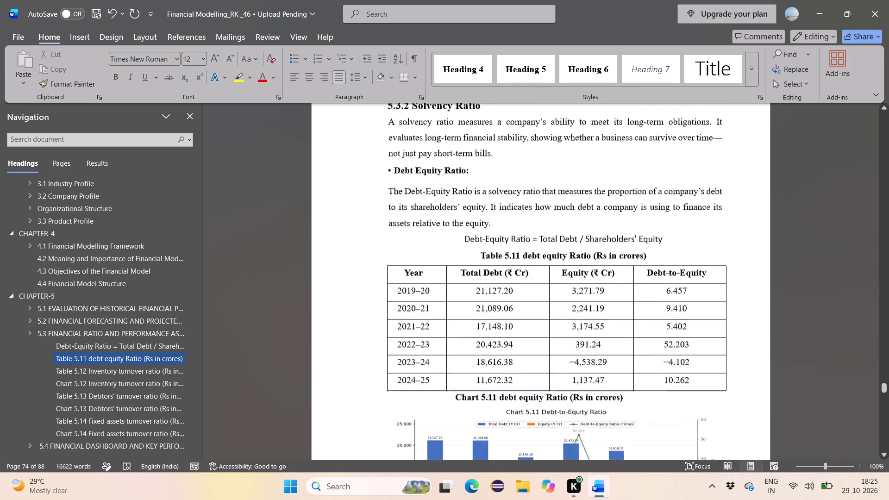
{"action": "scroll", "coordinate": [359, 325], "scroll_direction": "up", "scroll_amount": 1}
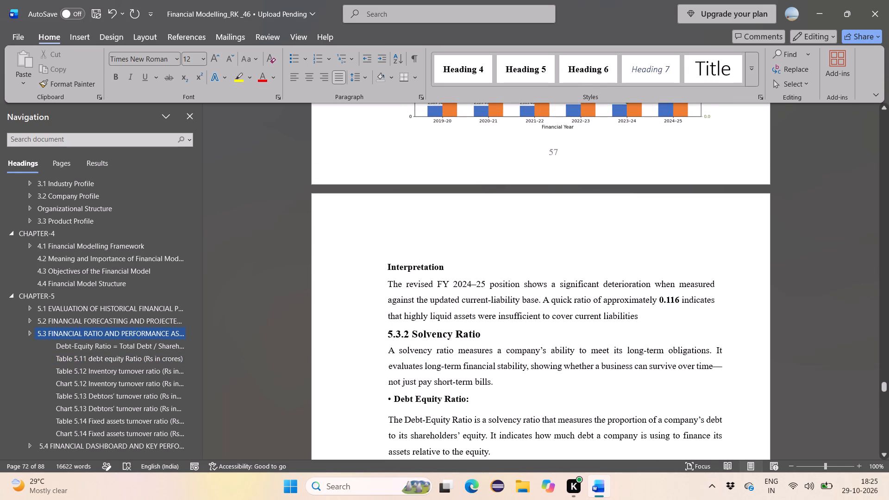
{"action": "left_click", "coordinate": [430, 241]}
{"action": "scroll", "coordinate": [404, 303], "scroll_direction": "down", "scroll_amount": 1}
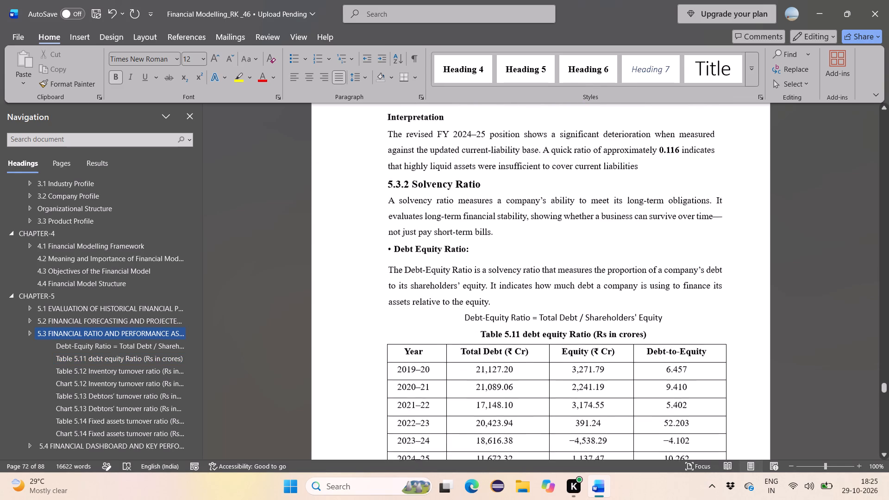
Delete the empty lines beneath the Debt-to-Equity Interpretation heading and the 5.3.3 Efficiency Ratio heading on page 59.
{"action": "scroll", "coordinate": [404, 303], "scroll_direction": "down", "scroll_amount": 2}
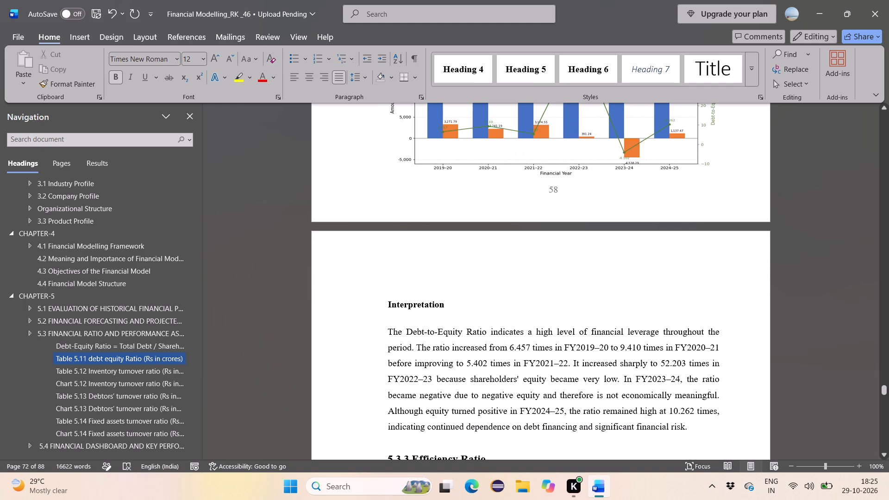
{"action": "left_click", "coordinate": [395, 321]}
{"action": "key", "text": "BackSpace"}
{"action": "key", "text": "BackSpace"}
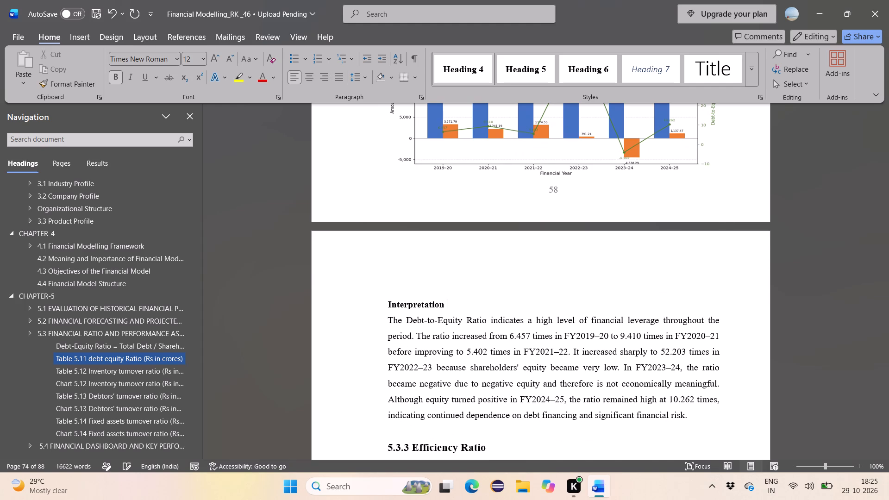
{"action": "scroll", "coordinate": [395, 321], "scroll_direction": "down", "scroll_amount": 1}
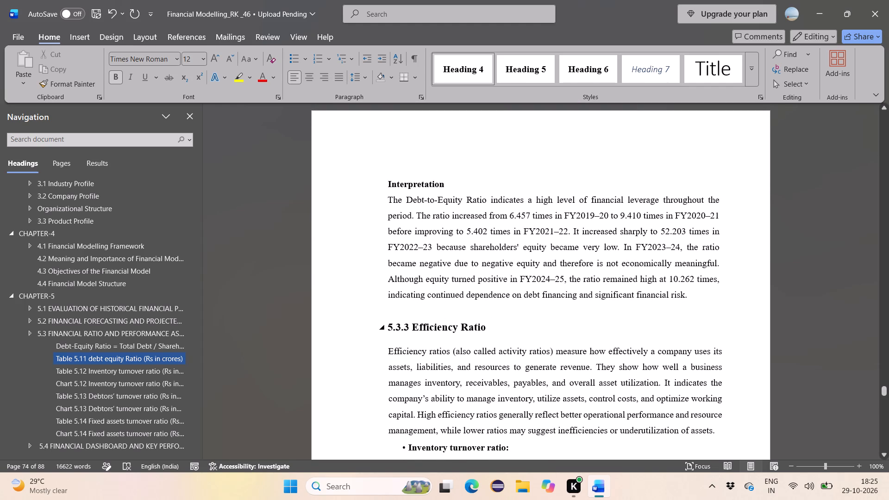
{"action": "left_click", "coordinate": [406, 339]}
{"action": "key", "text": "BackSpace"}
{"action": "key", "text": "BackSpace"}
{"action": "key", "text": "BackSpace"}
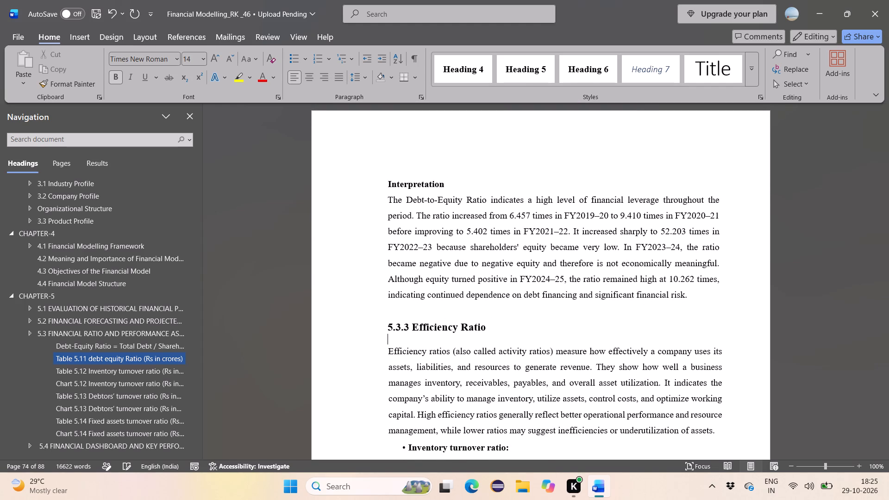
{"action": "key", "text": "BackSpace"}
Delete the empty line beneath the Inventory turnover ratio bullet and remove the bullet's indent so it aligns with the body text.
{"action": "scroll", "coordinate": [406, 339], "scroll_direction": "down", "scroll_amount": 2}
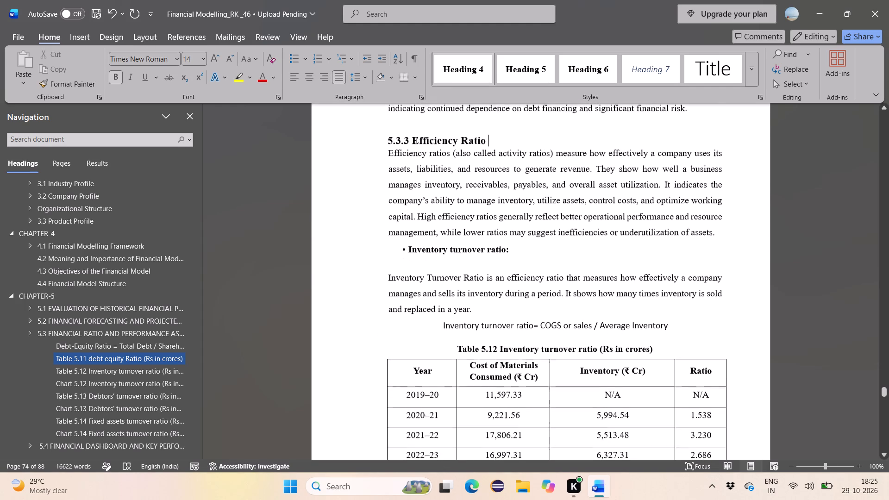
{"action": "left_click", "coordinate": [405, 261]}
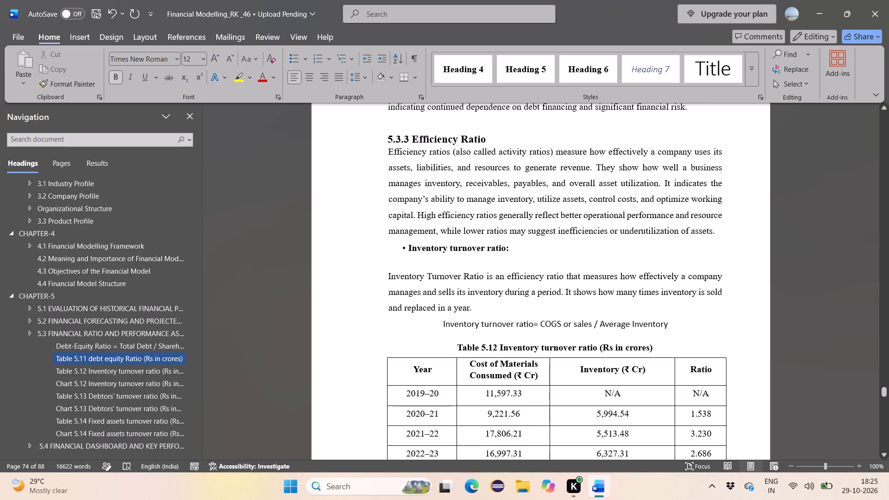
{"action": "key", "text": "BackSpace"}
{"action": "key", "text": "BackSpace"}
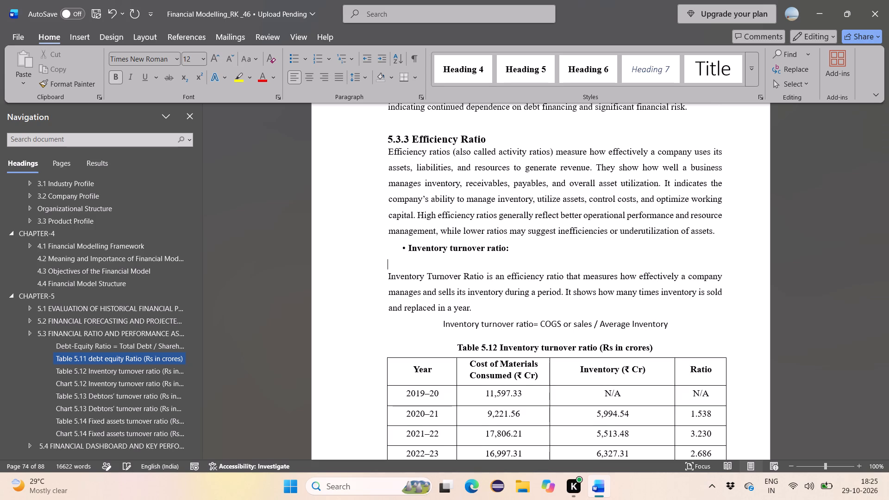
{"action": "key", "text": "BackSpace"}
{"action": "key", "text": "BackSpace"}
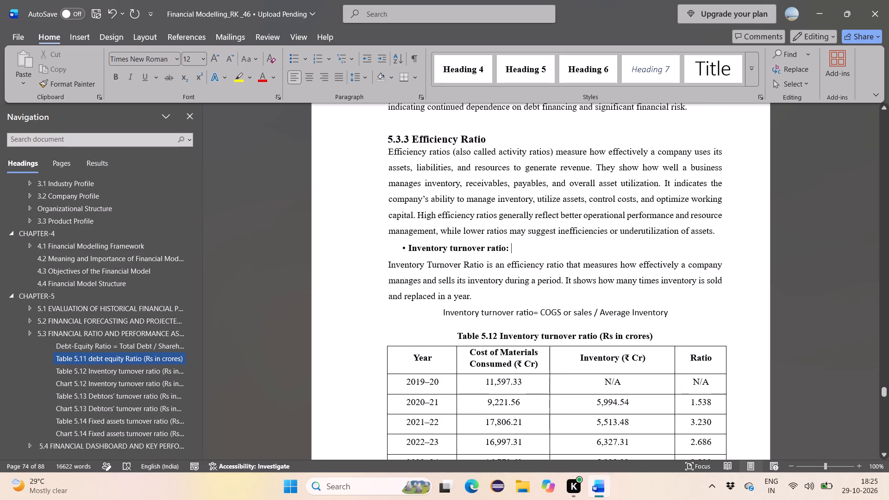
{"action": "left_click", "coordinate": [402, 245]}
{"action": "key", "text": "BackSpace"}
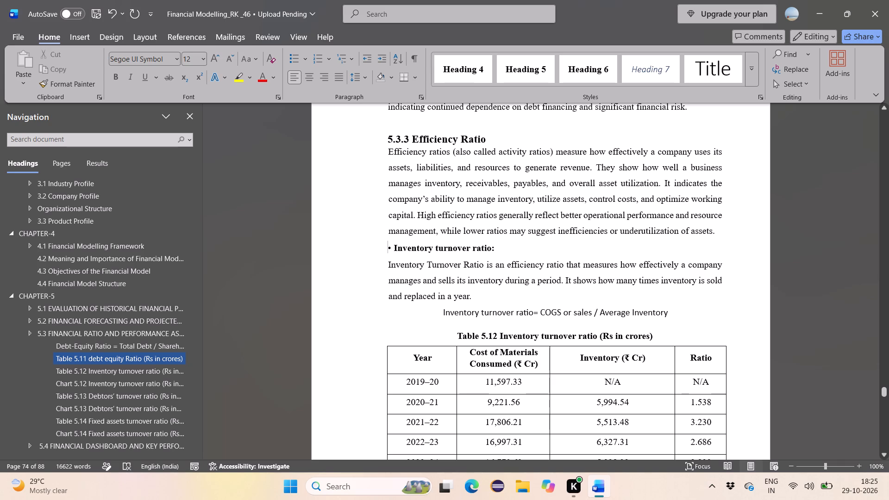
Shrink the Chart 5.13 Debtors' Turnover Ratio picture slightly on page 61, keeping its proportions.
{"action": "scroll", "coordinate": [402, 245], "scroll_direction": "down", "scroll_amount": 1}
{"action": "scroll", "coordinate": [419, 287], "scroll_direction": "down", "scroll_amount": 1}
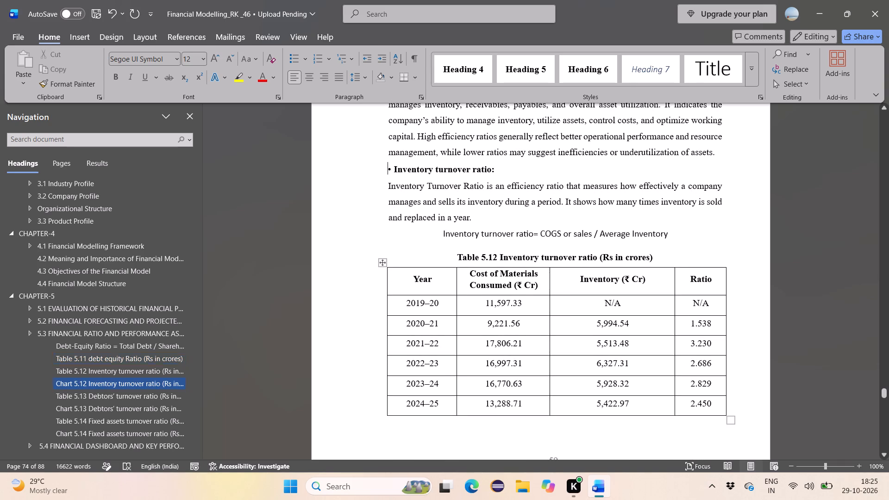
{"action": "scroll", "coordinate": [419, 287], "scroll_direction": "down", "scroll_amount": 2}
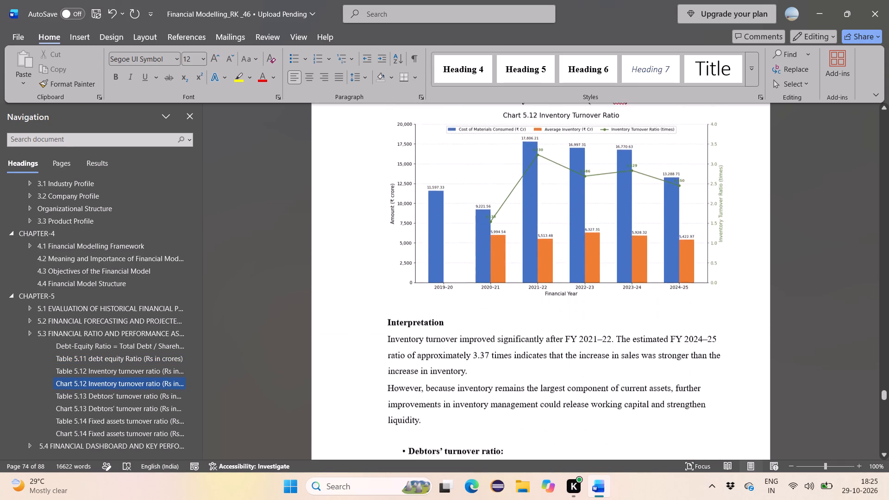
{"action": "scroll", "coordinate": [419, 287], "scroll_direction": "down", "scroll_amount": 2}
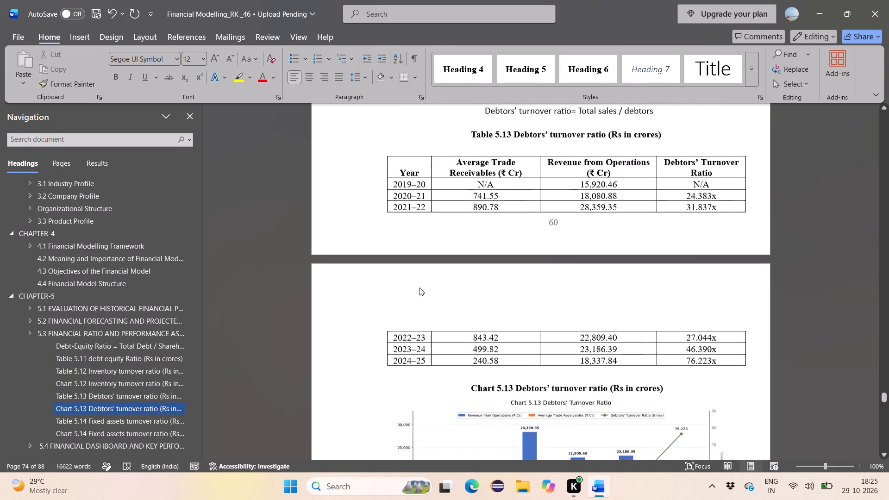
{"action": "scroll", "coordinate": [419, 287], "scroll_direction": "down", "scroll_amount": 1}
{"action": "left_click", "coordinate": [419, 287]}
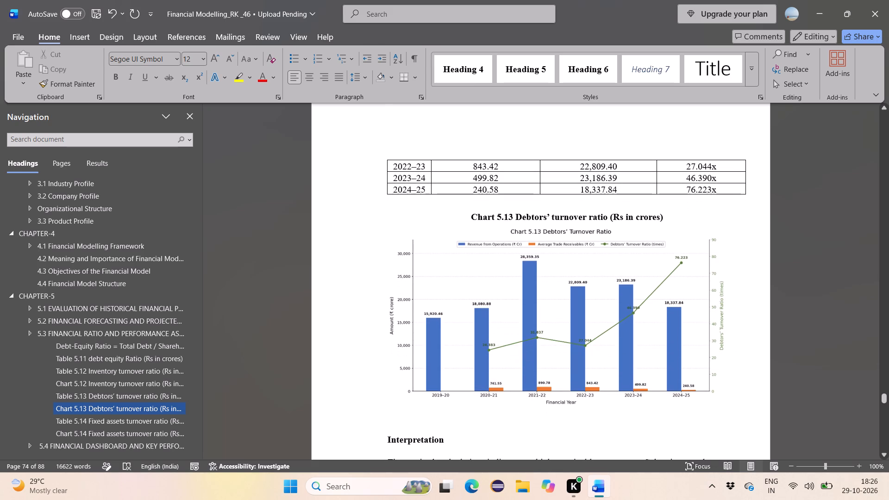
{"action": "left_click_drag", "start_coordinate": [389, 407], "coordinate": [396, 377]}
Delete the empty line between the Interpretation heading below Chart 5.13 and its paragraph.
{"action": "scroll", "coordinate": [431, 418], "scroll_direction": "down", "scroll_amount": 1}
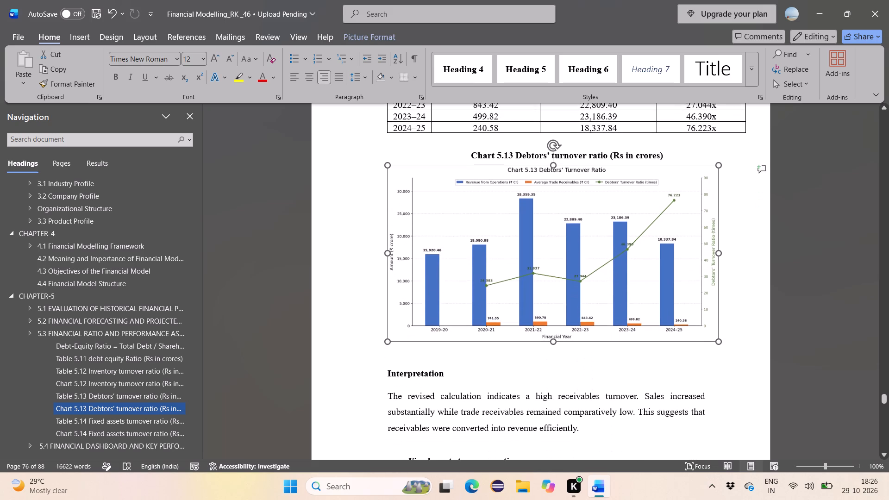
{"action": "left_click", "coordinate": [414, 385]}
{"action": "key", "text": "BackSpace"}
{"action": "key", "text": "BackSpace"}
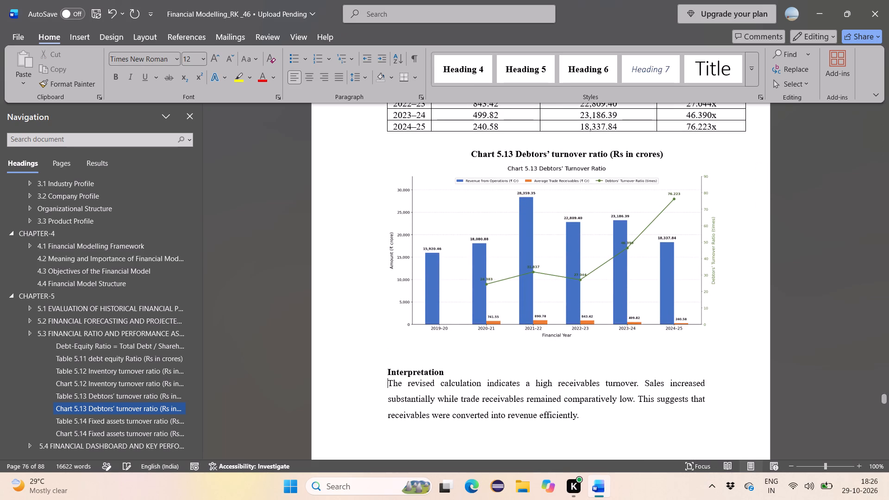
Delete the empty line above the Fixed assets turnover ratio bullet and remove the bullet's indent so it aligns with the body text.
{"action": "scroll", "coordinate": [414, 385], "scroll_direction": "down", "scroll_amount": 2}
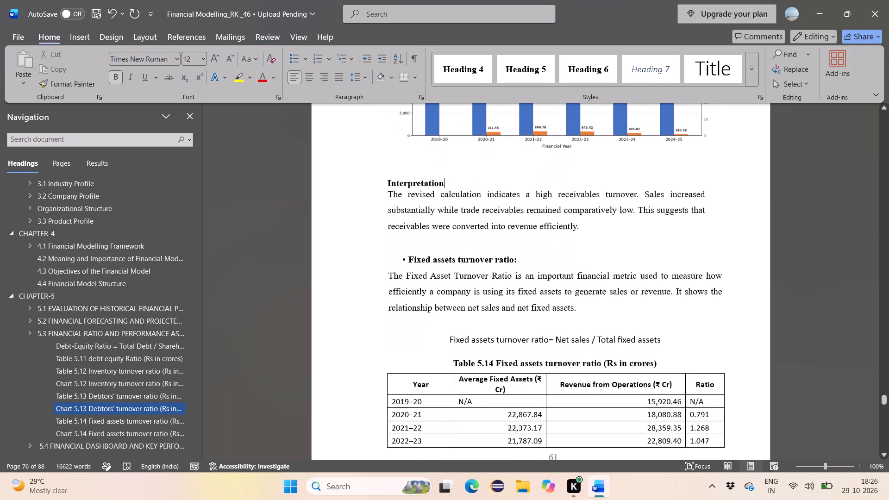
{"action": "left_click", "coordinate": [413, 247]}
{"action": "key", "text": "BackSpace"}
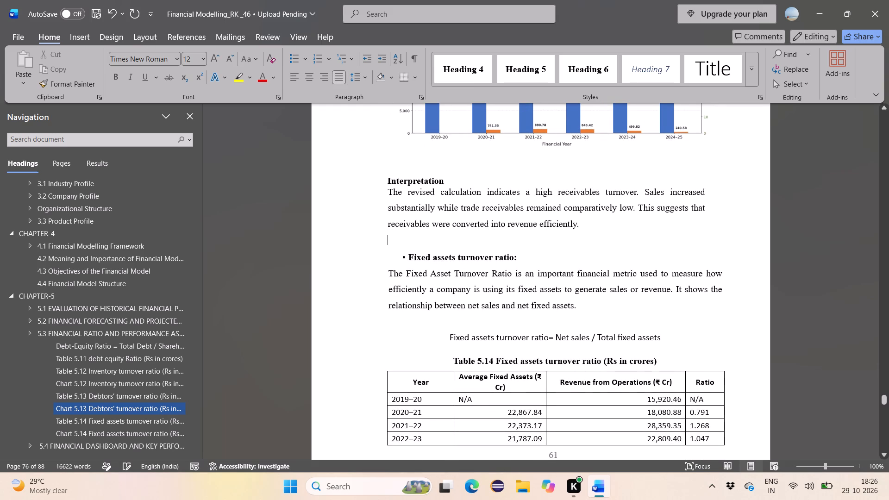
{"action": "key", "text": "BackSpace"}
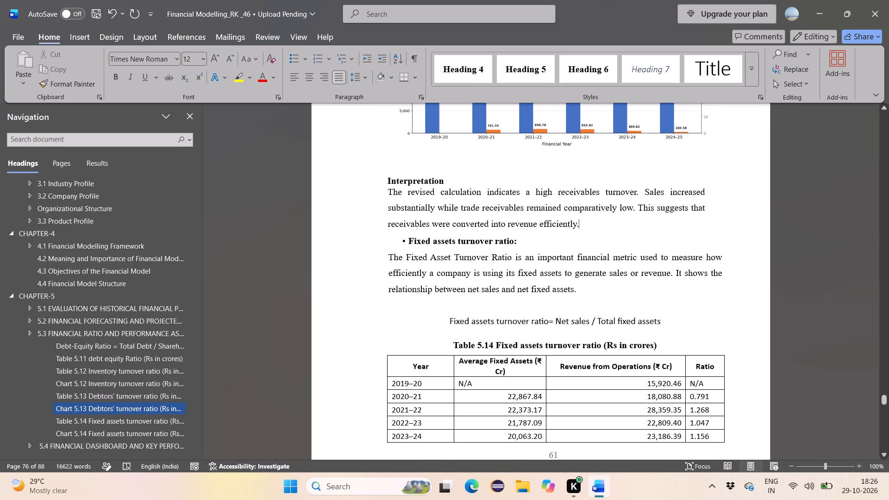
{"action": "left_click", "coordinate": [401, 240]}
{"action": "key", "text": "BackSpace"}
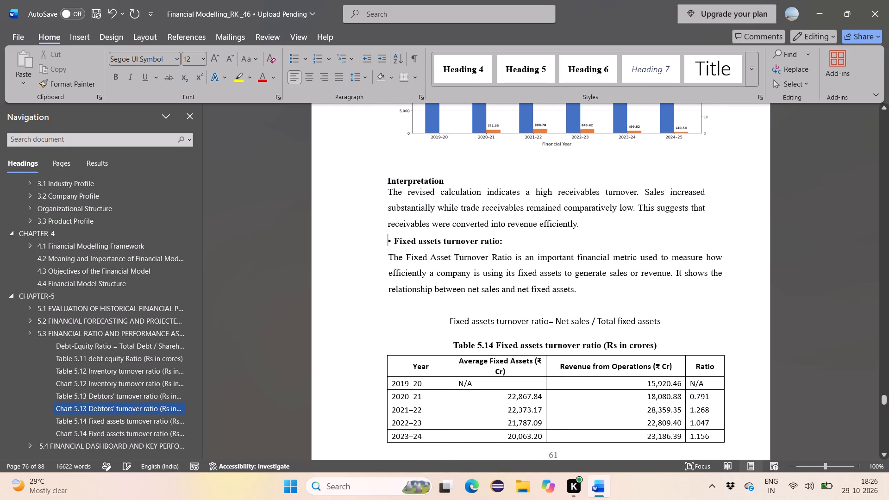
Delete the empty line between the Fixed Asset Turnover Ratio description and its formula above Table 5.14.
{"action": "scroll", "coordinate": [401, 240], "scroll_direction": "down", "scroll_amount": 1}
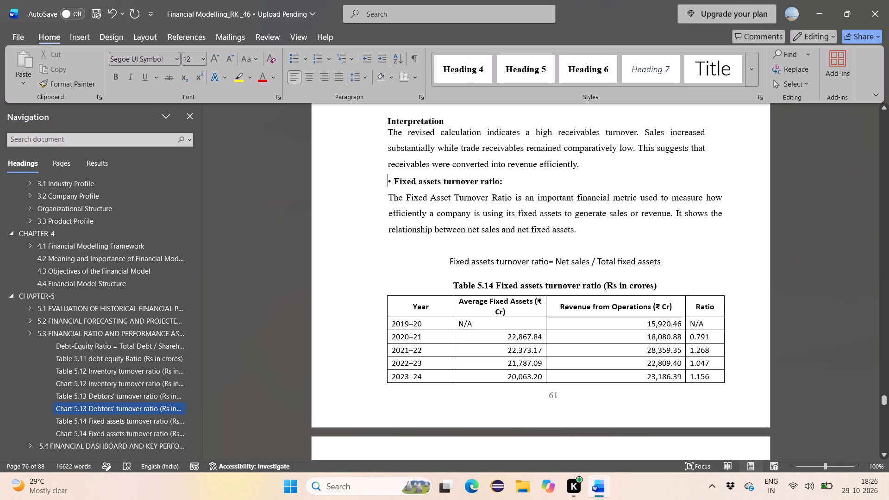
{"action": "left_click", "coordinate": [483, 245]}
{"action": "key", "text": "BackSpace"}
{"action": "key", "text": "BackSpace"}
{"action": "key", "text": "BackSpace"}
{"action": "key", "text": "BackSpace"}
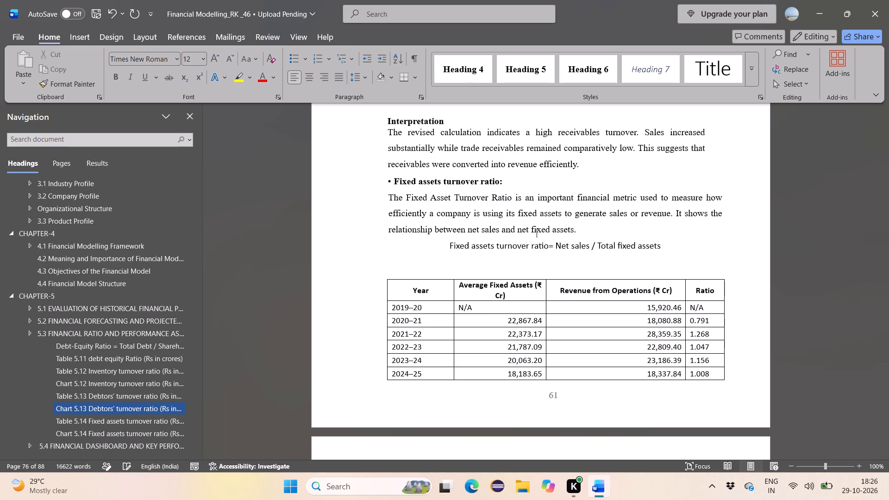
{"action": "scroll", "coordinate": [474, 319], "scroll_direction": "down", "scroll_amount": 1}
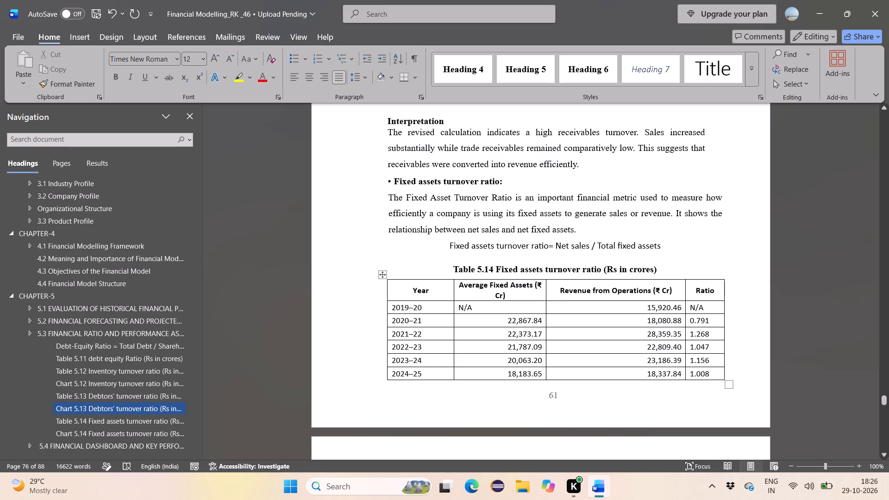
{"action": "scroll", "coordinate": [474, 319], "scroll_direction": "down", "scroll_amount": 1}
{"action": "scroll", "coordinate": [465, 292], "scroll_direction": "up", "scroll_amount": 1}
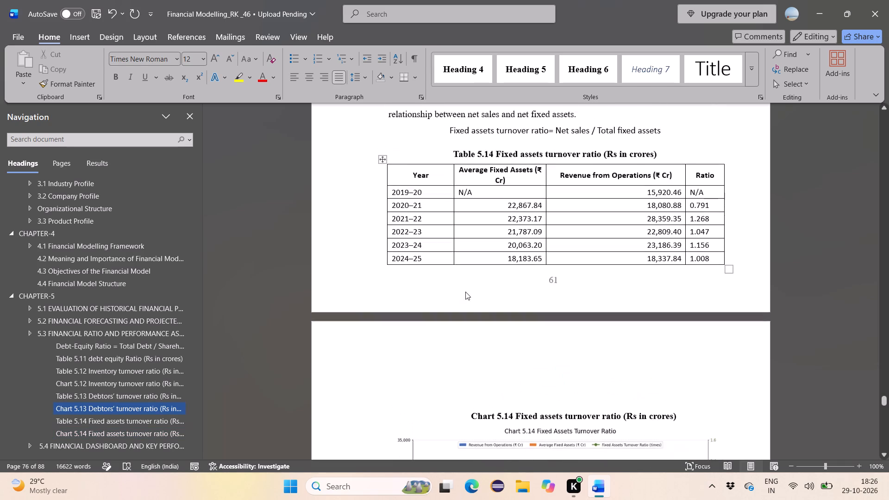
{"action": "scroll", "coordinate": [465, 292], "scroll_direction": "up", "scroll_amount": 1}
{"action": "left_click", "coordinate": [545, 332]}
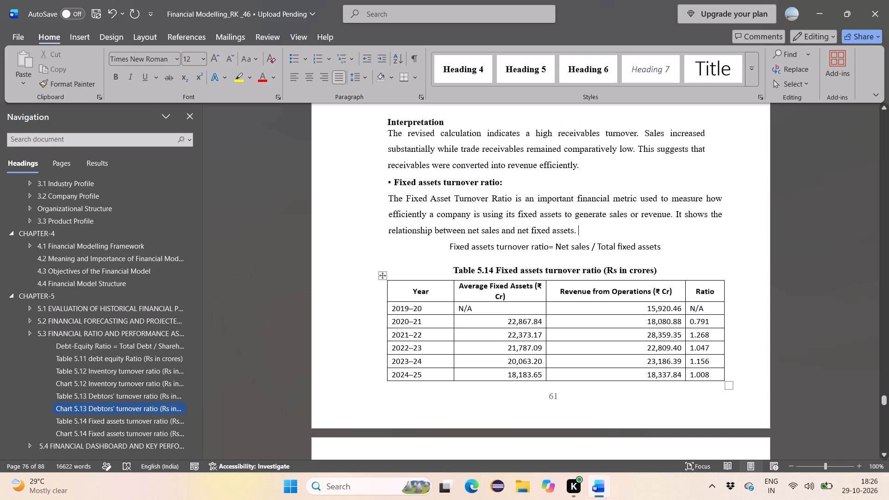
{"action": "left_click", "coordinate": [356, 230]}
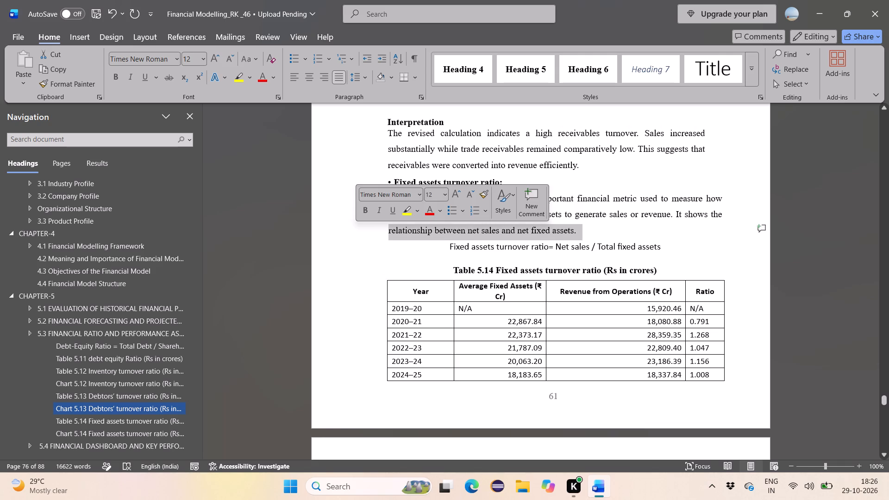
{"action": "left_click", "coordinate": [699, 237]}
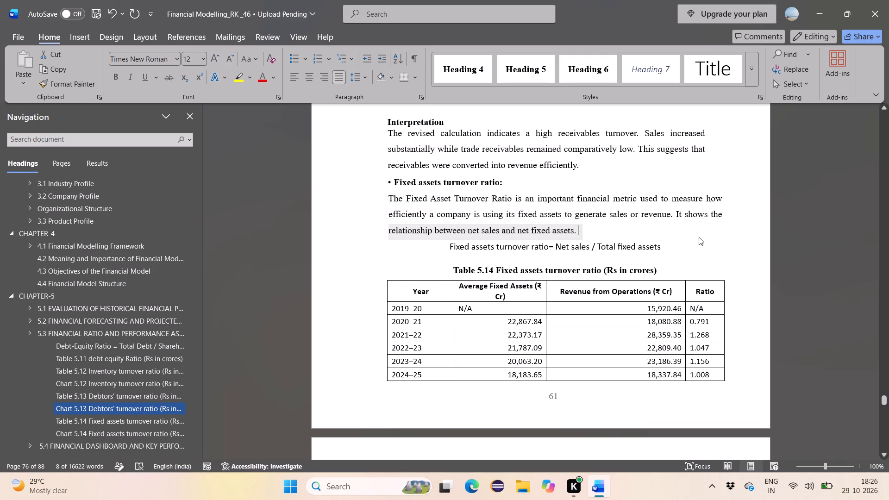
Shrink the Chart 5.14 Fixed Assets Turnover Ratio picture slightly beneath its caption, keeping its proportions.
{"action": "scroll", "coordinate": [699, 237], "scroll_direction": "down", "scroll_amount": 1}
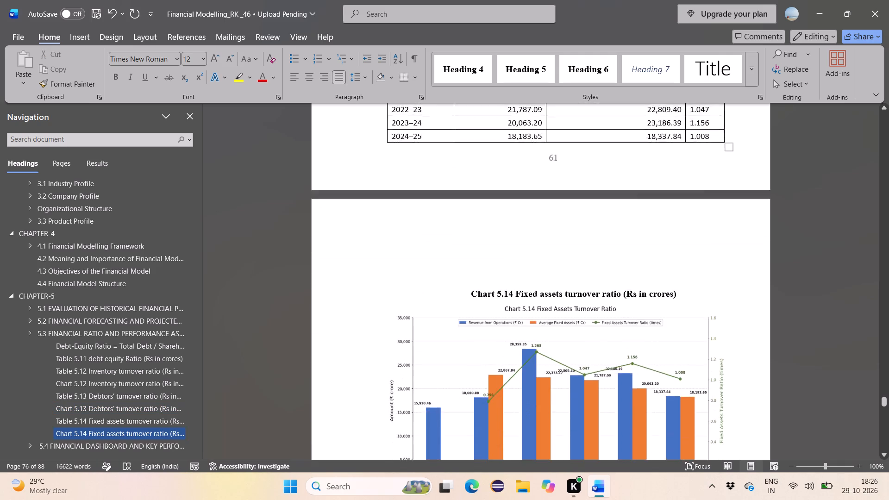
{"action": "scroll", "coordinate": [699, 237], "scroll_direction": "down", "scroll_amount": 1}
{"action": "left_click", "coordinate": [577, 256]}
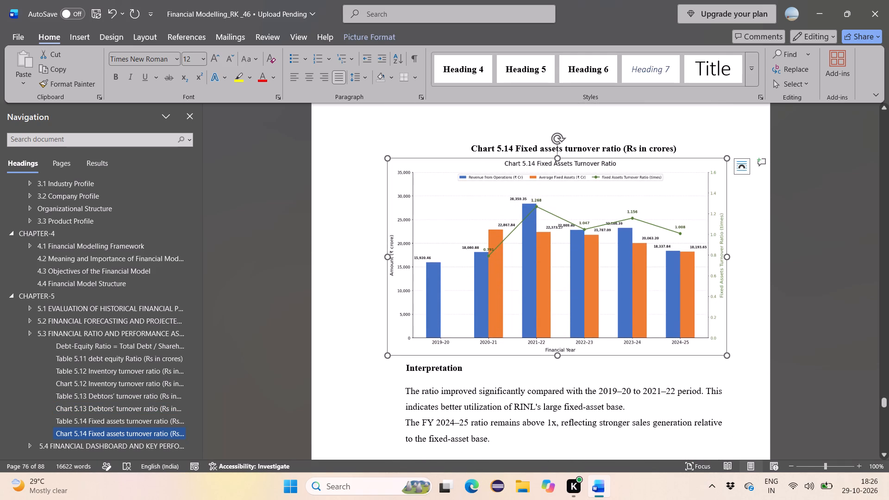
{"action": "left_click_drag", "start_coordinate": [388, 357], "coordinate": [403, 288]}
Delete the empty line between the Interpretation heading below Chart 5.14 and its paragraph.
{"action": "left_click", "coordinate": [417, 366]}
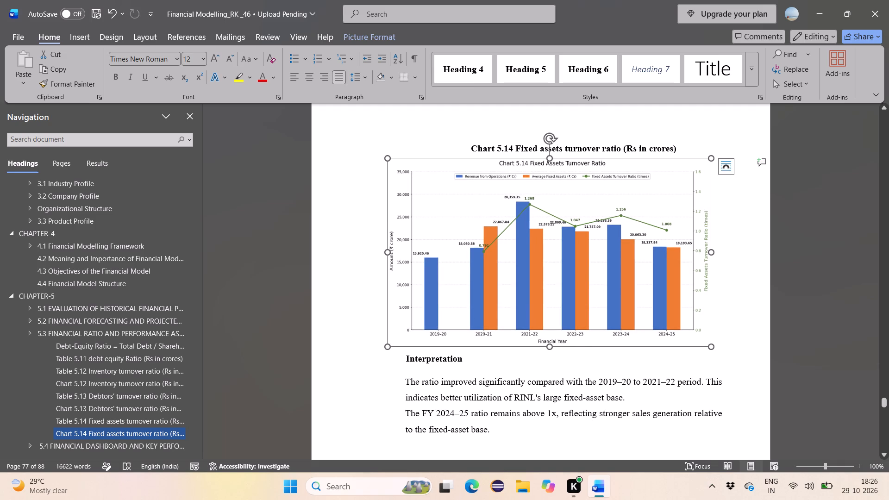
{"action": "key", "text": "BackSpace"}
{"action": "key", "text": "BackSpace"}
{"action": "scroll", "coordinate": [417, 366], "scroll_direction": "down", "scroll_amount": 1}
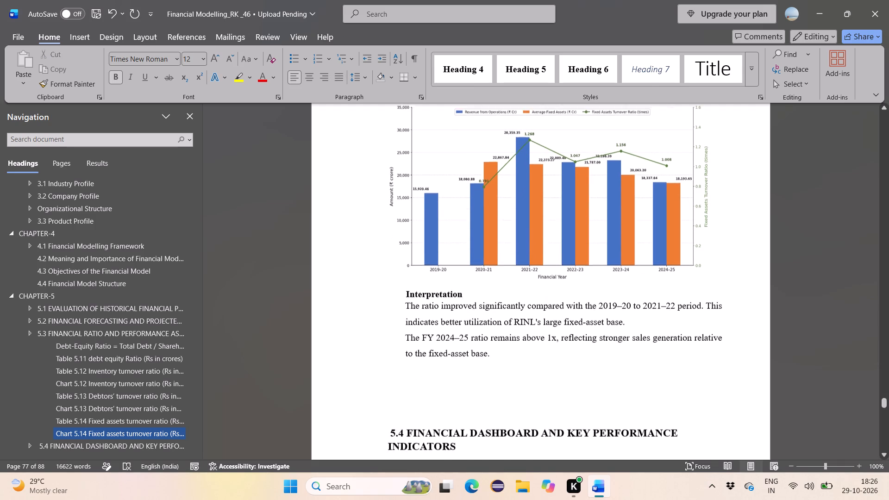
Delete the empty lines between the Chart 5.14 interpretation text and the 5.4 Financial Dashboard heading.
{"action": "scroll", "coordinate": [417, 366], "scroll_direction": "down", "scroll_amount": 1}
{"action": "left_click", "coordinate": [411, 332]}
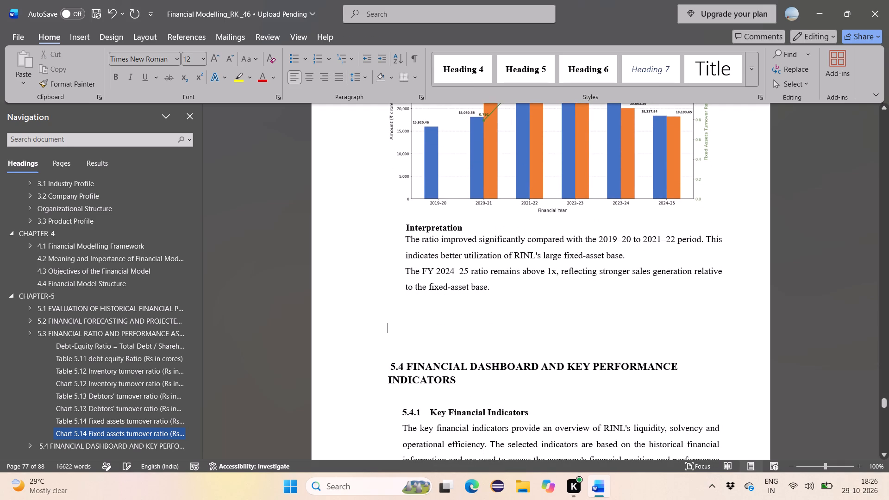
{"action": "key", "text": "BackSpace"}
{"action": "key", "text": "BackSpace"}
{"action": "key", "text": "BackSpace"}
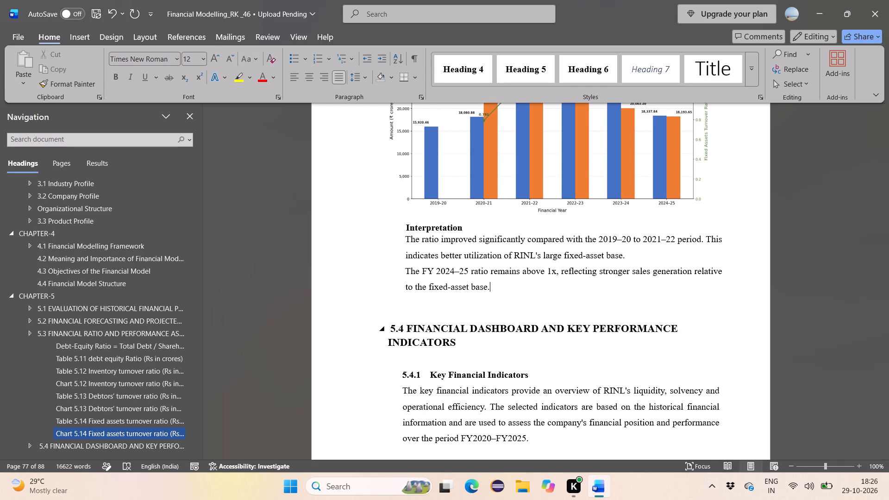
{"action": "left_click", "coordinate": [410, 310]}
{"action": "key", "text": "BackSpace"}
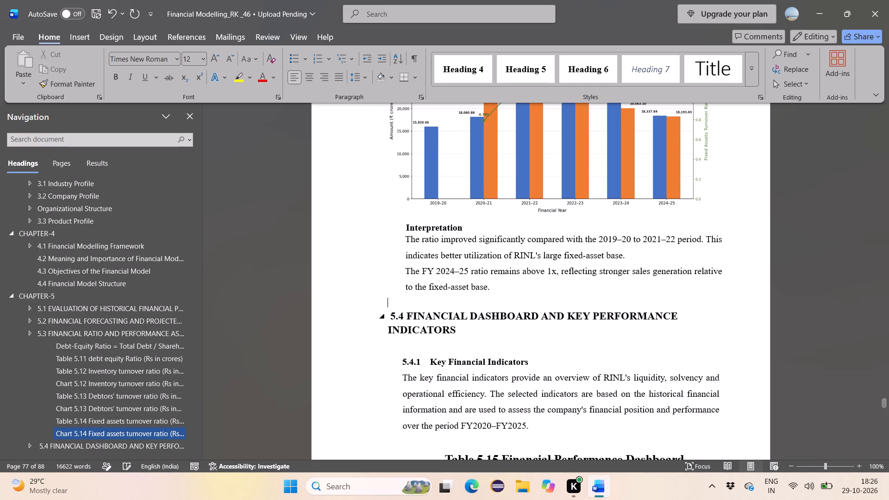
{"action": "key", "text": "BackSpace"}
{"action": "left_click", "coordinate": [417, 338]}
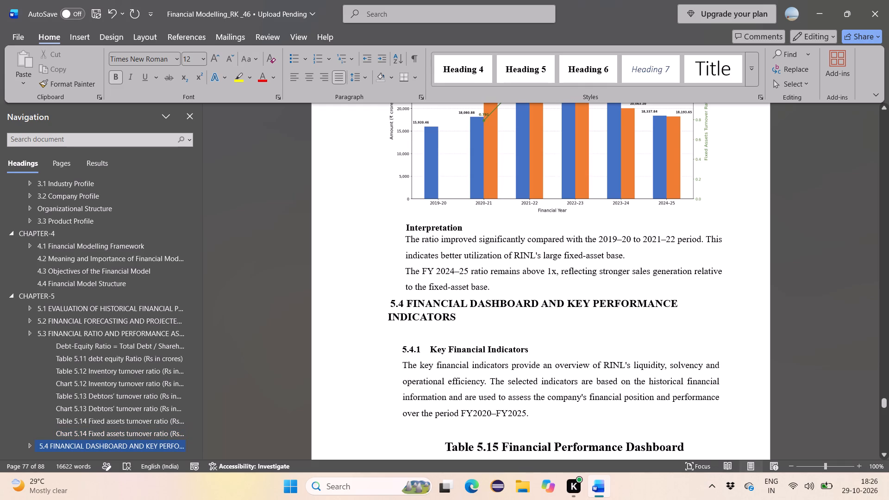
Insert four empty lines above the Table 5.15 Financial Performance Dashboard caption to push the caption and table onto the following page.
{"action": "scroll", "coordinate": [437, 389], "scroll_direction": "down", "scroll_amount": 1}
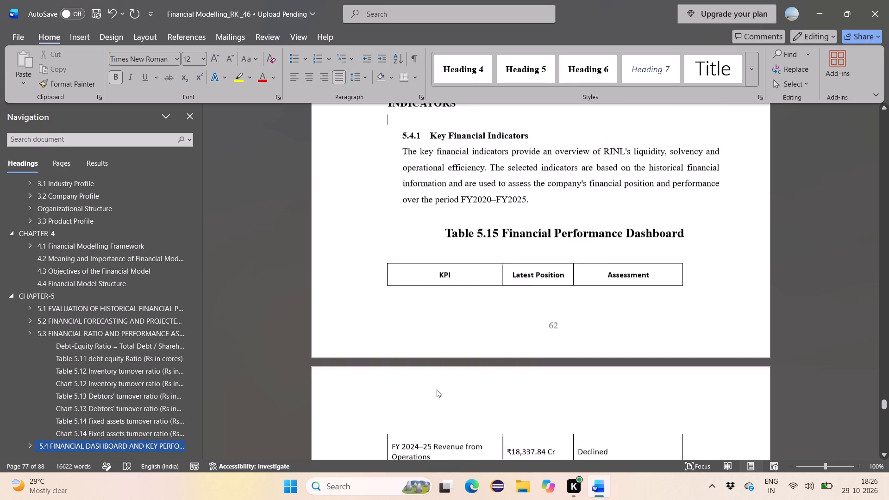
{"action": "scroll", "coordinate": [437, 389], "scroll_direction": "down", "scroll_amount": 2}
{"action": "scroll", "coordinate": [437, 389], "scroll_direction": "up", "scroll_amount": 1}
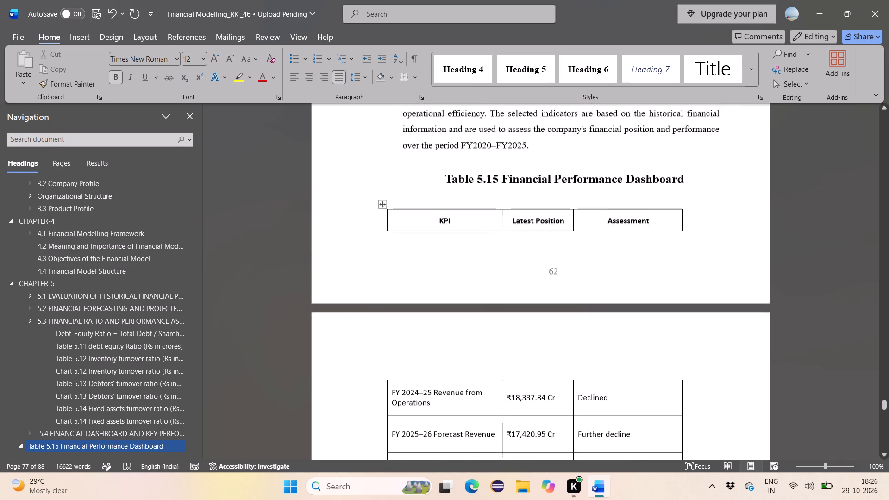
{"action": "scroll", "coordinate": [437, 389], "scroll_direction": "up", "scroll_amount": 1}
{"action": "left_click", "coordinate": [506, 309]}
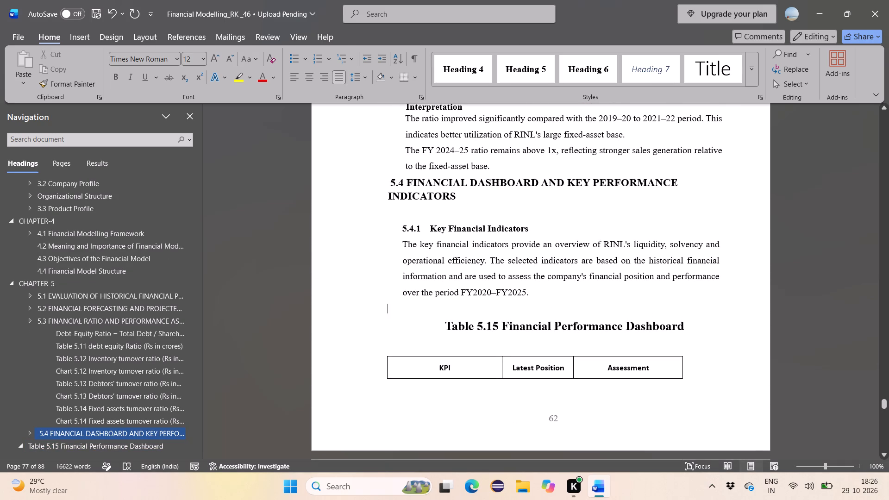
{"action": "key", "text": "Return"}
{"action": "key", "text": "Return"}
{"action": "key", "text": "Return"}
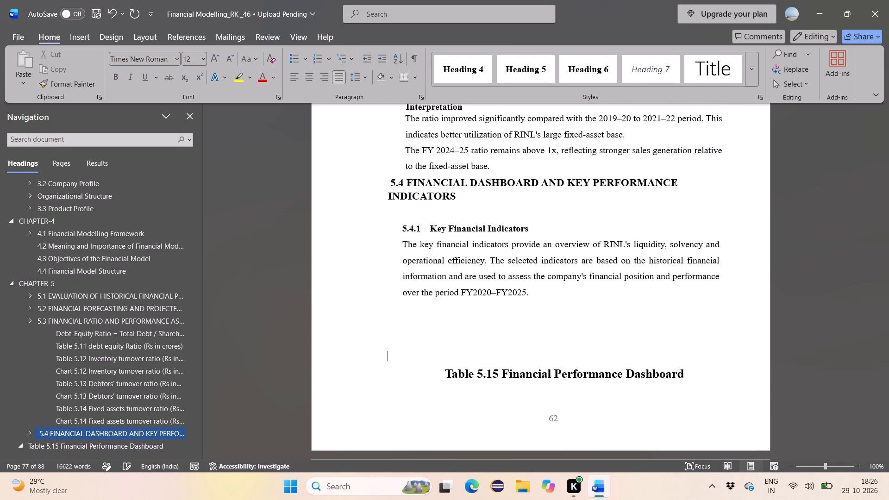
{"action": "key", "text": "Return"}
Insert one empty line between the Chart 5.14 interpretation text and the 5.4 Financial Dashboard heading.
{"action": "scroll", "coordinate": [506, 309], "scroll_direction": "up", "scroll_amount": 1}
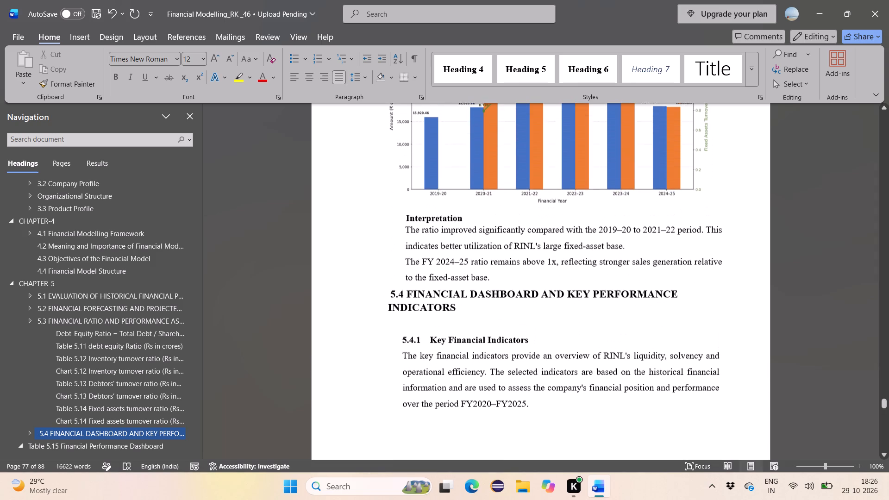
{"action": "left_click", "coordinate": [499, 280]}
{"action": "key", "text": "Return"}
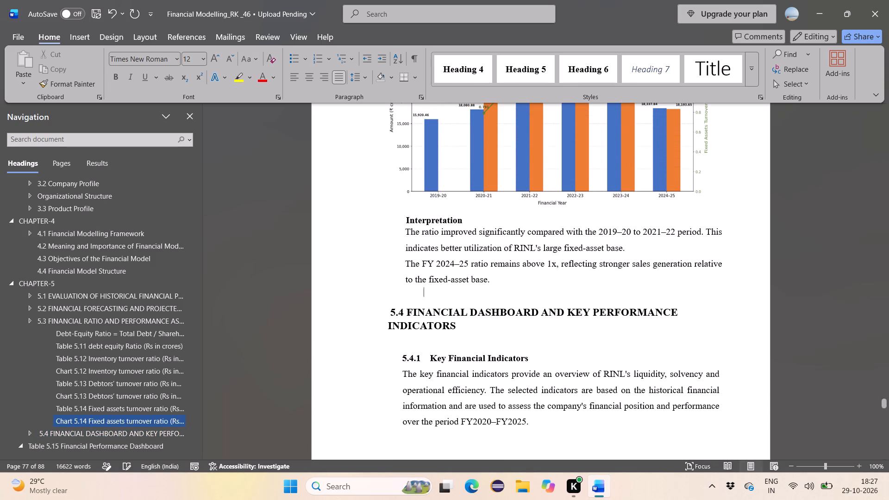
Insert an empty line between the Interpretation heading below Chart 5.14 and its paragraph.
{"action": "scroll", "coordinate": [499, 280], "scroll_direction": "down", "scroll_amount": 1}
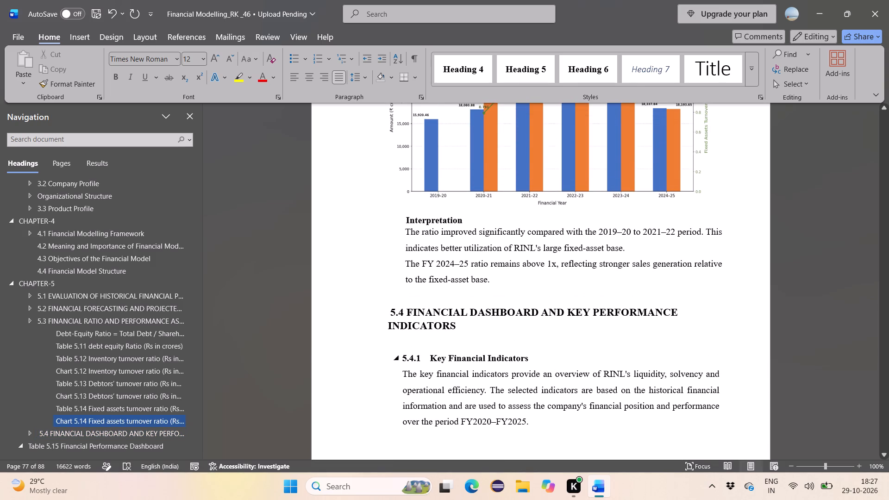
{"action": "scroll", "coordinate": [499, 280], "scroll_direction": "down", "scroll_amount": 1}
{"action": "scroll", "coordinate": [499, 280], "scroll_direction": "up", "scroll_amount": 1}
{"action": "scroll", "coordinate": [477, 144], "scroll_direction": "up", "scroll_amount": 1}
{"action": "scroll", "coordinate": [493, 195], "scroll_direction": "down", "scroll_amount": 1, "text": "ctrl"}
{"action": "scroll", "coordinate": [493, 195], "scroll_direction": "up", "scroll_amount": 1, "text": "ctrl"}
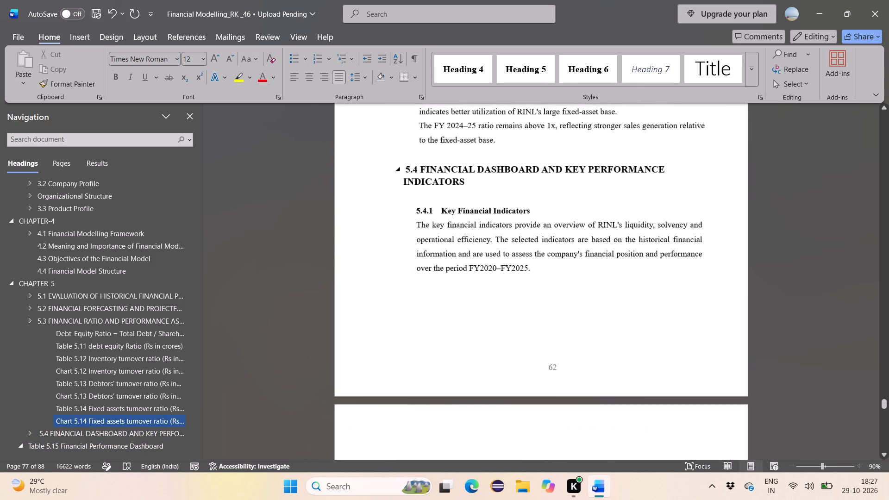
{"action": "scroll", "coordinate": [493, 195], "scroll_direction": "up", "scroll_amount": 1, "text": "ctrl"}
{"action": "left_click", "coordinate": [480, 140]}
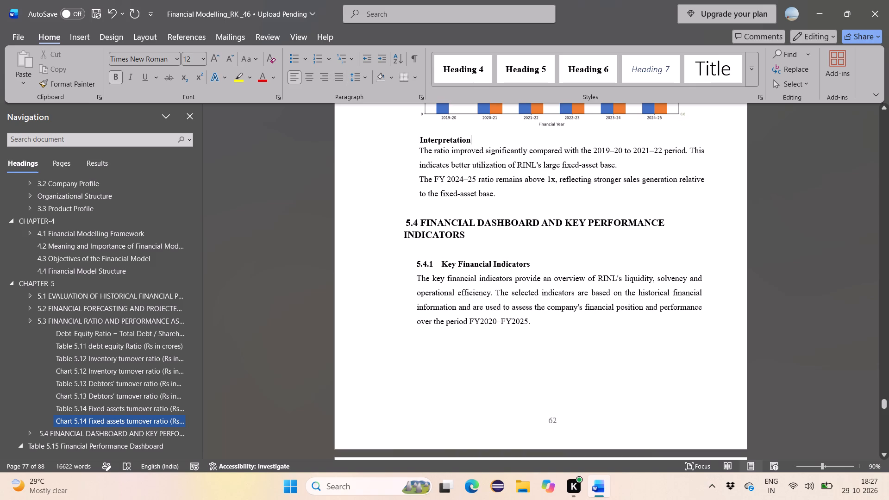
{"action": "key", "text": "Return"}
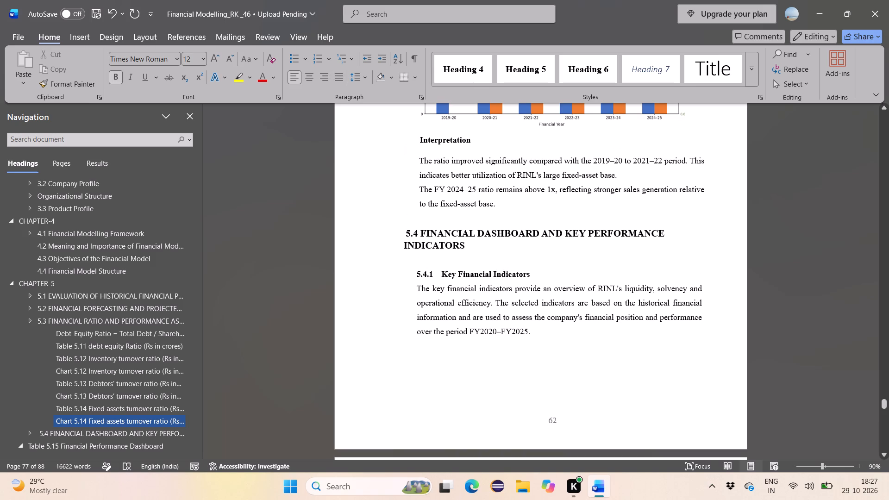
Insert an empty line between the Interpretation heading below Chart 5.13 and its paragraph.
{"action": "scroll", "coordinate": [492, 213], "scroll_direction": "up", "scroll_amount": 4, "text": "ctrl"}
{"action": "scroll", "coordinate": [492, 213], "scroll_direction": "down", "scroll_amount": 3, "text": "ctrl"}
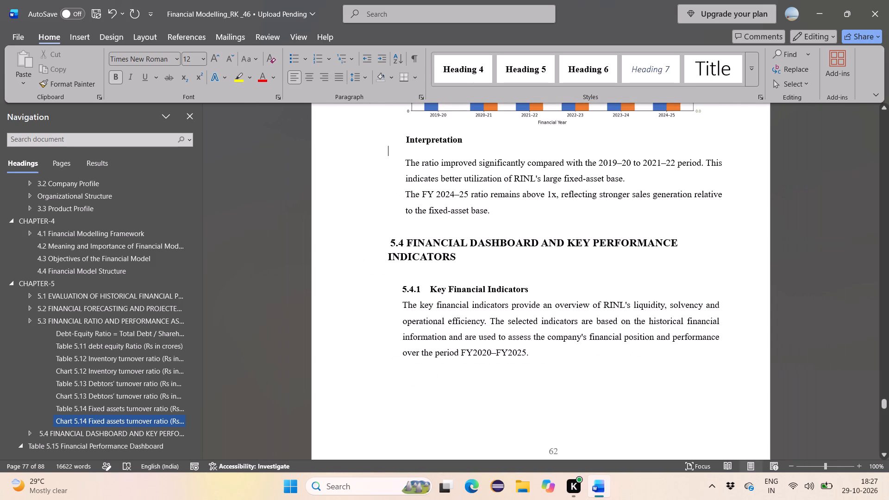
{"action": "scroll", "coordinate": [492, 213], "scroll_direction": "up", "scroll_amount": 1}
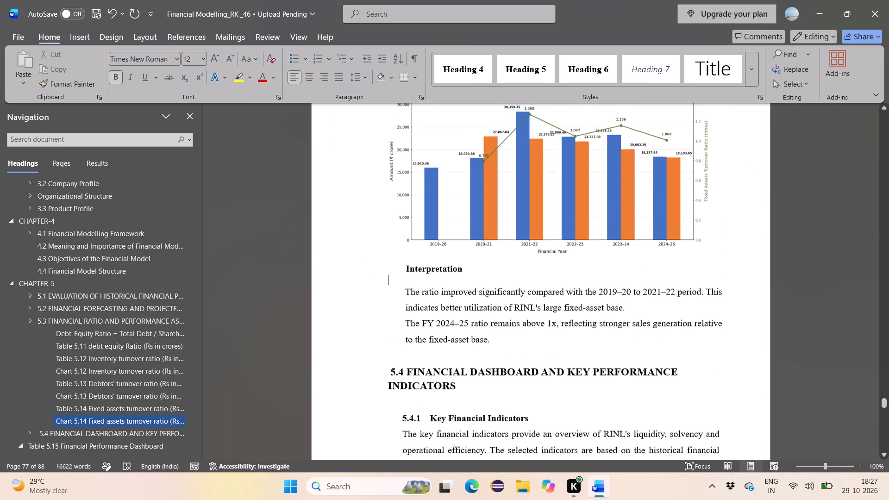
{"action": "scroll", "coordinate": [492, 213], "scroll_direction": "up", "scroll_amount": 2}
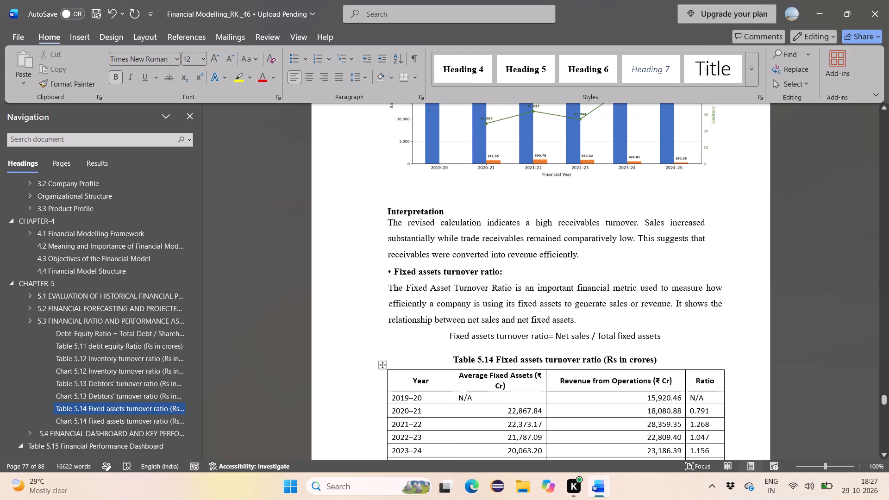
{"action": "left_click", "coordinate": [455, 209]}
{"action": "key", "text": "Return"}
Delete the surplus empty space between the Chart 5.13 picture and its Interpretation heading so Table 5.14 fits on one page.
{"action": "scroll", "coordinate": [455, 209], "scroll_direction": "down", "scroll_amount": 1}
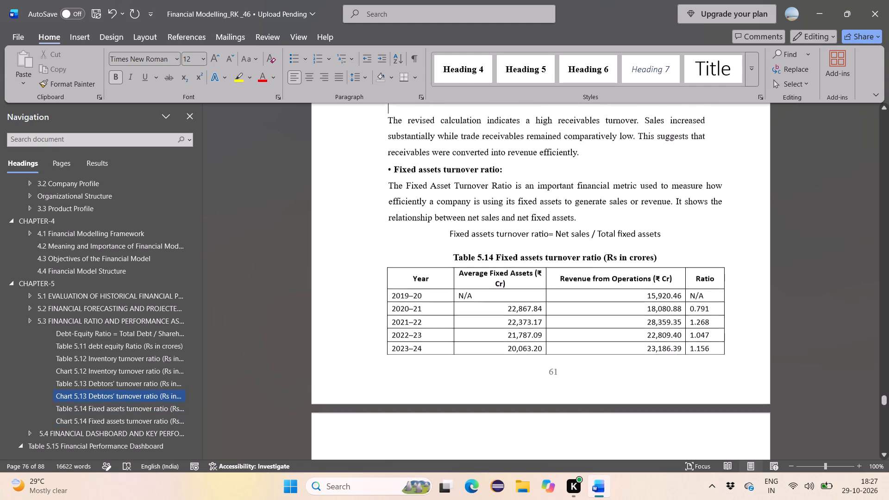
{"action": "scroll", "coordinate": [455, 209], "scroll_direction": "down", "scroll_amount": 1}
{"action": "scroll", "coordinate": [455, 209], "scroll_direction": "up", "scroll_amount": 2}
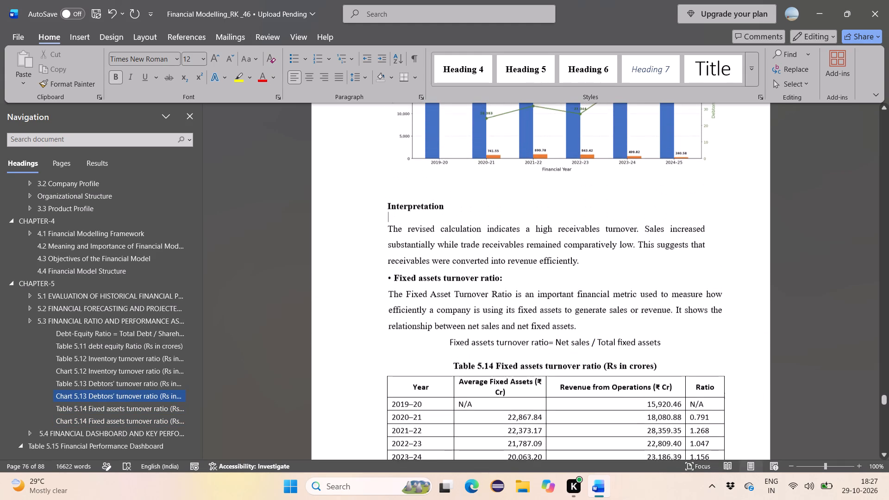
{"action": "left_click", "coordinate": [401, 192]}
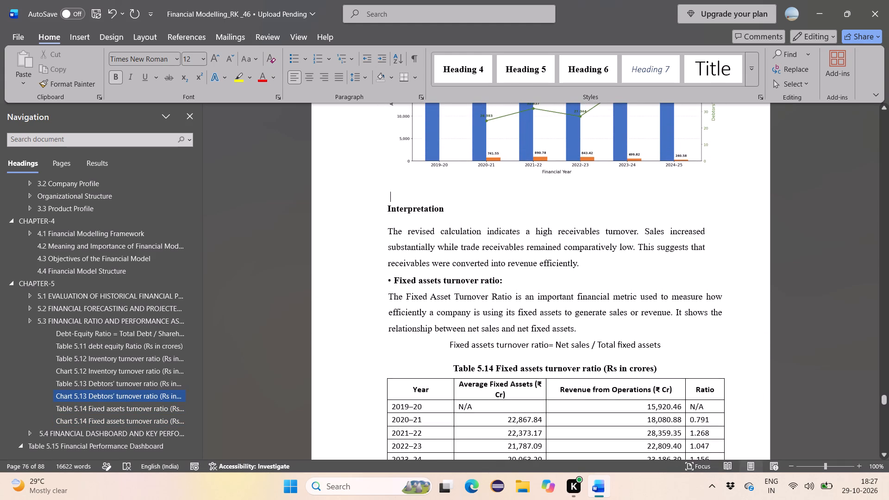
{"action": "key", "text": "BackSpace"}
{"action": "key", "text": "BackSpace"}
{"action": "key", "text": "BackSpace"}
{"action": "key", "text": "BackSpace"}
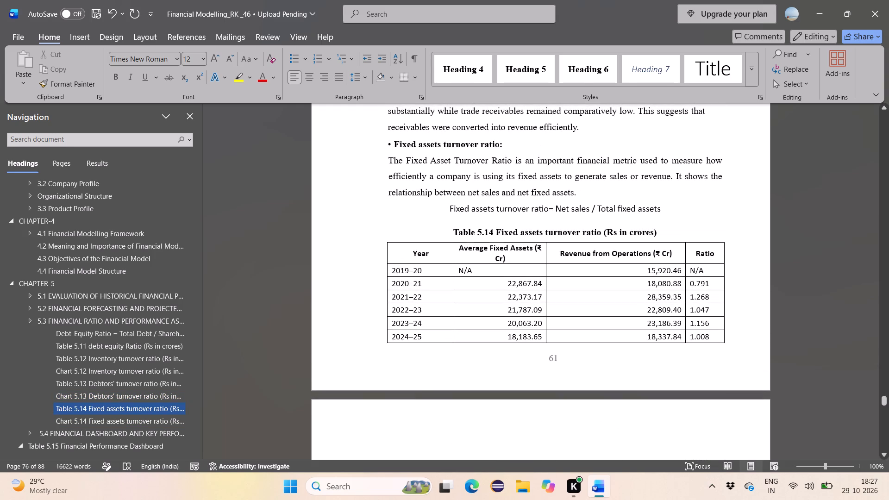
Check the spacing and page breaks of the tables, charts and interpretations from Table 5.12 to section 5.4.
{"action": "scroll", "coordinate": [401, 192], "scroll_direction": "up", "scroll_amount": 1}
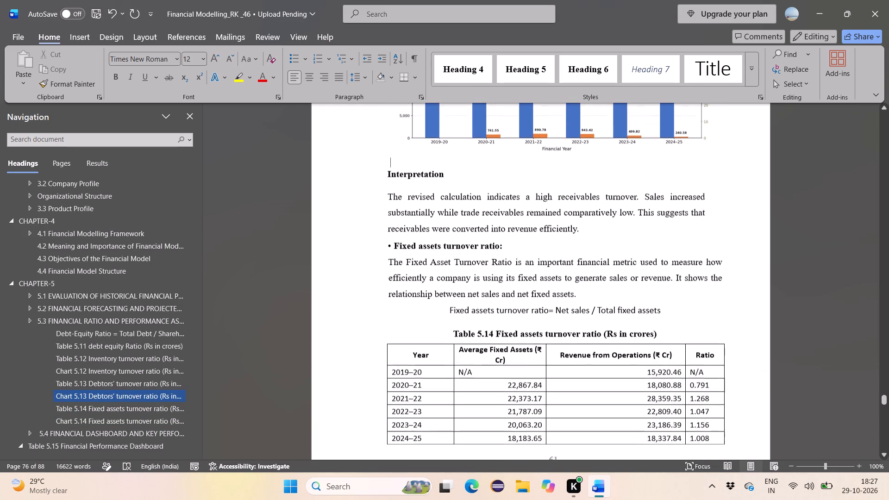
{"action": "scroll", "coordinate": [401, 192], "scroll_direction": "up", "scroll_amount": 2}
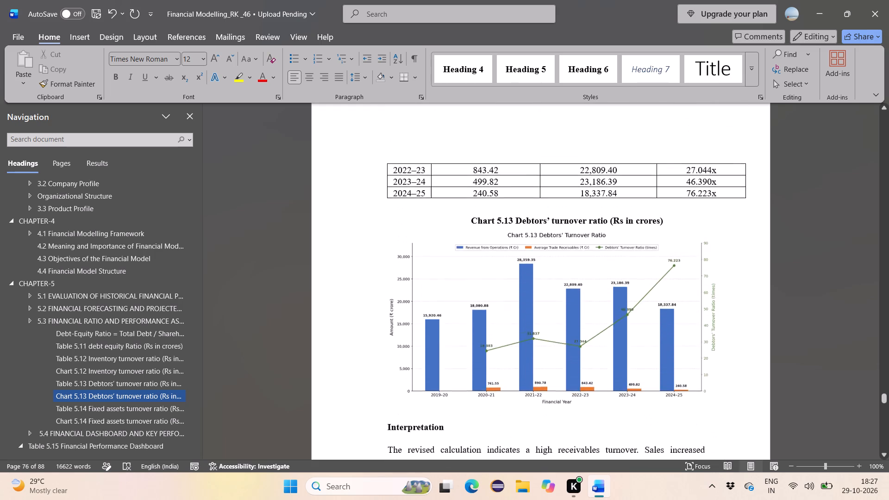
{"action": "scroll", "coordinate": [401, 192], "scroll_direction": "up", "scroll_amount": 2}
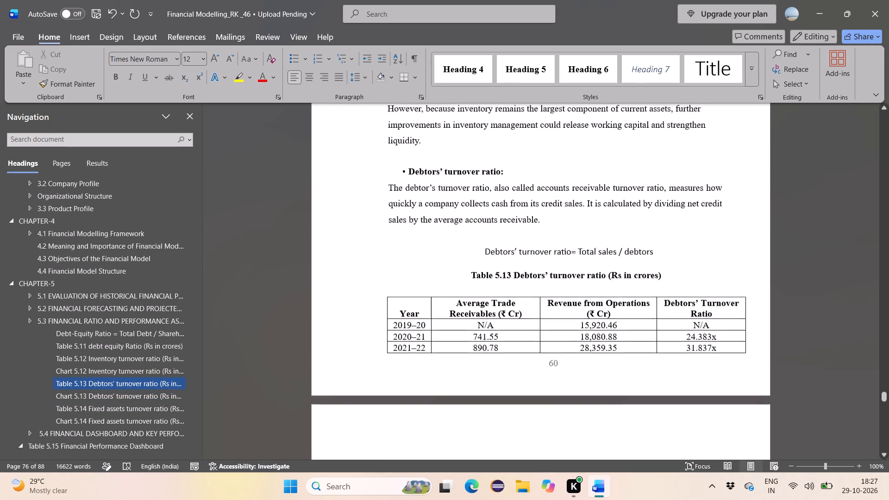
{"action": "scroll", "coordinate": [401, 192], "scroll_direction": "up", "scroll_amount": 3}
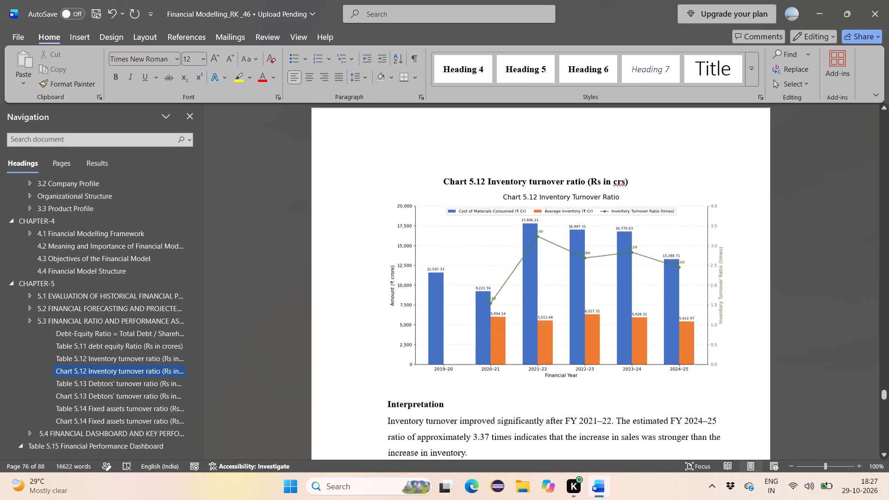
{"action": "scroll", "coordinate": [401, 192], "scroll_direction": "up", "scroll_amount": 1}
{"action": "scroll", "coordinate": [401, 192], "scroll_direction": "down", "scroll_amount": 4}
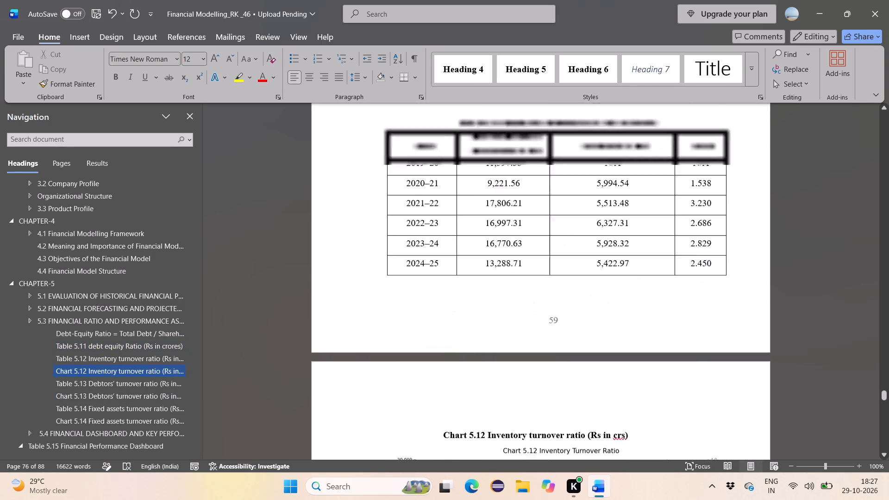
{"action": "scroll", "coordinate": [401, 192], "scroll_direction": "down", "scroll_amount": 2}
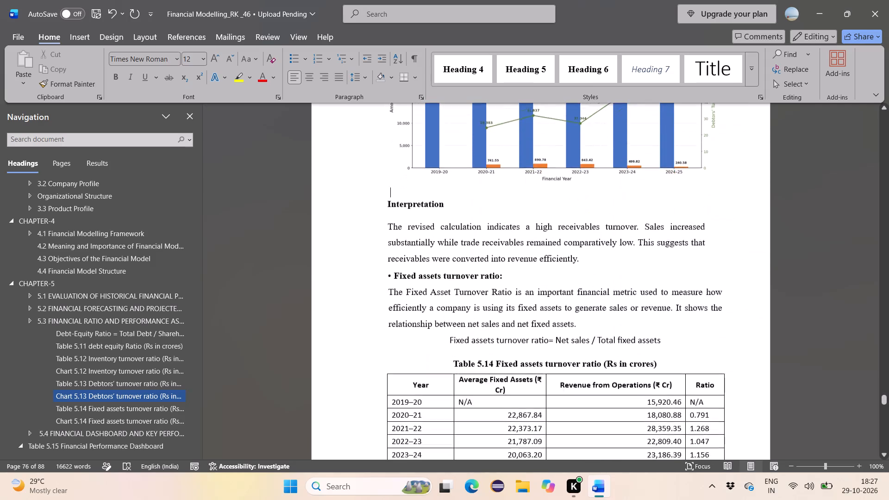
{"action": "scroll", "coordinate": [401, 192], "scroll_direction": "down", "scroll_amount": 3}
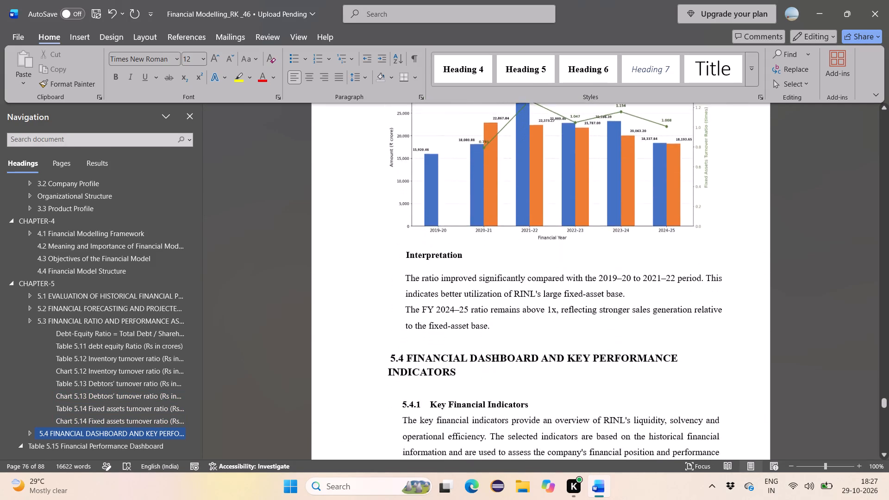
Check the layout and page breaks from section 5.4 through Table 5.15 and the 5.4.3 Overall Interpretation to the References.
{"action": "scroll", "coordinate": [401, 192], "scroll_direction": "down", "scroll_amount": 3}
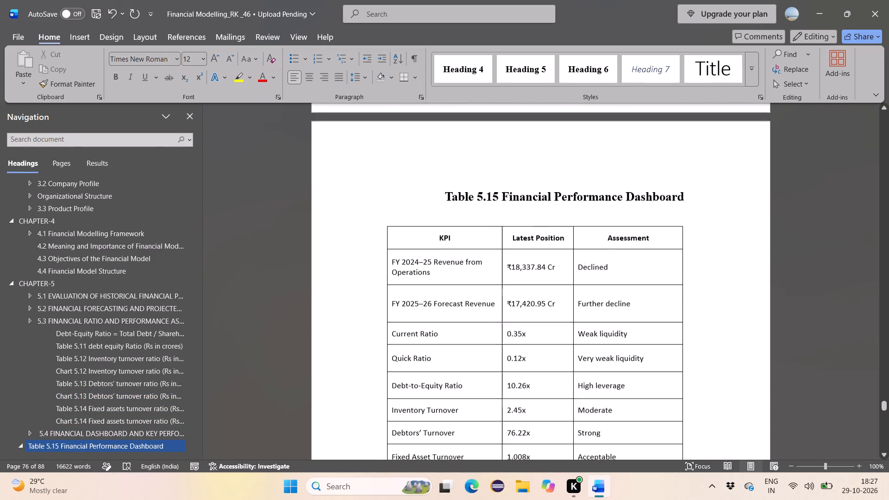
{"action": "scroll", "coordinate": [401, 192], "scroll_direction": "down", "scroll_amount": 1}
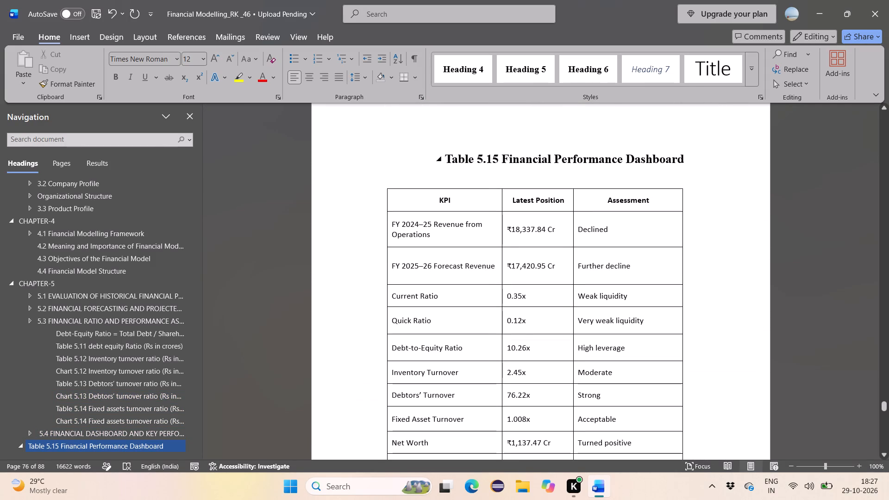
{"action": "scroll", "coordinate": [415, 247], "scroll_direction": "down", "scroll_amount": 2}
{"action": "scroll", "coordinate": [415, 247], "scroll_direction": "up", "scroll_amount": 1}
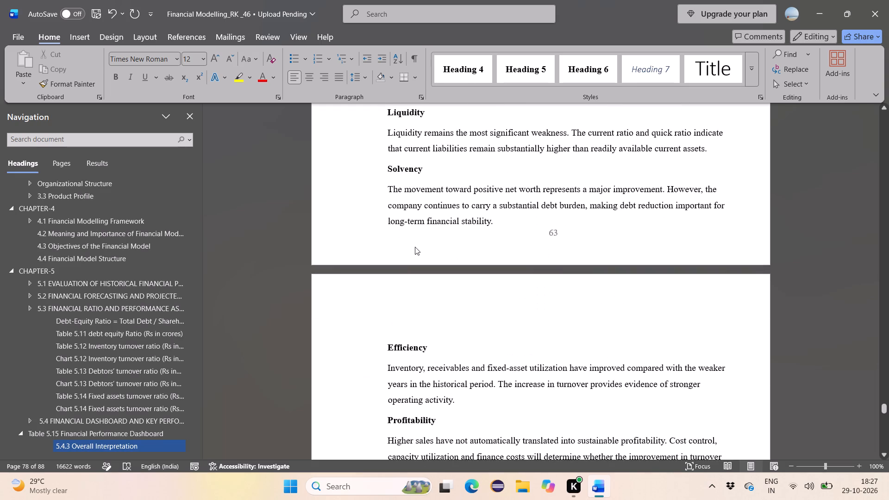
{"action": "scroll", "coordinate": [415, 247], "scroll_direction": "up", "scroll_amount": 1}
{"action": "left_click", "coordinate": [410, 215]}
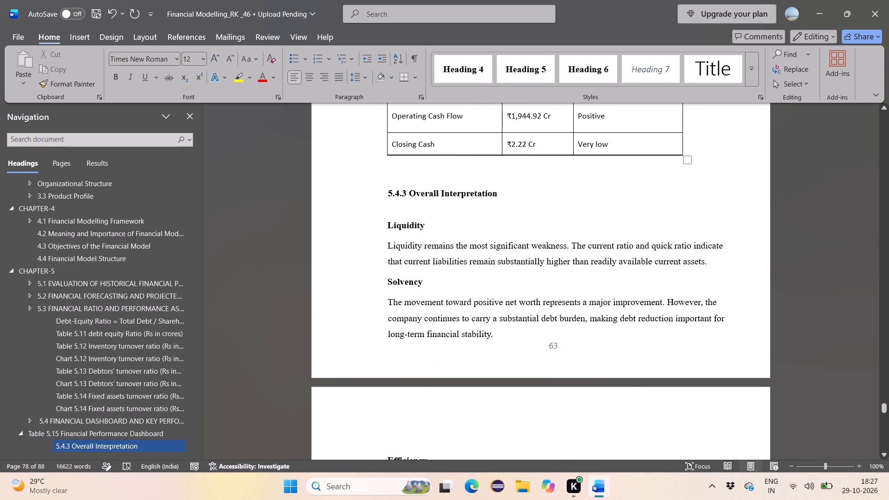
{"action": "scroll", "coordinate": [410, 215], "scroll_direction": "down", "scroll_amount": 2}
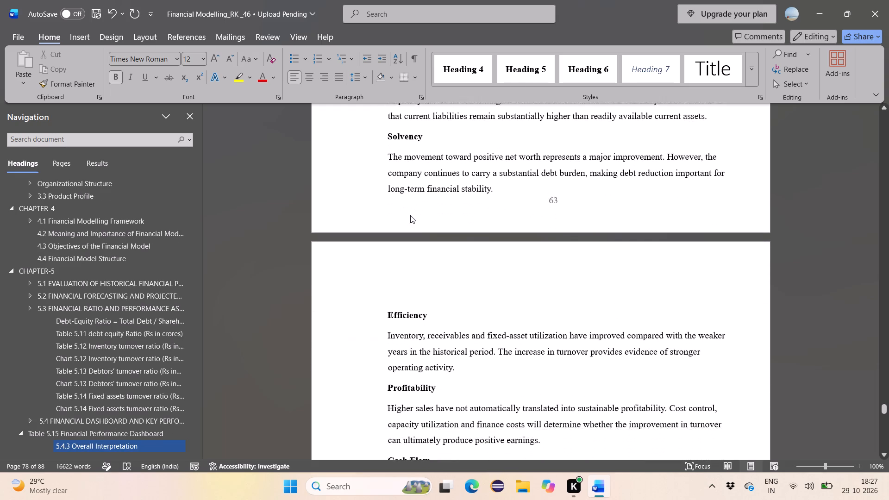
{"action": "scroll", "coordinate": [410, 215], "scroll_direction": "down", "scroll_amount": 2}
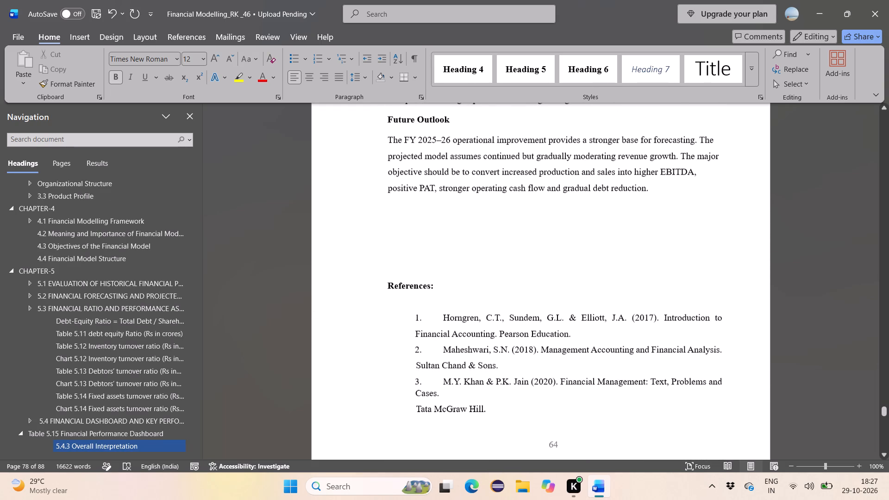
Delete the surplus empty lines between the Future Outlook paragraph and the References heading, leaving one empty line.
{"action": "scroll", "coordinate": [402, 246], "scroll_direction": "down", "scroll_amount": 1}
{"action": "scroll", "coordinate": [402, 246], "scroll_direction": "up", "scroll_amount": 1}
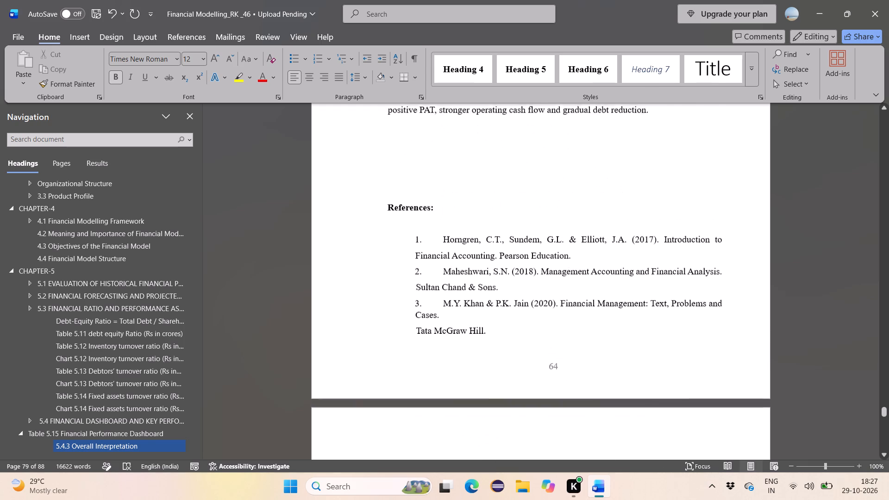
{"action": "scroll", "coordinate": [402, 246], "scroll_direction": "up", "scroll_amount": 1}
{"action": "left_click", "coordinate": [406, 250]}
{"action": "key", "text": "BackSpace"}
{"action": "key", "text": "BackSpace"}
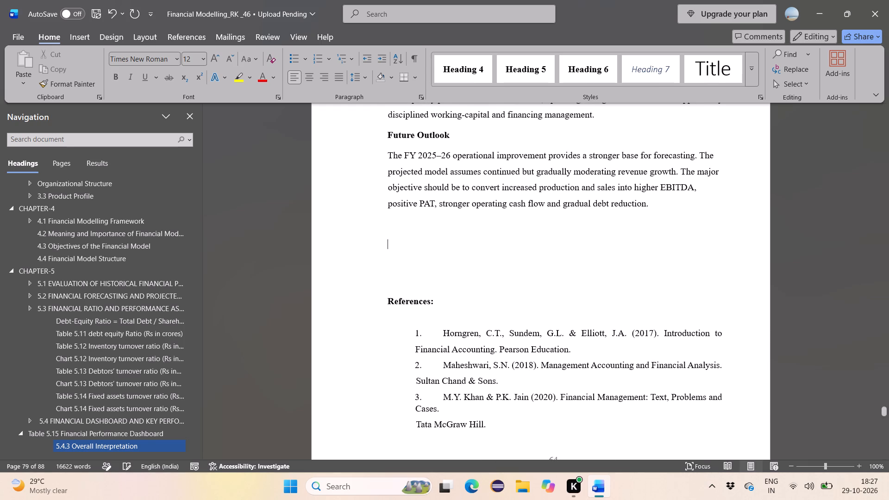
{"action": "key", "text": "BackSpace"}
{"action": "left_click", "coordinate": [397, 231]}
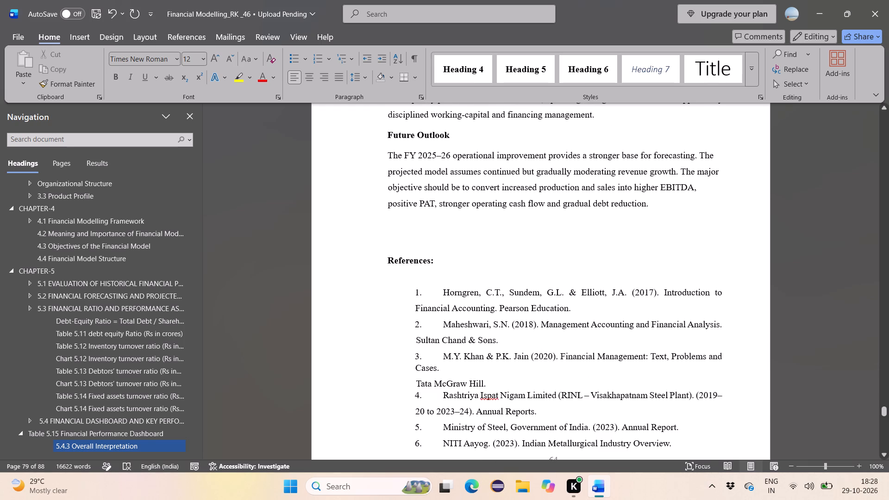
{"action": "key", "text": "BackSpace"}
{"action": "key", "text": "BackSpace"}
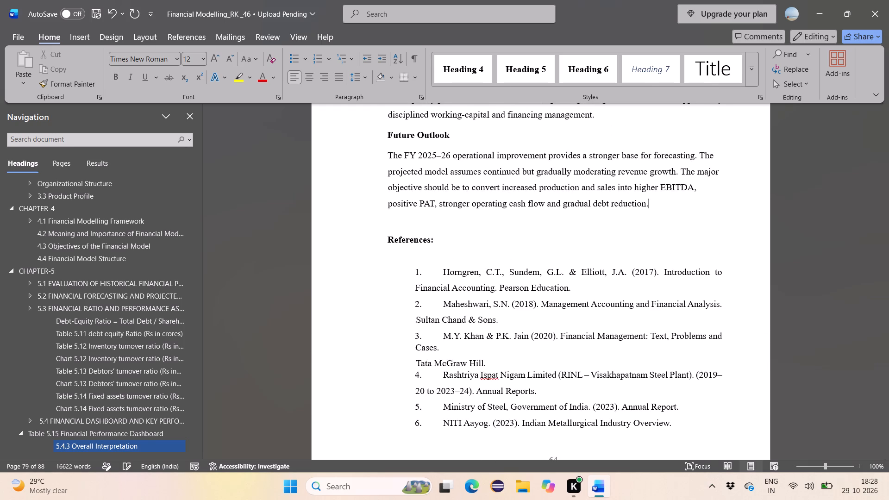
Insert eight empty lines between Table 5.15 and the 5.4.3 Overall Interpretation heading so the section starts on a new page.
{"action": "scroll", "coordinate": [397, 231], "scroll_direction": "down", "scroll_amount": 3}
{"action": "scroll", "coordinate": [397, 231], "scroll_direction": "up", "scroll_amount": 1}
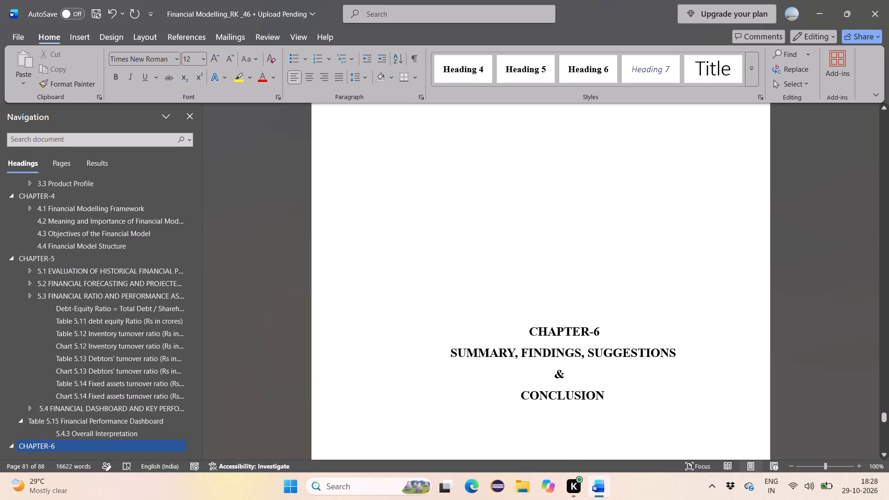
{"action": "scroll", "coordinate": [397, 231], "scroll_direction": "up", "scroll_amount": 3}
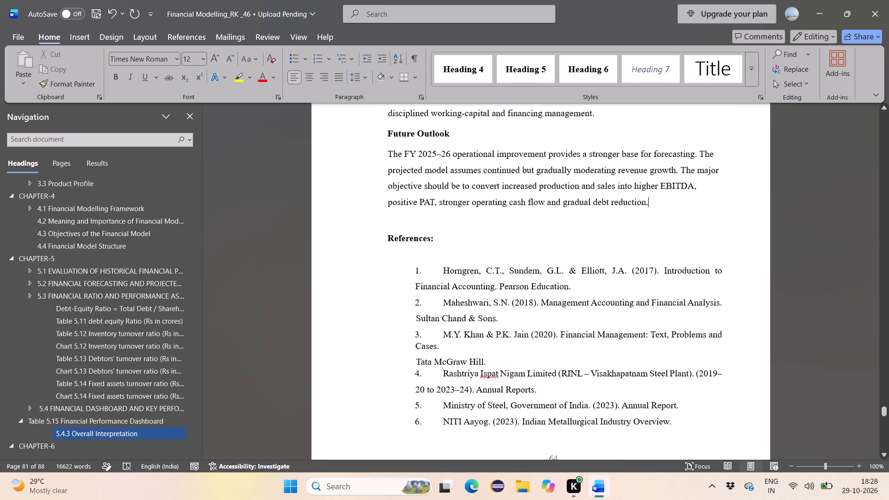
{"action": "scroll", "coordinate": [397, 231], "scroll_direction": "up", "scroll_amount": 2}
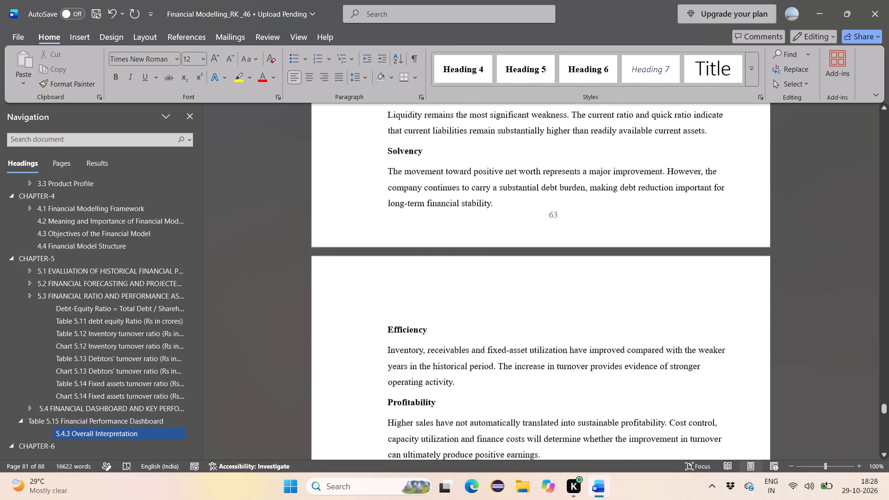
{"action": "scroll", "coordinate": [397, 231], "scroll_direction": "up", "scroll_amount": 1}
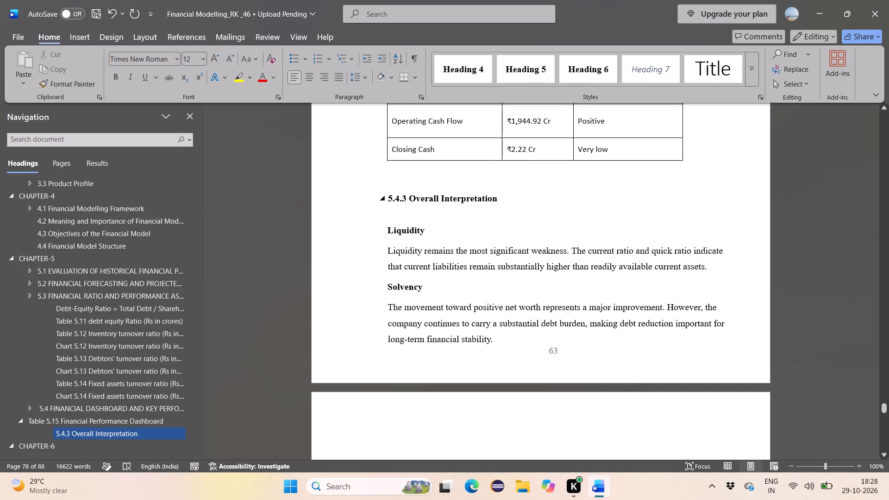
{"action": "left_click", "coordinate": [421, 177]}
{"action": "key", "text": "Return"}
{"action": "key", "text": "Return"}
{"action": "key", "text": "Return"}
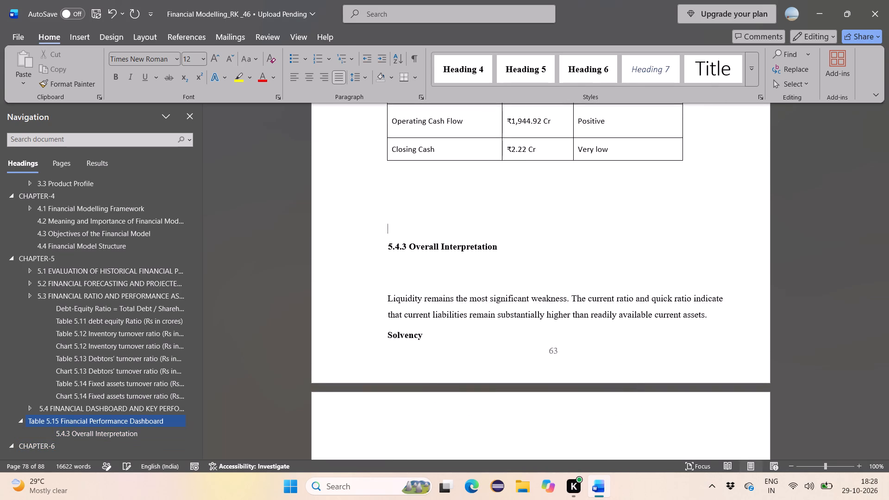
{"action": "key", "text": "Return"}
{"action": "key", "text": "Return"}
{"action": "key", "text": "Return"}
{"action": "key", "text": "Return"}
{"action": "key", "text": "Return"}
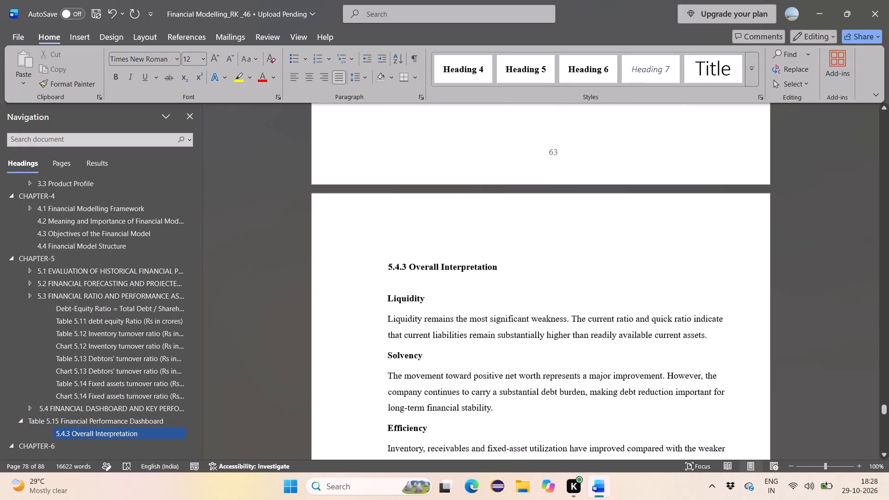
Check the page layout from Table 5.15 through the 5.4.3 Overall Interpretation to the References list.
{"action": "scroll", "coordinate": [421, 177], "scroll_direction": "up", "scroll_amount": 2}
{"action": "scroll", "coordinate": [421, 177], "scroll_direction": "down", "scroll_amount": 1}
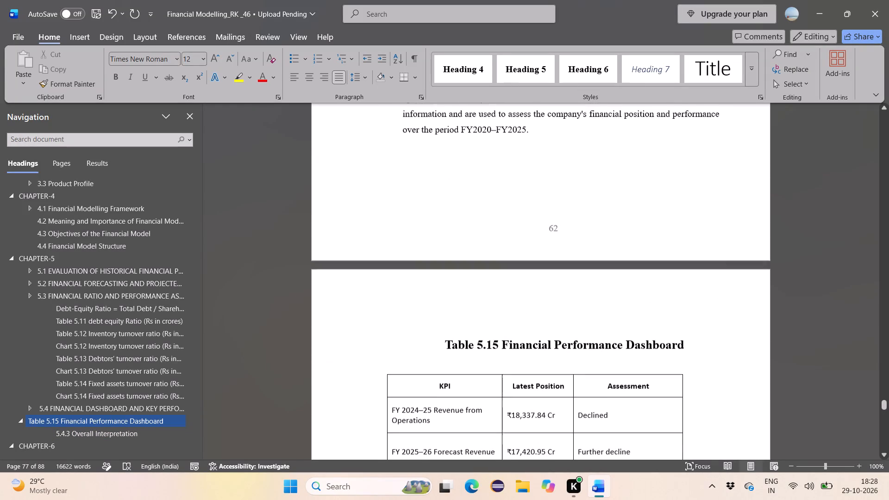
{"action": "scroll", "coordinate": [421, 177], "scroll_direction": "down", "scroll_amount": 1}
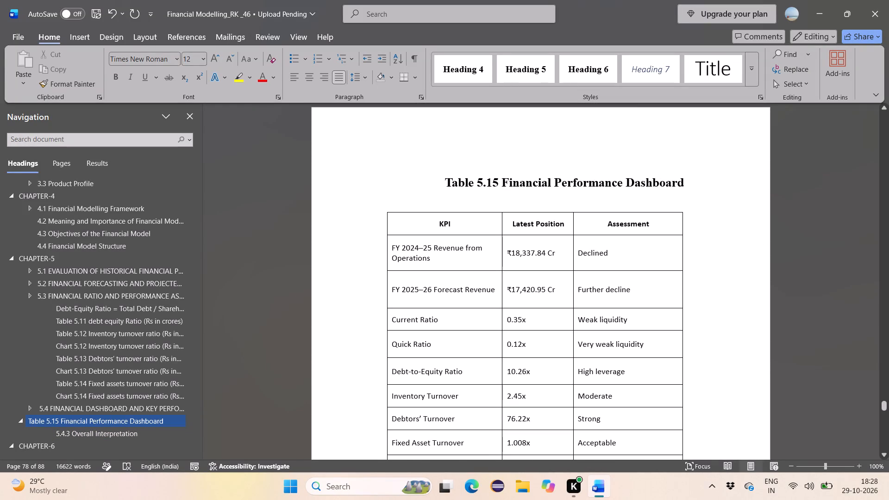
{"action": "scroll", "coordinate": [421, 177], "scroll_direction": "down", "scroll_amount": 1}
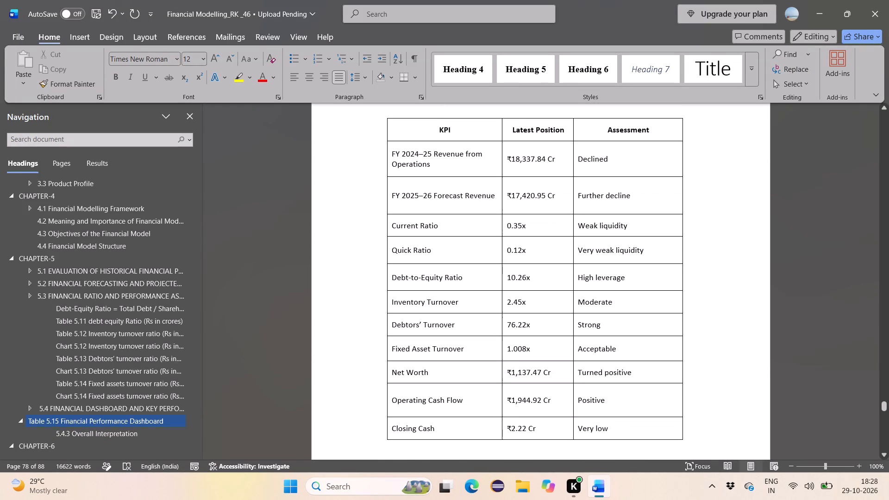
{"action": "scroll", "coordinate": [421, 177], "scroll_direction": "down", "scroll_amount": 1}
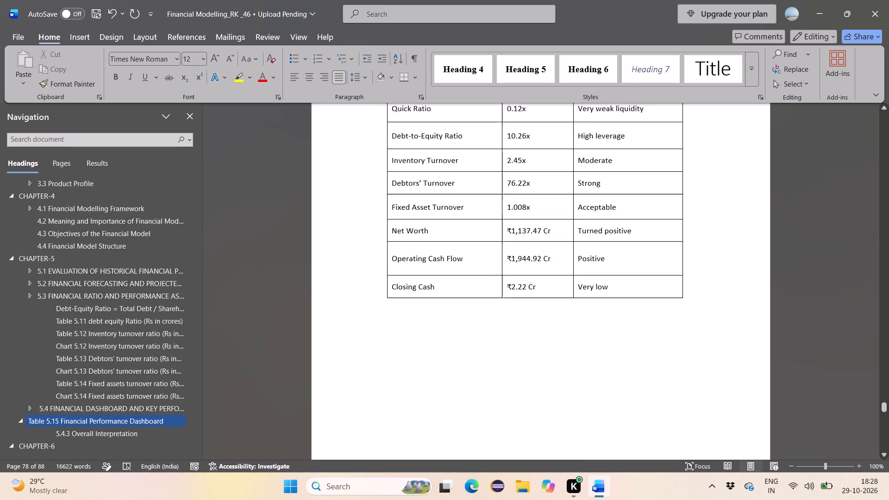
{"action": "scroll", "coordinate": [421, 177], "scroll_direction": "down", "scroll_amount": 1}
{"action": "scroll", "coordinate": [421, 177], "scroll_direction": "up", "scroll_amount": 1}
{"action": "scroll", "coordinate": [421, 177], "scroll_direction": "down", "scroll_amount": 1}
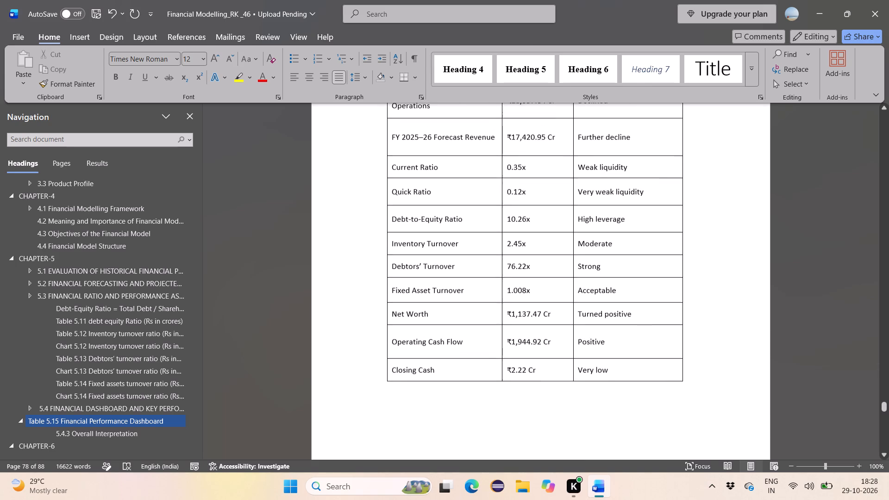
{"action": "scroll", "coordinate": [421, 177], "scroll_direction": "down", "scroll_amount": 3}
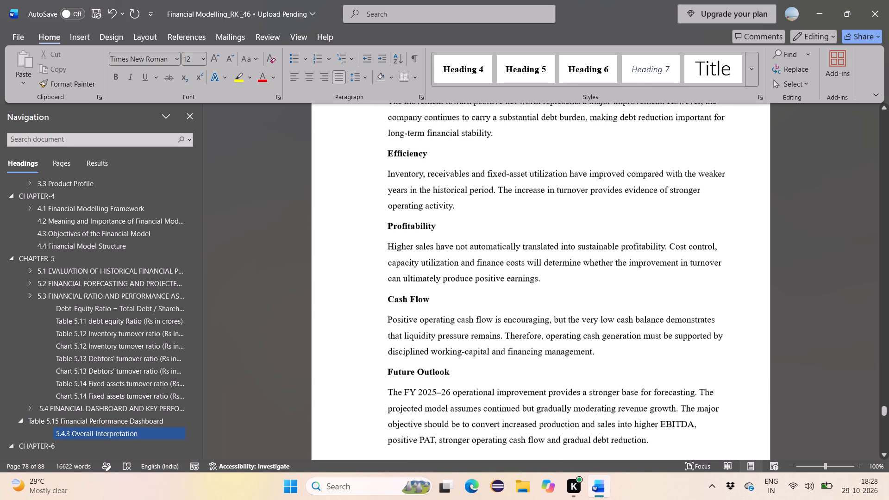
{"action": "scroll", "coordinate": [421, 177], "scroll_direction": "down", "scroll_amount": 1}
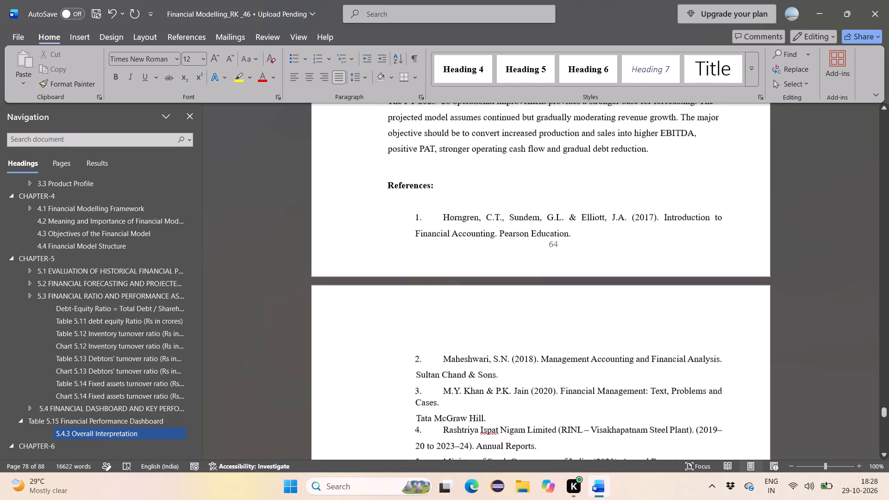
Insert four empty lines above the References heading so the whole reference list starts on a new page.
{"action": "scroll", "coordinate": [421, 177], "scroll_direction": "down", "scroll_amount": 1}
{"action": "scroll", "coordinate": [421, 177], "scroll_direction": "up", "scroll_amount": 2}
{"action": "scroll", "coordinate": [421, 177], "scroll_direction": "down", "scroll_amount": 1}
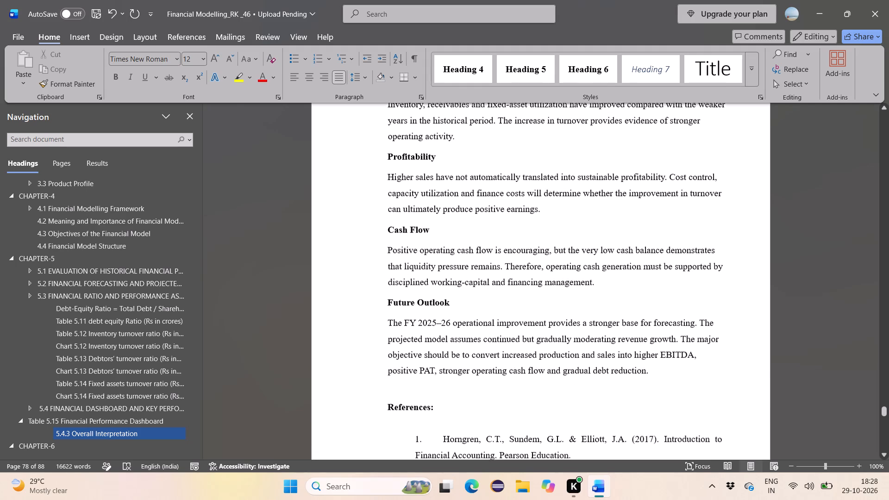
{"action": "scroll", "coordinate": [421, 177], "scroll_direction": "down", "scroll_amount": 1}
{"action": "left_click", "coordinate": [393, 381]}
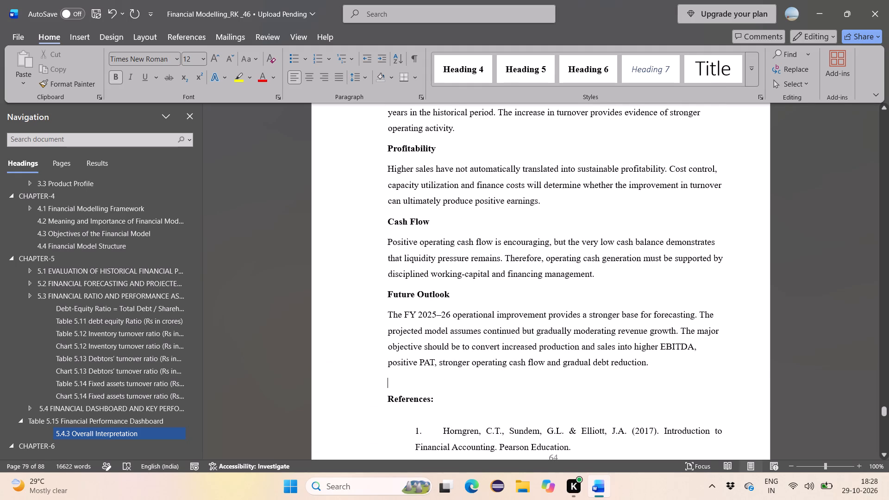
{"action": "key", "text": "Return"}
{"action": "key", "text": "Return"}
{"action": "key", "text": "Return"}
{"action": "key", "text": "Return"}
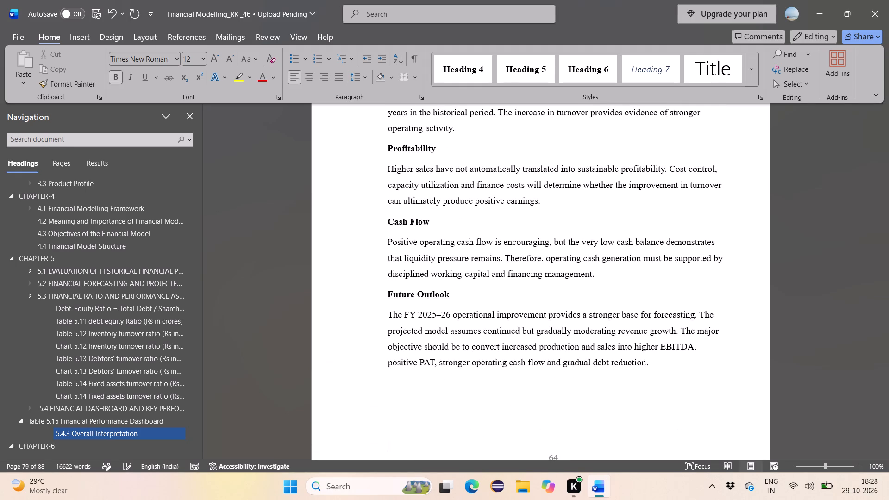
Check the spacing and page breaks from the 5.4.3 Overall Interpretation and References through the Chapter 6 title page and 6.1 Summary.
{"action": "scroll", "coordinate": [393, 381], "scroll_direction": "down", "scroll_amount": 3}
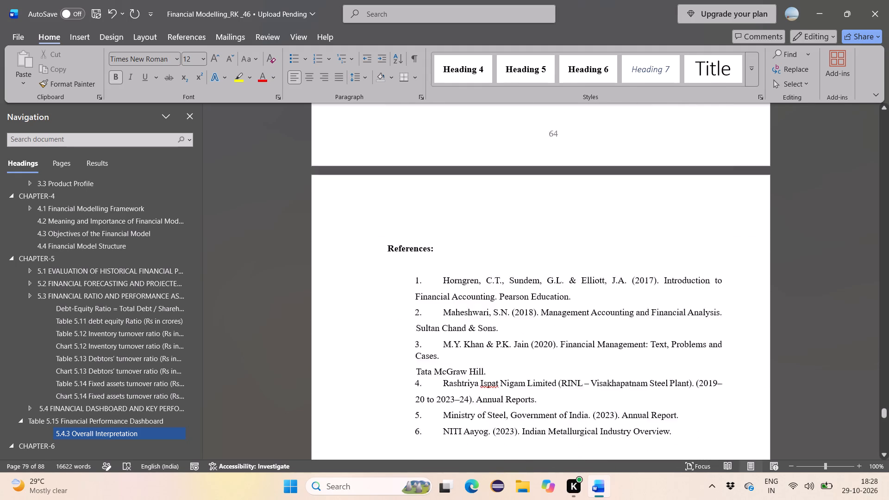
{"action": "scroll", "coordinate": [393, 381], "scroll_direction": "down", "scroll_amount": 1}
{"action": "scroll", "coordinate": [393, 381], "scroll_direction": "up", "scroll_amount": 2}
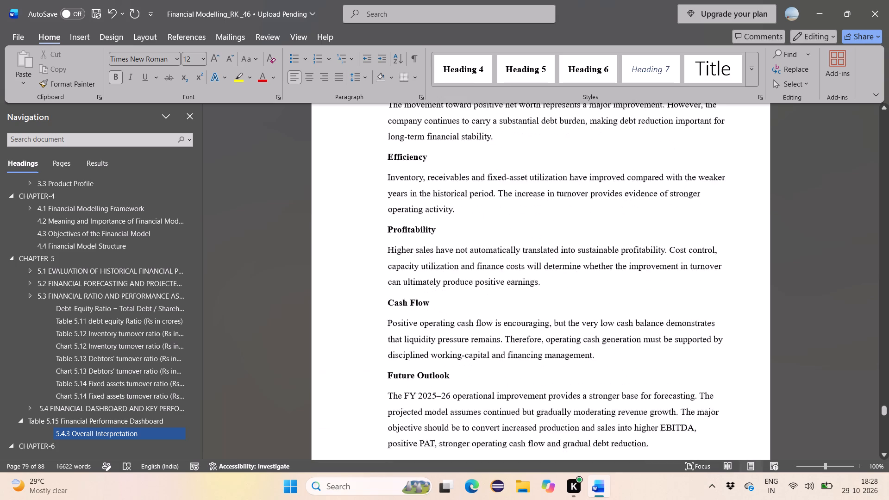
{"action": "scroll", "coordinate": [393, 381], "scroll_direction": "up", "scroll_amount": 1}
{"action": "scroll", "coordinate": [393, 381], "scroll_direction": "down", "scroll_amount": 2}
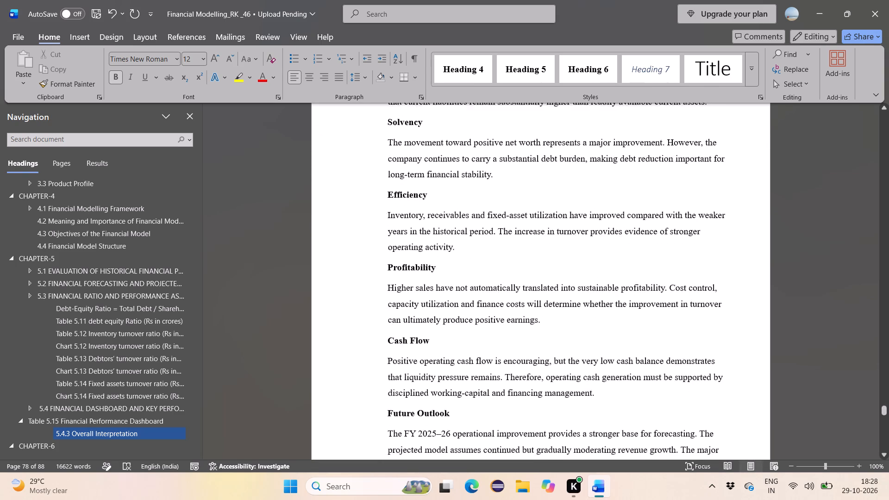
{"action": "scroll", "coordinate": [393, 381], "scroll_direction": "down", "scroll_amount": 3}
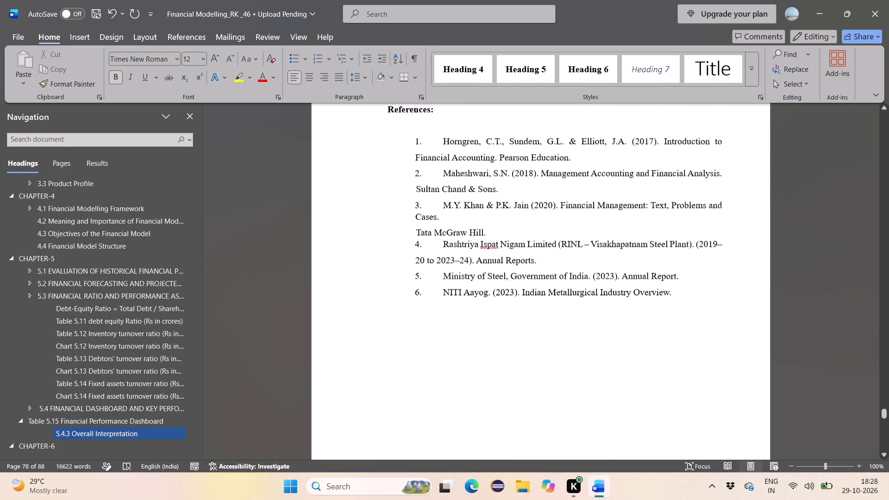
{"action": "scroll", "coordinate": [393, 381], "scroll_direction": "down", "scroll_amount": 3}
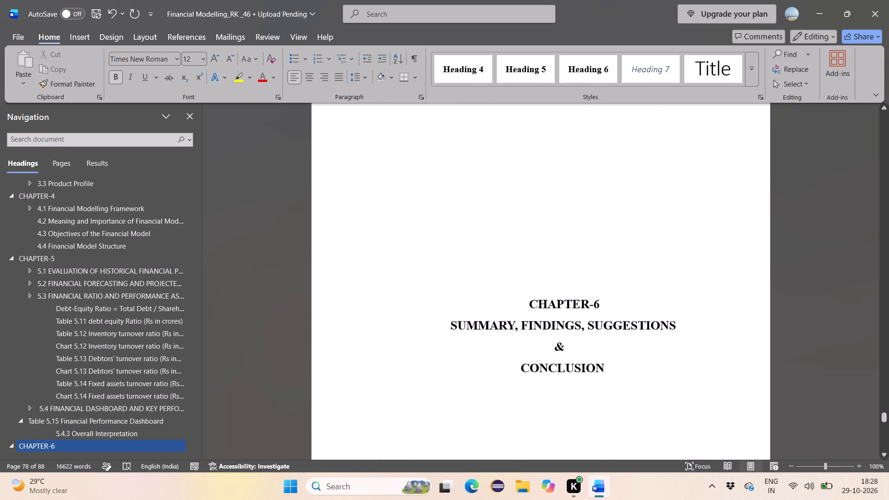
{"action": "scroll", "coordinate": [393, 381], "scroll_direction": "down", "scroll_amount": 2}
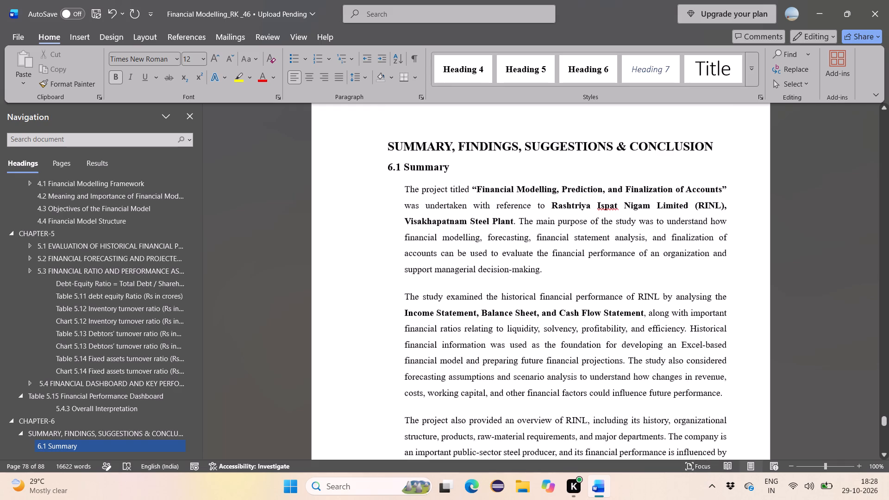
{"action": "scroll", "coordinate": [393, 381], "scroll_direction": "down", "scroll_amount": 2}
{"action": "scroll", "coordinate": [393, 381], "scroll_direction": "up", "scroll_amount": 1}
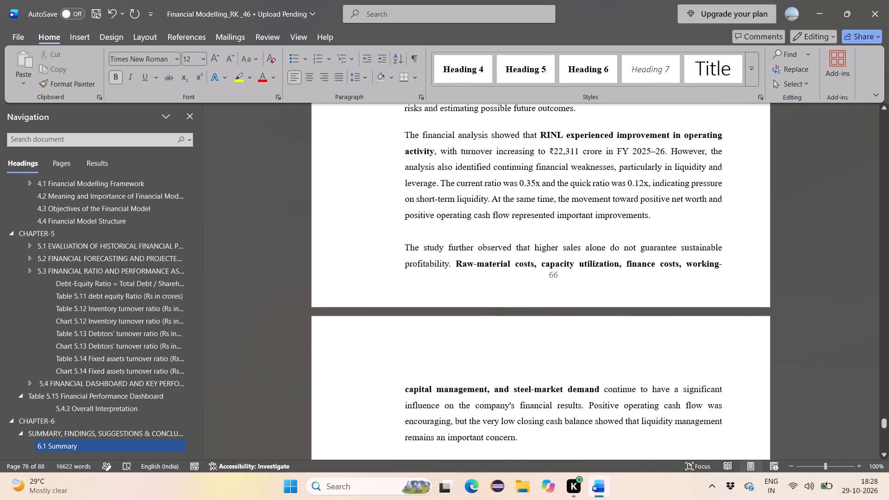
{"action": "scroll", "coordinate": [393, 381], "scroll_direction": "up", "scroll_amount": 1}
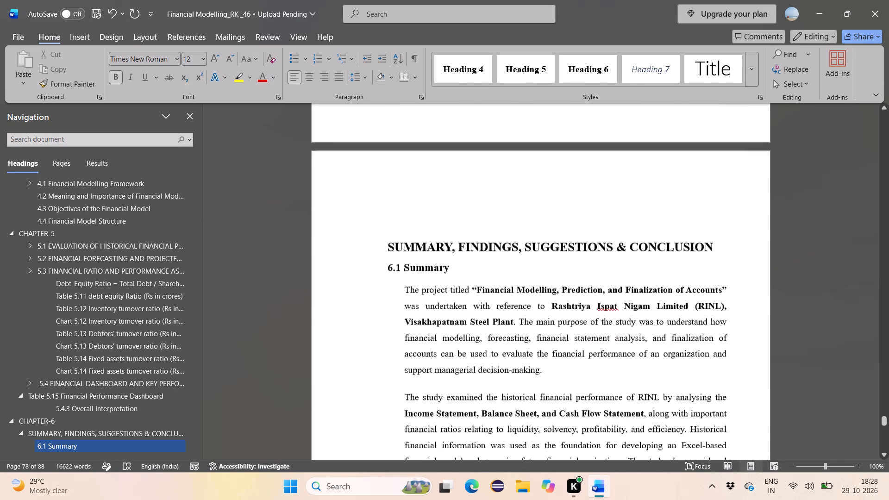
{"action": "scroll", "coordinate": [393, 381], "scroll_direction": "down", "scroll_amount": 1}
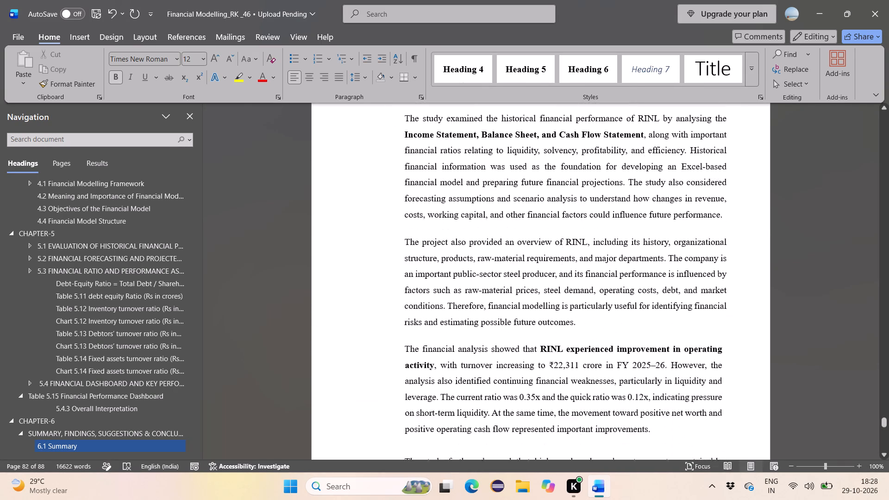
{"action": "scroll", "coordinate": [393, 381], "scroll_direction": "down", "scroll_amount": 2}
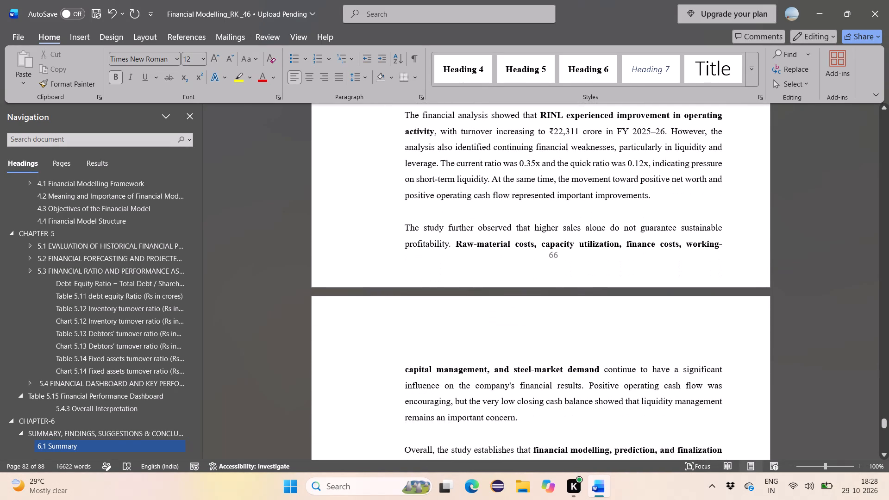
{"action": "scroll", "coordinate": [407, 328], "scroll_direction": "down", "scroll_amount": 1}
{"action": "scroll", "coordinate": [407, 328], "scroll_direction": "up", "scroll_amount": 2}
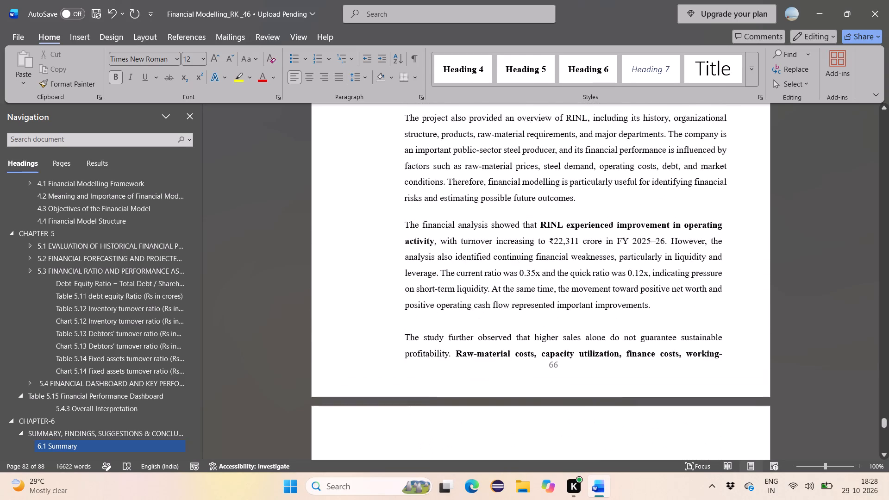
{"action": "scroll", "coordinate": [407, 328], "scroll_direction": "up", "scroll_amount": 1}
{"action": "scroll", "coordinate": [407, 328], "scroll_direction": "down", "scroll_amount": 1}
{"action": "scroll", "coordinate": [407, 328], "scroll_direction": "up", "scroll_amount": 1}
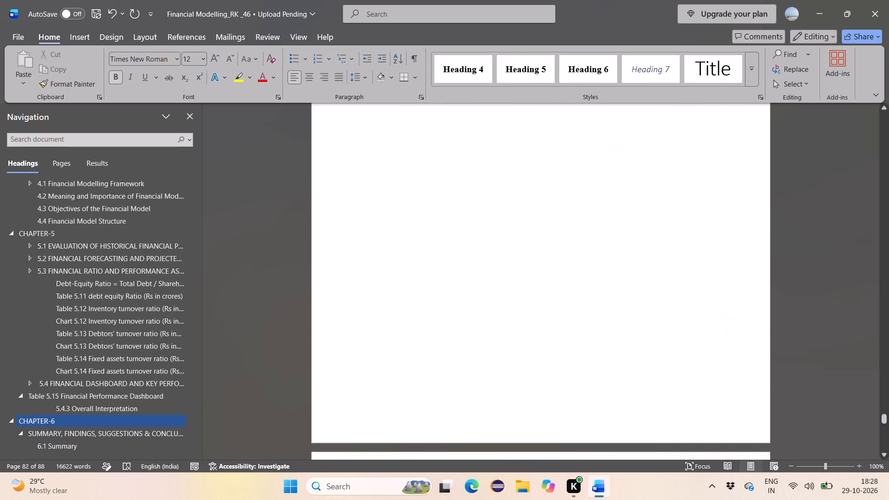
{"action": "scroll", "coordinate": [407, 328], "scroll_direction": "down", "scroll_amount": 1}
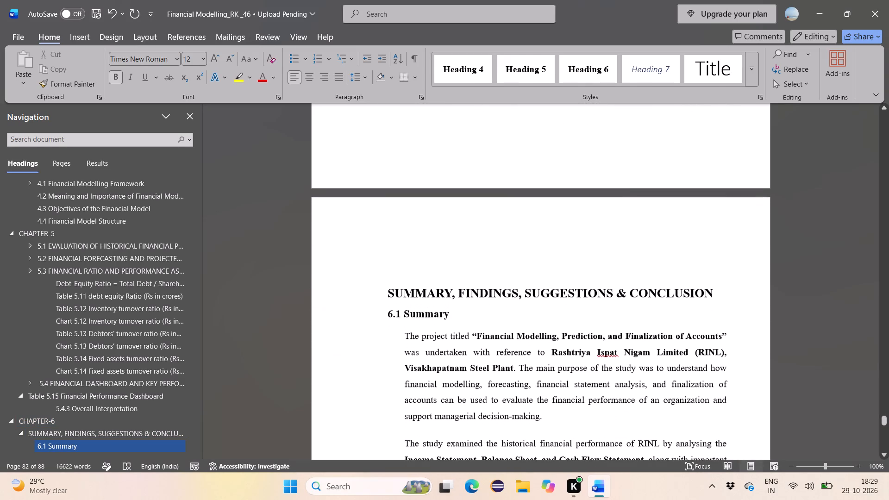
Remove the bold formatting from all body paragraphs of section 6.1 Summary, leaving its heading and 6.2 Findings out.
{"action": "scroll", "coordinate": [407, 328], "scroll_direction": "down", "scroll_amount": 1}
{"action": "right_click_drag", "start_coordinate": [404, 328], "coordinate": [493, 366]}
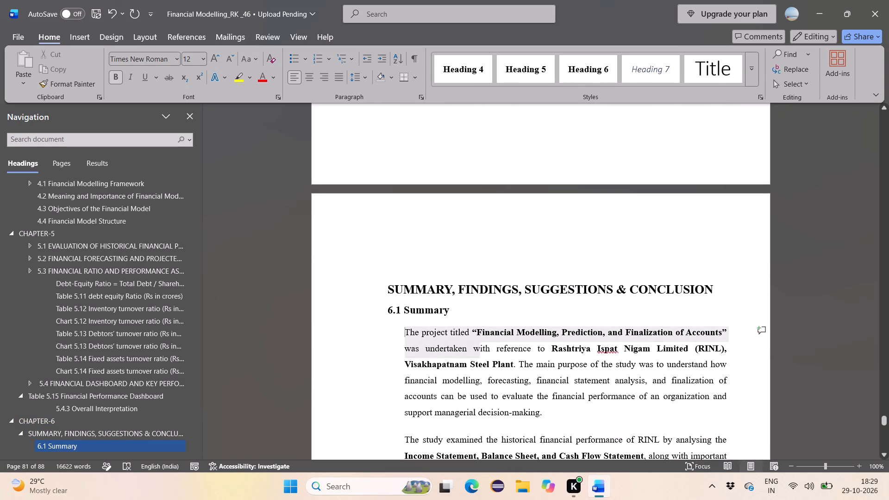
{"action": "right_click_drag", "start_coordinate": [493, 366], "coordinate": [570, 423]}
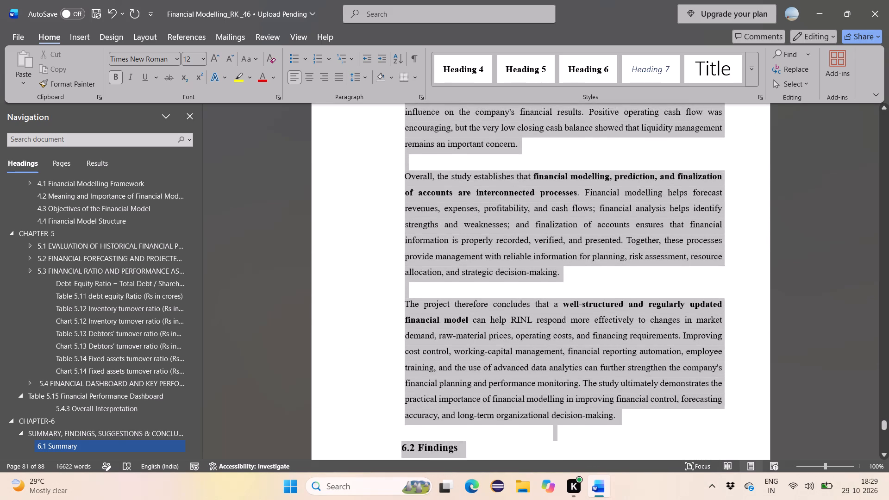
{"action": "right_click_drag", "start_coordinate": [570, 423], "coordinate": [626, 263]}
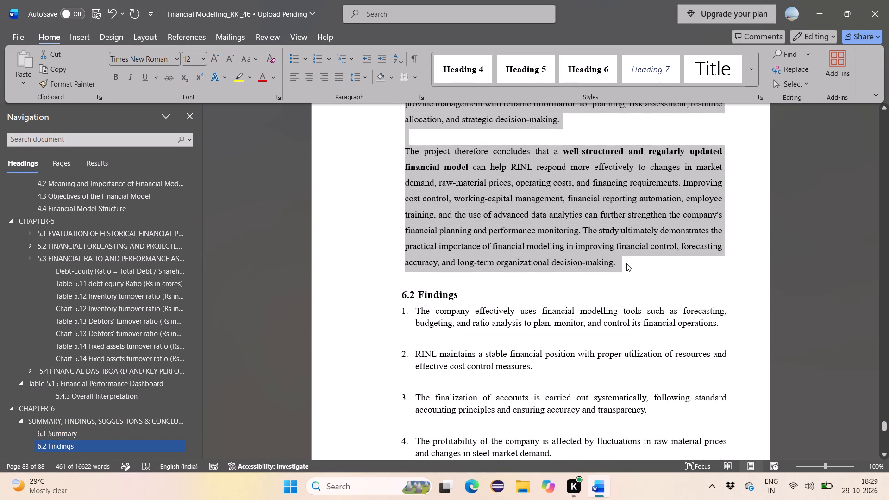
{"action": "key", "text": "ctrl+b"}
{"action": "key", "text": "ctrl+b"}
{"action": "scroll", "coordinate": [626, 263], "scroll_direction": "up", "scroll_amount": 2}
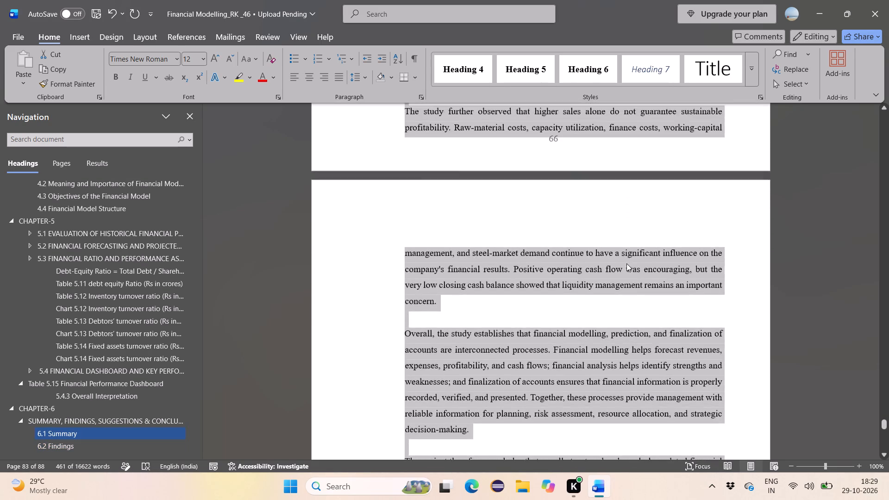
{"action": "scroll", "coordinate": [626, 263], "scroll_direction": "up", "scroll_amount": 4}
{"action": "left_click", "coordinate": [356, 297]}
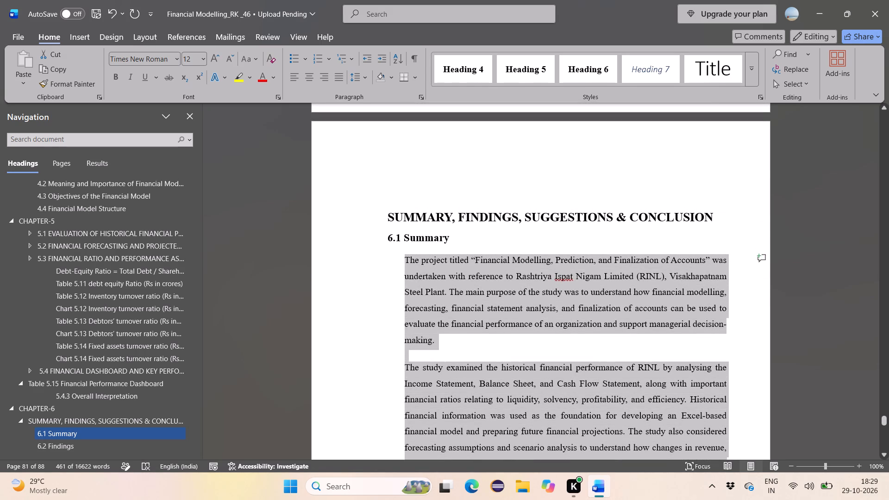
Check the formatting of the text from 6.1 Summary through Findings, Suggestions, Conclusion, Annexure and Bibliography to the document's end.
{"action": "scroll", "coordinate": [387, 354], "scroll_direction": "down", "scroll_amount": 2}
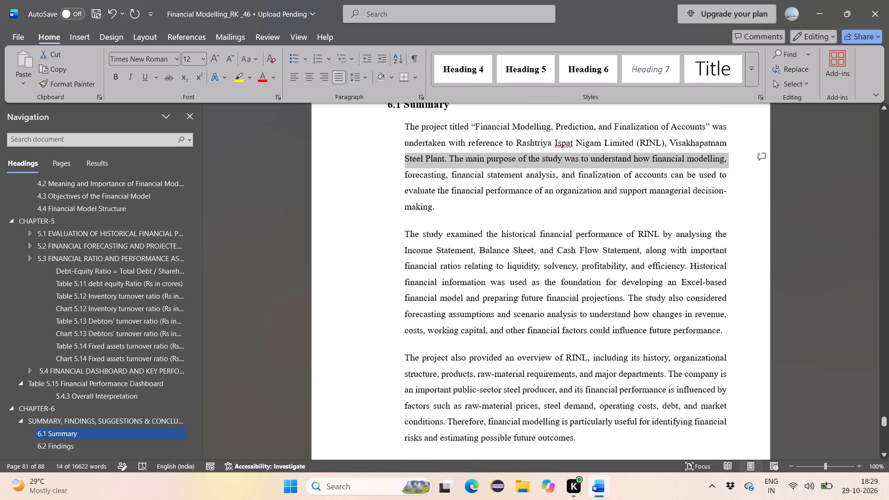
{"action": "scroll", "coordinate": [387, 354], "scroll_direction": "down", "scroll_amount": 2}
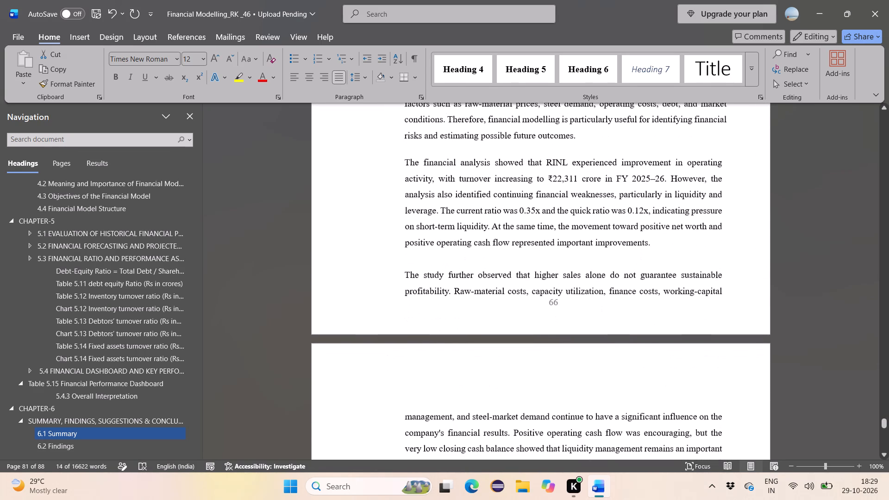
{"action": "scroll", "coordinate": [387, 354], "scroll_direction": "down", "scroll_amount": 2}
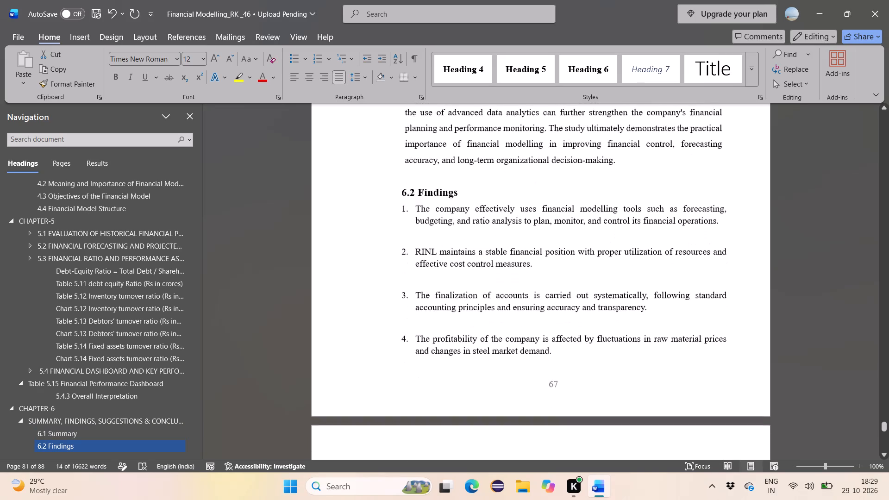
{"action": "scroll", "coordinate": [387, 354], "scroll_direction": "down", "scroll_amount": 3}
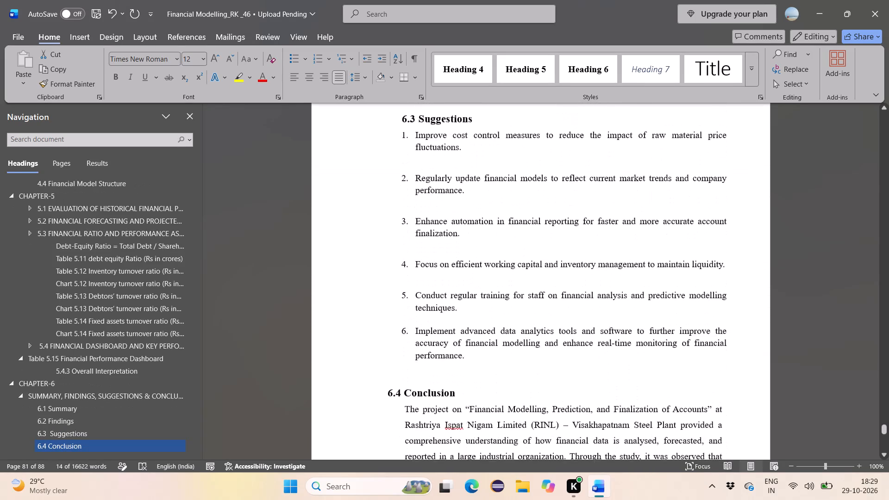
{"action": "scroll", "coordinate": [387, 354], "scroll_direction": "down", "scroll_amount": 3}
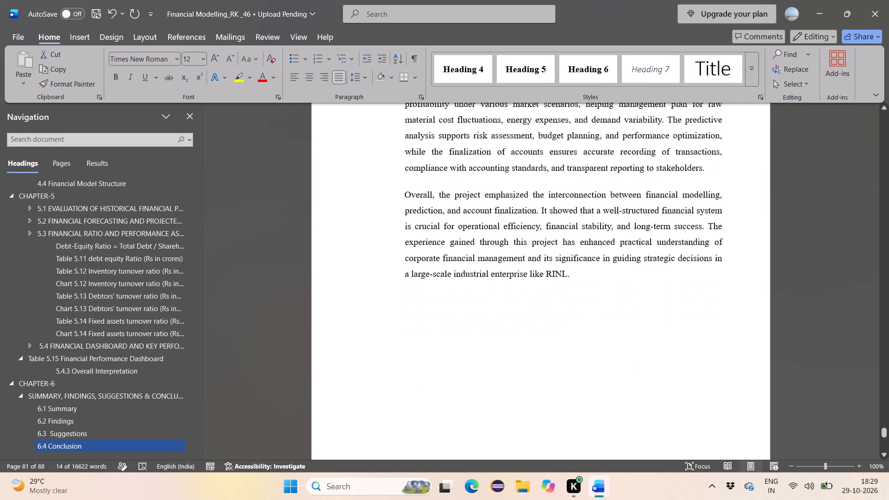
{"action": "scroll", "coordinate": [387, 354], "scroll_direction": "down", "scroll_amount": 3}
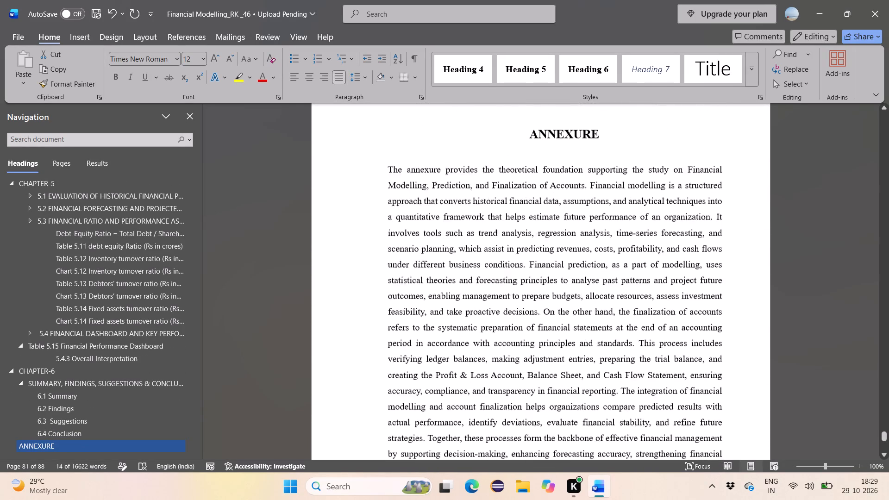
{"action": "scroll", "coordinate": [387, 354], "scroll_direction": "down", "scroll_amount": 4}
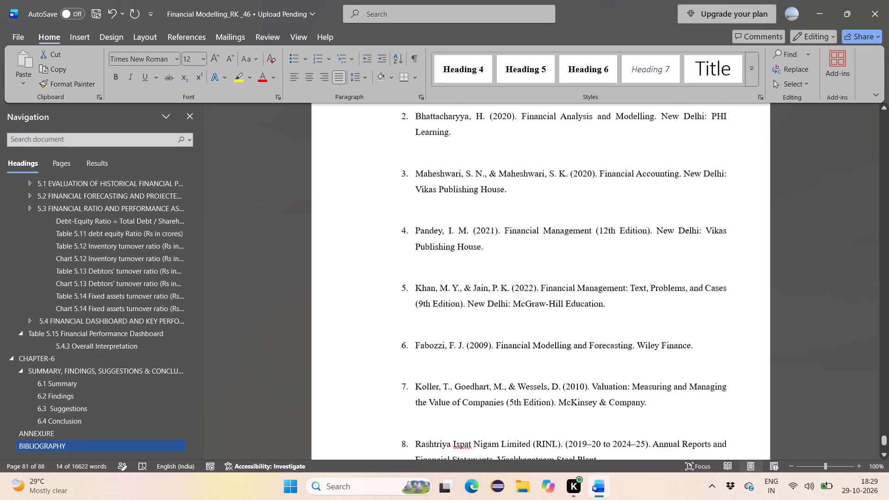
{"action": "scroll", "coordinate": [387, 354], "scroll_direction": "down", "scroll_amount": 3}
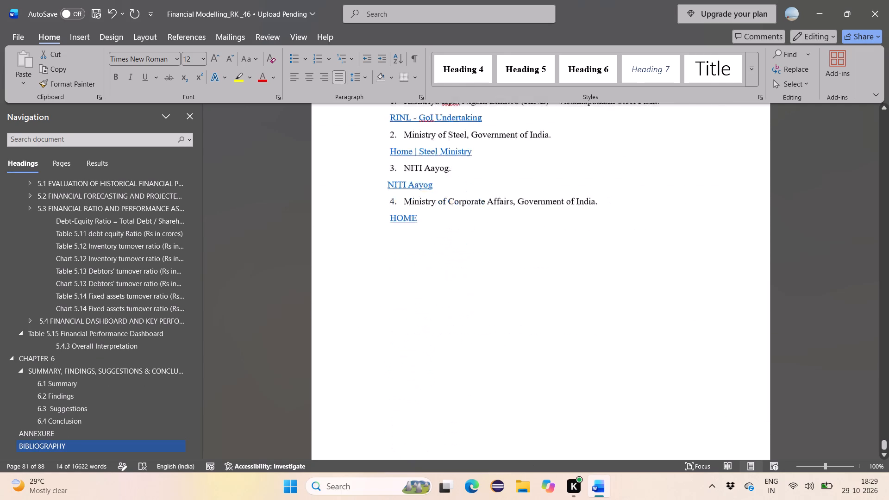
{"action": "scroll", "coordinate": [387, 354], "scroll_direction": "down", "scroll_amount": 1}
Centre the text in all cells of Table 5.14 Fixed assets turnover ratio and set it to Times New Roman, size 12.
{"action": "scroll", "coordinate": [387, 354], "scroll_direction": "up", "scroll_amount": 4}
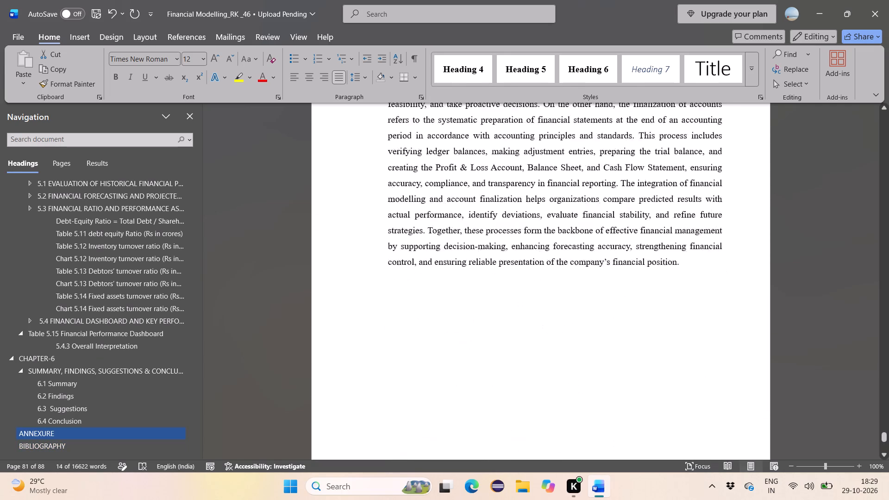
{"action": "scroll", "coordinate": [387, 354], "scroll_direction": "up", "scroll_amount": 6}
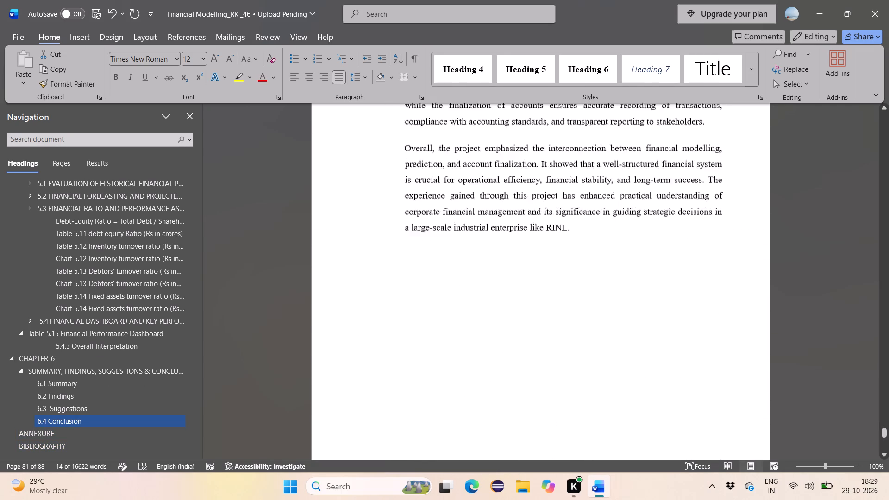
{"action": "scroll", "coordinate": [387, 354], "scroll_direction": "up", "scroll_amount": 5}
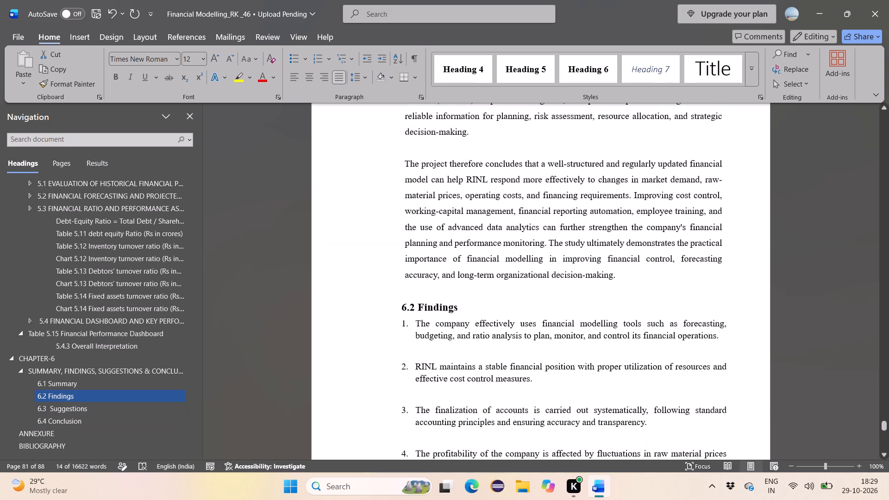
{"action": "scroll", "coordinate": [387, 354], "scroll_direction": "up", "scroll_amount": 5}
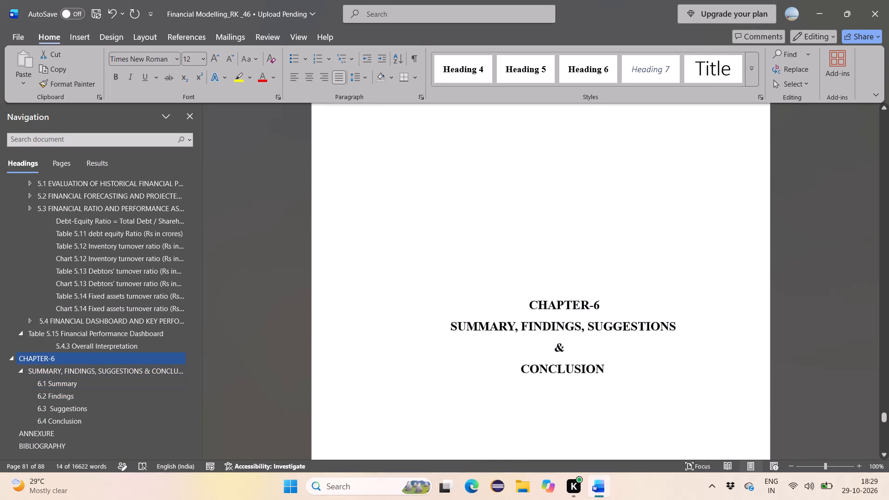
{"action": "scroll", "coordinate": [387, 354], "scroll_direction": "up", "scroll_amount": 5}
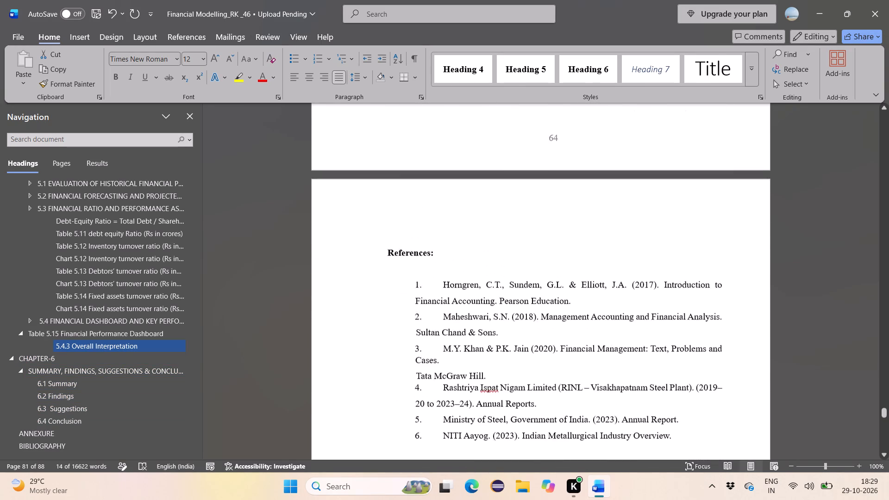
{"action": "scroll", "coordinate": [387, 354], "scroll_direction": "up", "scroll_amount": 5}
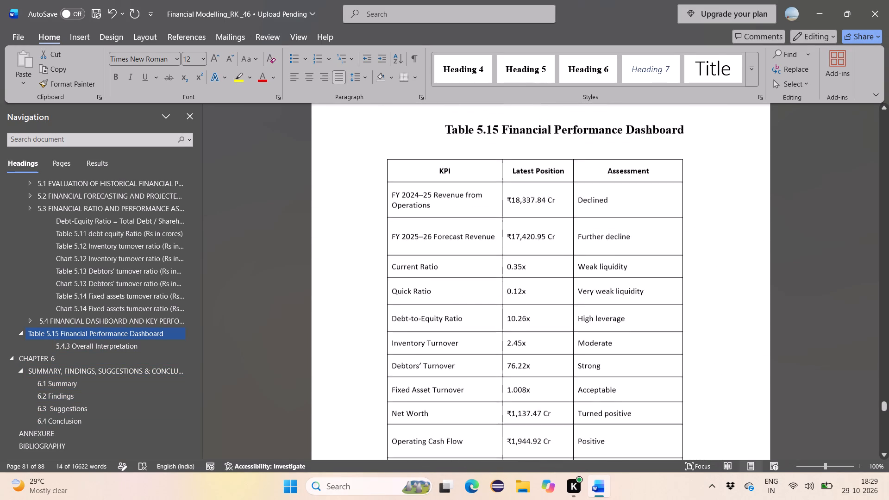
{"action": "scroll", "coordinate": [387, 354], "scroll_direction": "up", "scroll_amount": 5}
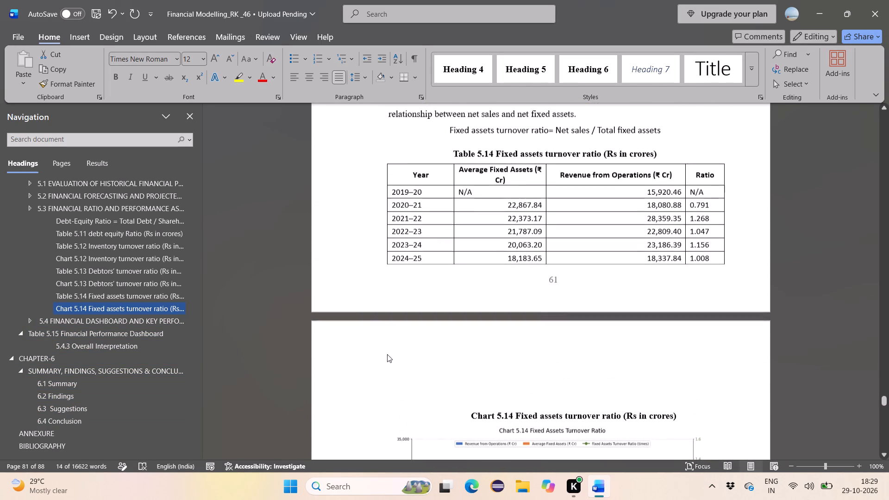
{"action": "left_click", "coordinate": [457, 253]}
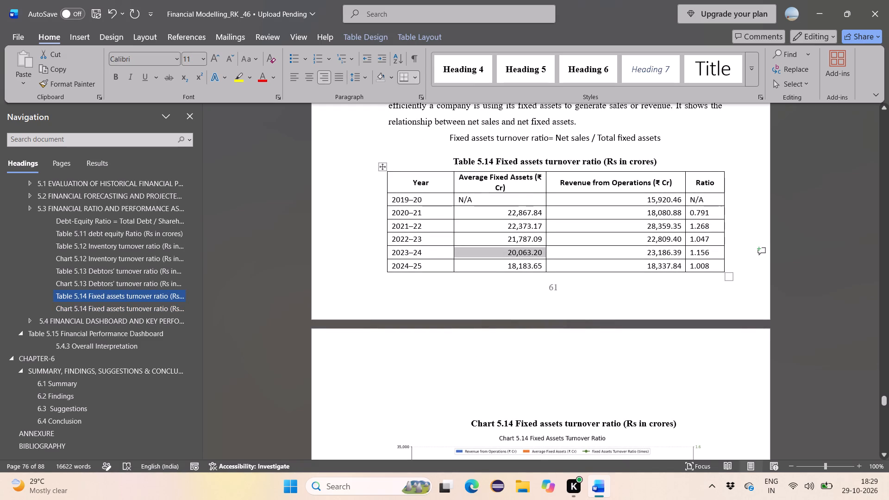
{"action": "right_click_drag", "start_coordinate": [396, 180], "coordinate": [714, 266]}
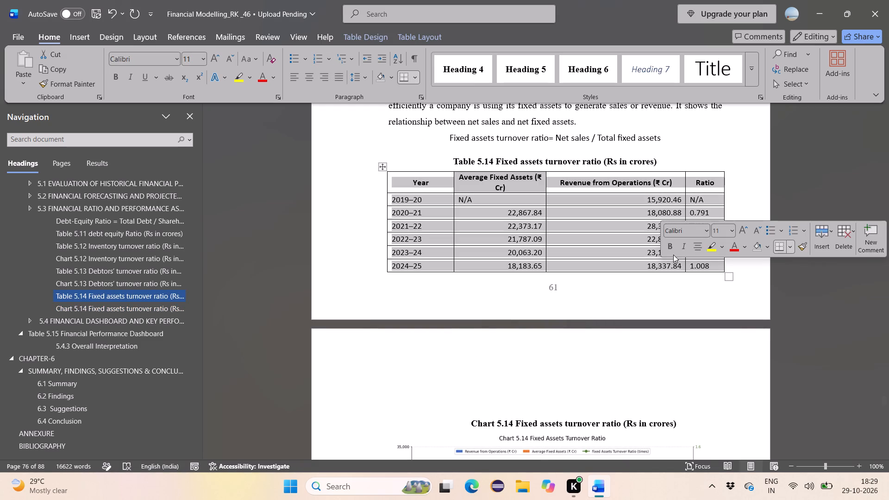
{"action": "left_click", "coordinate": [311, 76]}
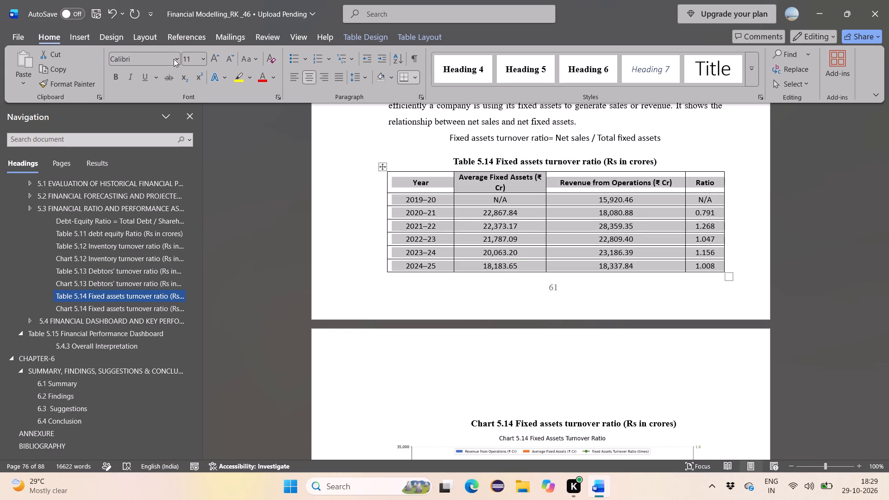
{"action": "left_click", "coordinate": [176, 61]}
{"action": "scroll", "coordinate": [163, 96], "scroll_direction": "up", "scroll_amount": 1}
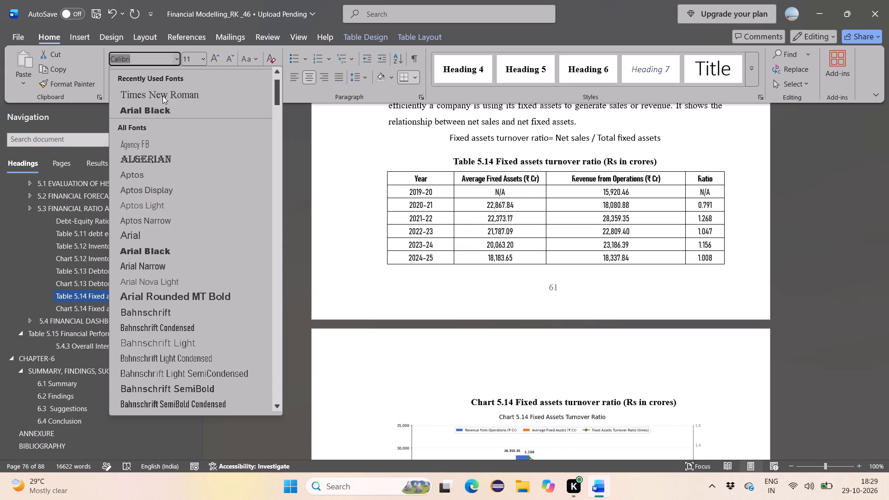
{"action": "left_click", "coordinate": [159, 99]}
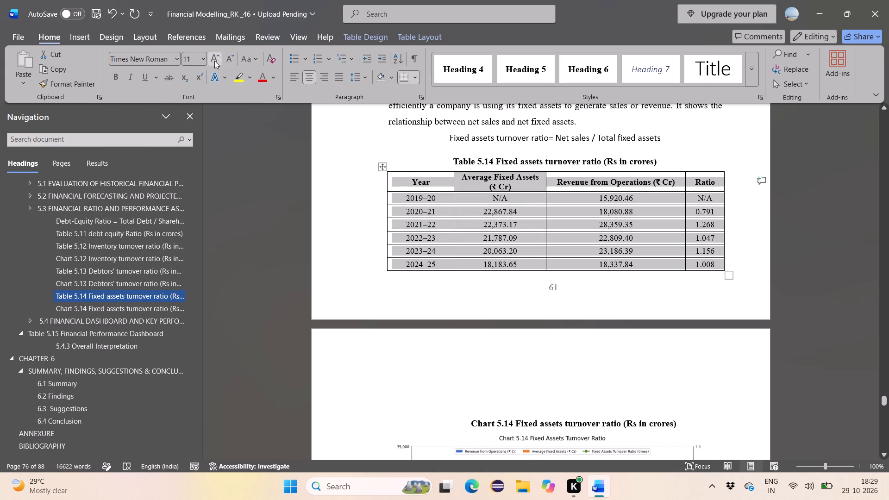
{"action": "left_click", "coordinate": [214, 61]}
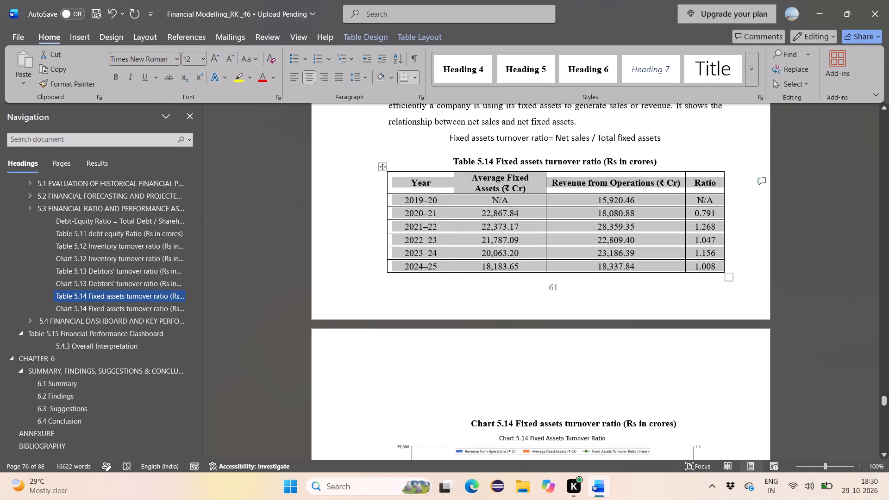
{"action": "left_click", "coordinate": [348, 226]}
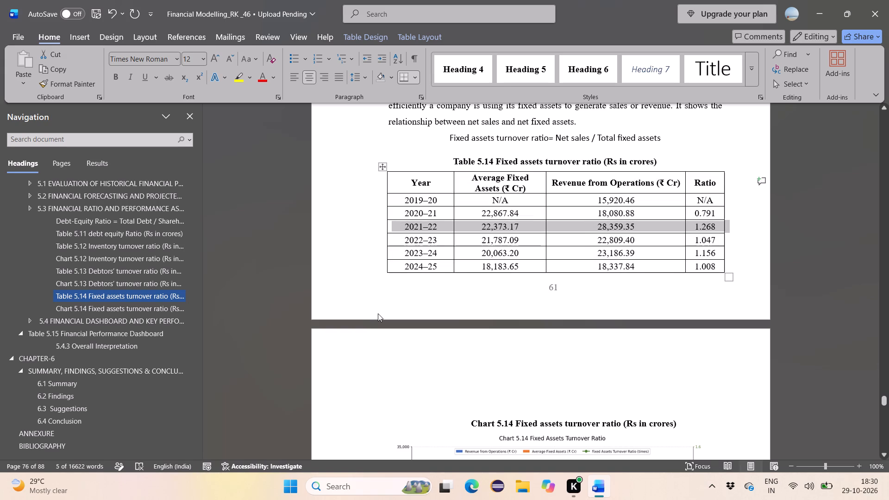
{"action": "left_click", "coordinate": [395, 381]}
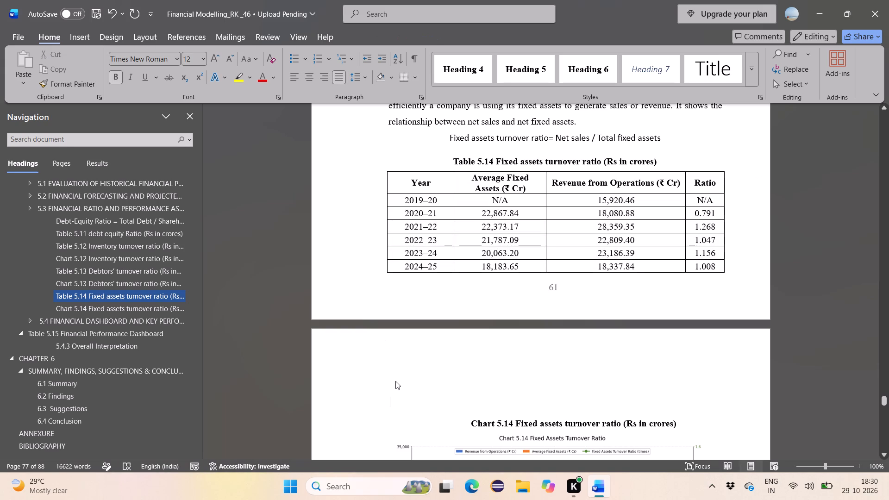
Centre the Chart 5.13 Debtors' turnover ratio picture horizontally on its page.
{"action": "scroll", "coordinate": [395, 381], "scroll_direction": "up", "scroll_amount": 1}
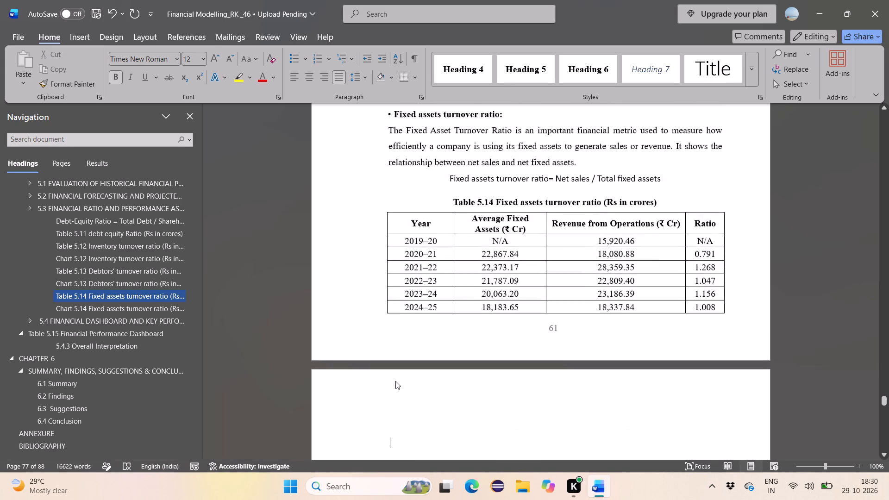
{"action": "scroll", "coordinate": [395, 381], "scroll_direction": "up", "scroll_amount": 1}
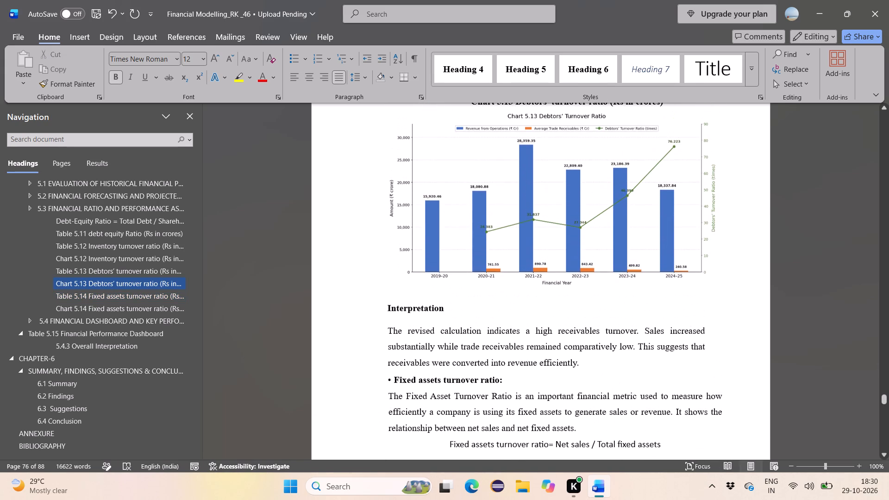
{"action": "left_click", "coordinate": [489, 210]}
{"action": "scroll", "coordinate": [489, 210], "scroll_direction": "up", "scroll_amount": 1}
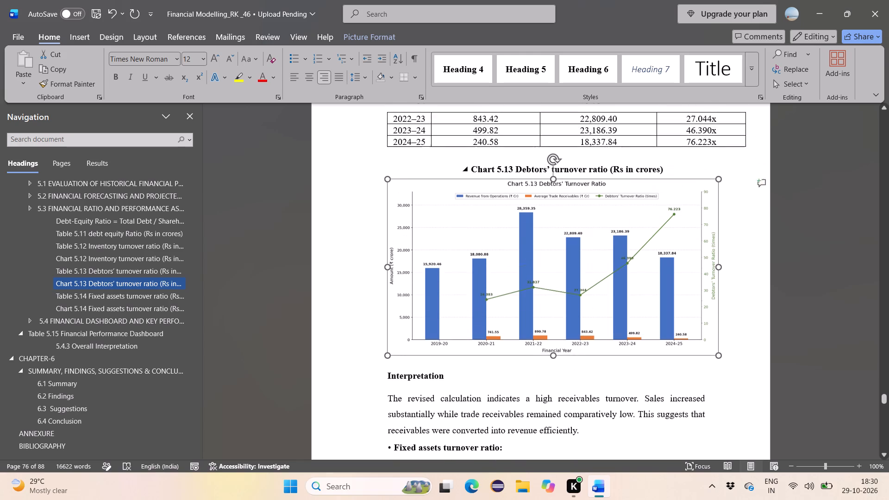
{"action": "scroll", "coordinate": [489, 210], "scroll_direction": "up", "scroll_amount": 1}
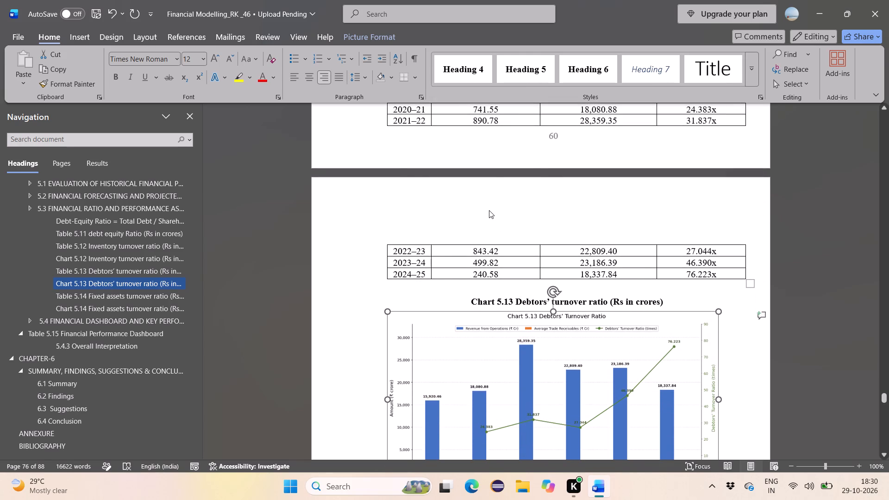
{"action": "left_click", "coordinate": [308, 77]}
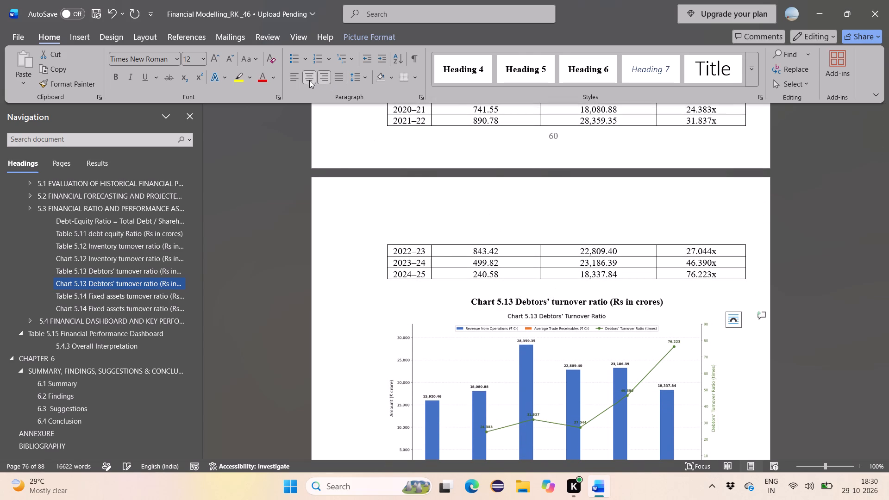
Check the cell formatting of Table 5.13 Debtors' turnover ratio and the layout of the section 5.3 pages before it.
{"action": "scroll", "coordinate": [501, 319], "scroll_direction": "up", "scroll_amount": 1}
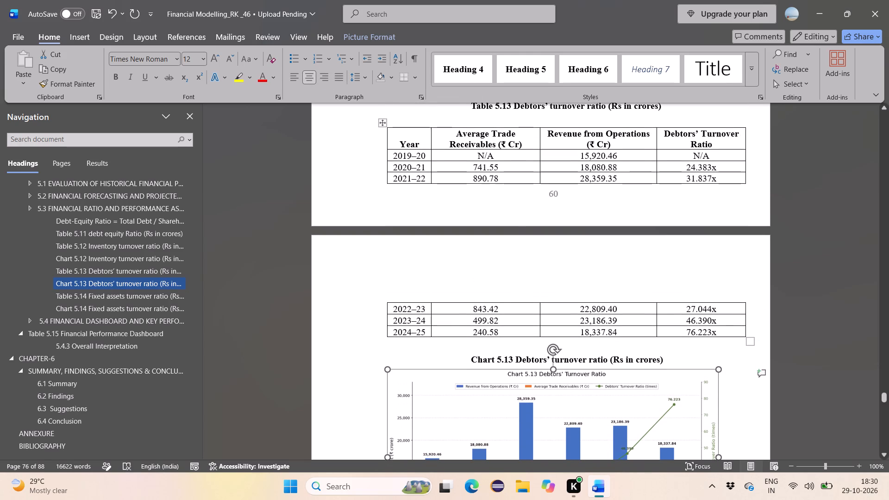
{"action": "left_click", "coordinate": [400, 150]}
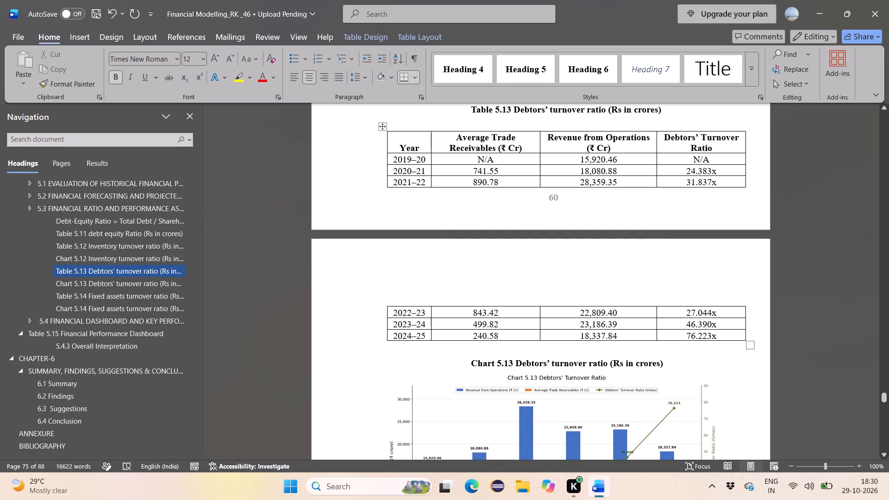
{"action": "left_click", "coordinate": [401, 183]}
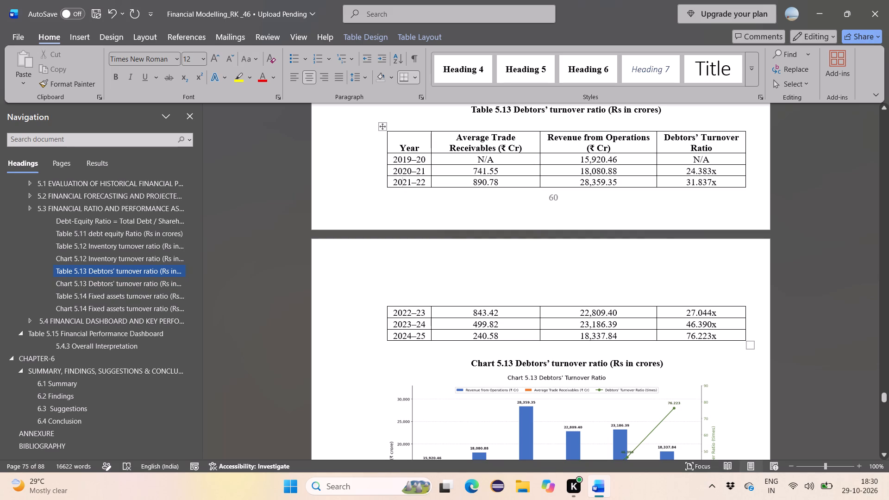
{"action": "left_click", "coordinate": [402, 161]}
{"action": "scroll", "coordinate": [402, 161], "scroll_direction": "up", "scroll_amount": 2}
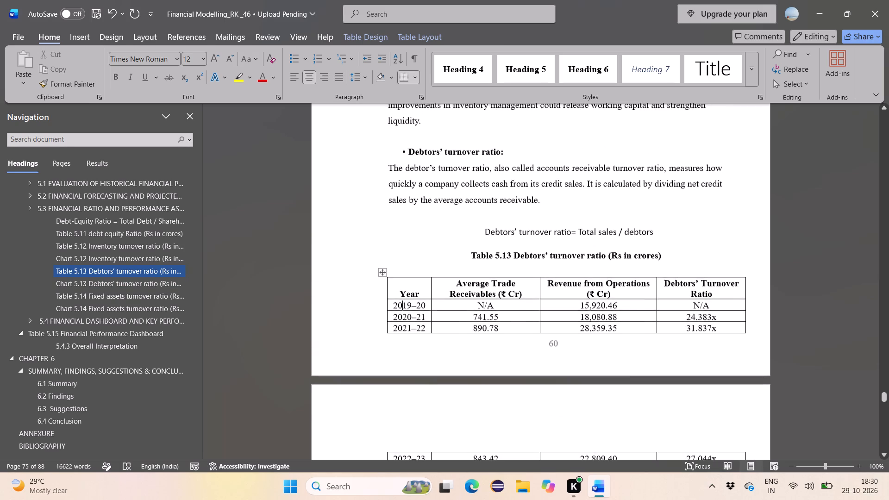
{"action": "scroll", "coordinate": [402, 161], "scroll_direction": "up", "scroll_amount": 5}
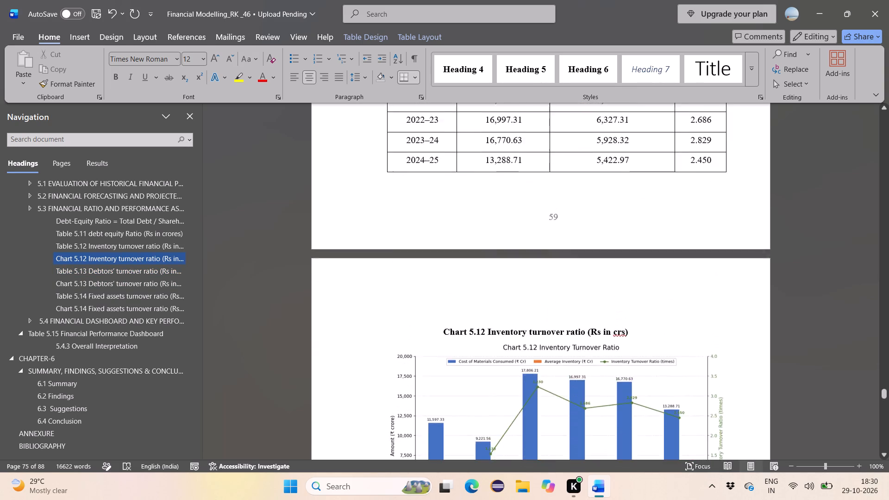
{"action": "scroll", "coordinate": [402, 161], "scroll_direction": "up", "scroll_amount": 5}
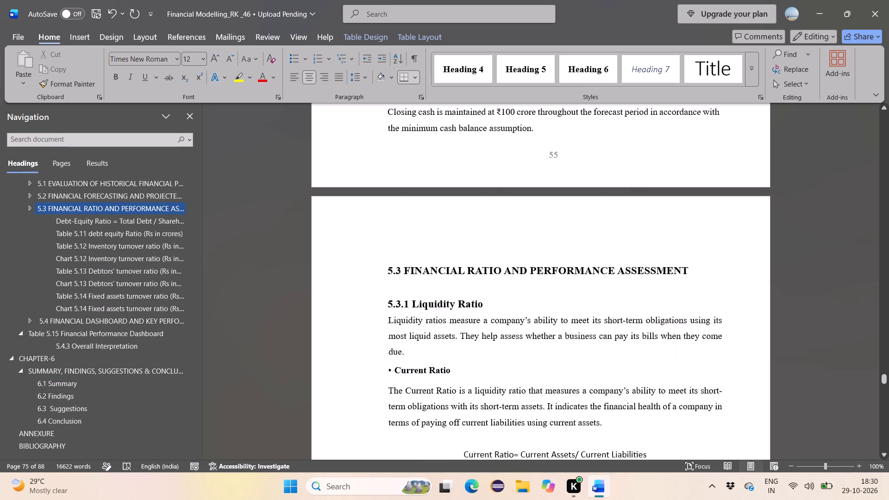
Review the tables, headings and body text of section 5.2, from the projected Cash Flow Statement back to section 5.1.5.
{"action": "scroll", "coordinate": [402, 161], "scroll_direction": "up", "scroll_amount": 4}
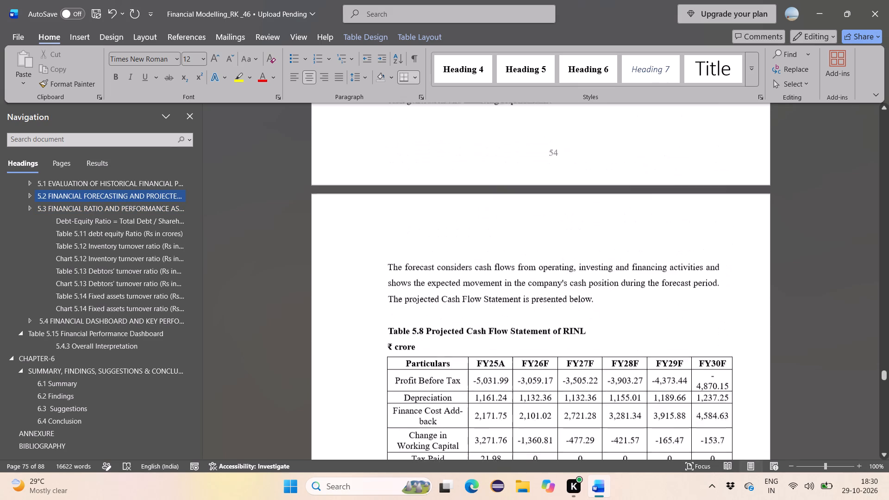
{"action": "scroll", "coordinate": [402, 161], "scroll_direction": "up", "scroll_amount": 2}
{"action": "scroll", "coordinate": [402, 161], "scroll_direction": "down", "scroll_amount": 1}
{"action": "scroll", "coordinate": [402, 161], "scroll_direction": "up", "scroll_amount": 1}
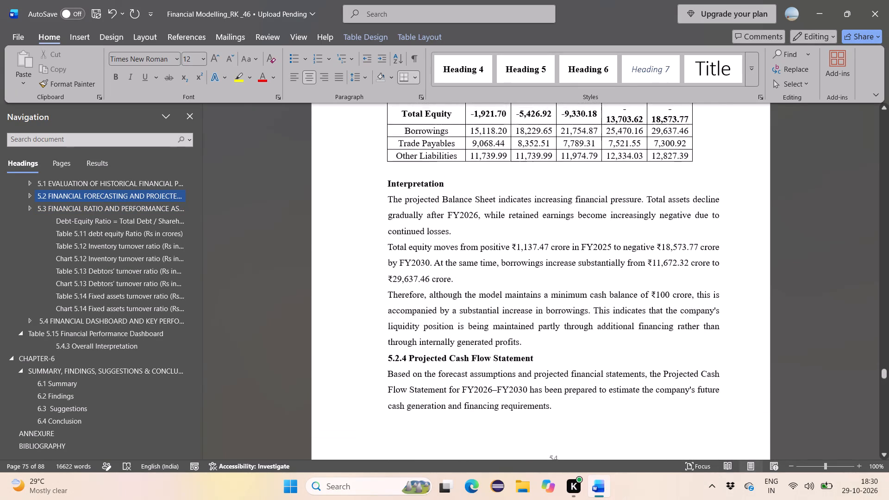
{"action": "scroll", "coordinate": [402, 161], "scroll_direction": "up", "scroll_amount": 4}
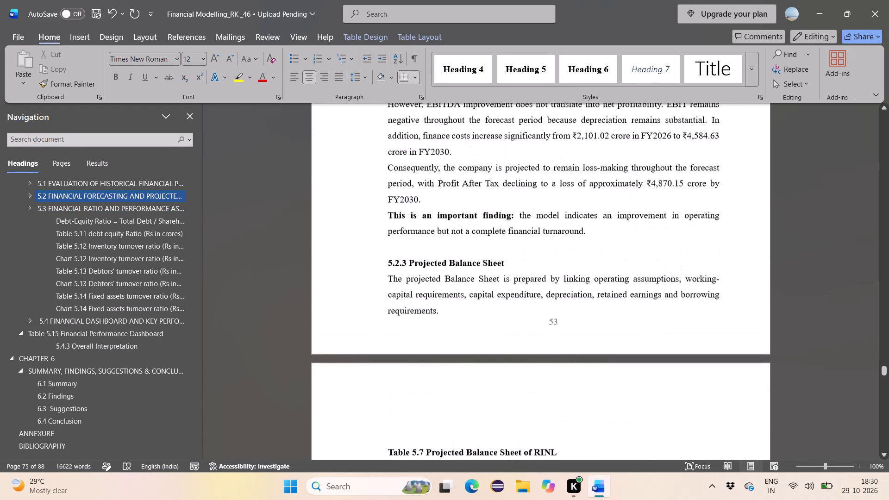
{"action": "scroll", "coordinate": [402, 161], "scroll_direction": "up", "scroll_amount": 3}
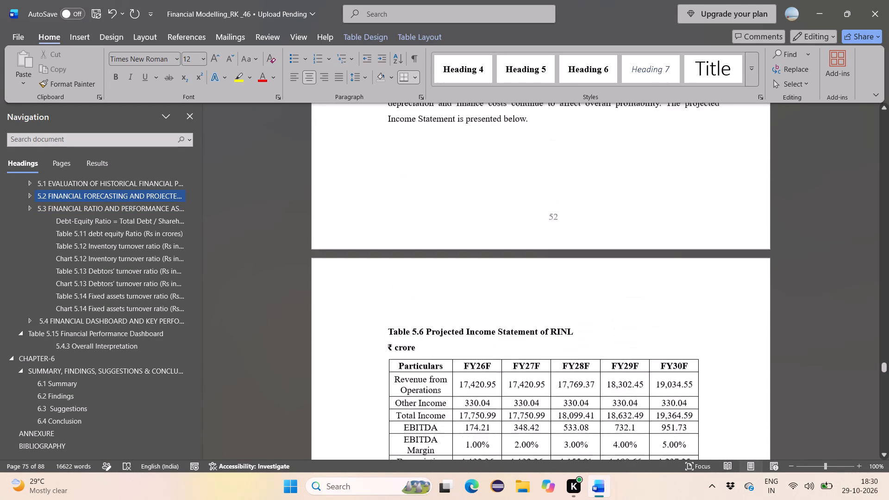
{"action": "scroll", "coordinate": [402, 161], "scroll_direction": "up", "scroll_amount": 2}
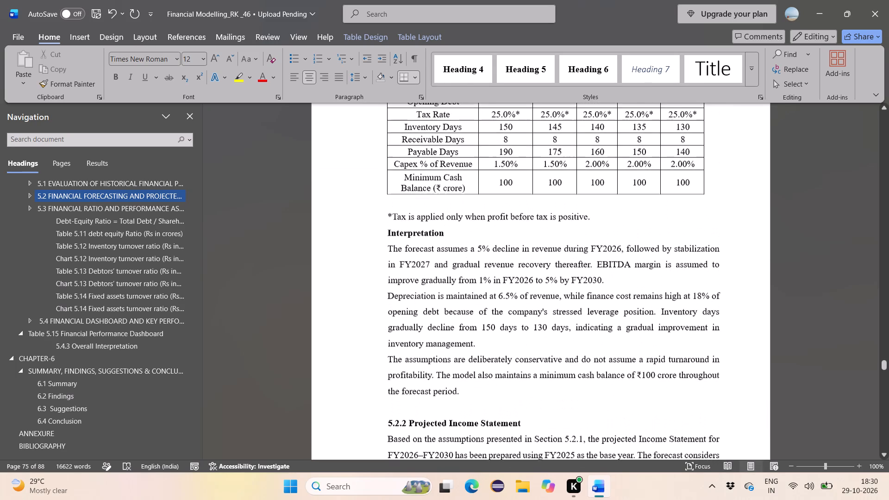
{"action": "scroll", "coordinate": [402, 161], "scroll_direction": "up", "scroll_amount": 1}
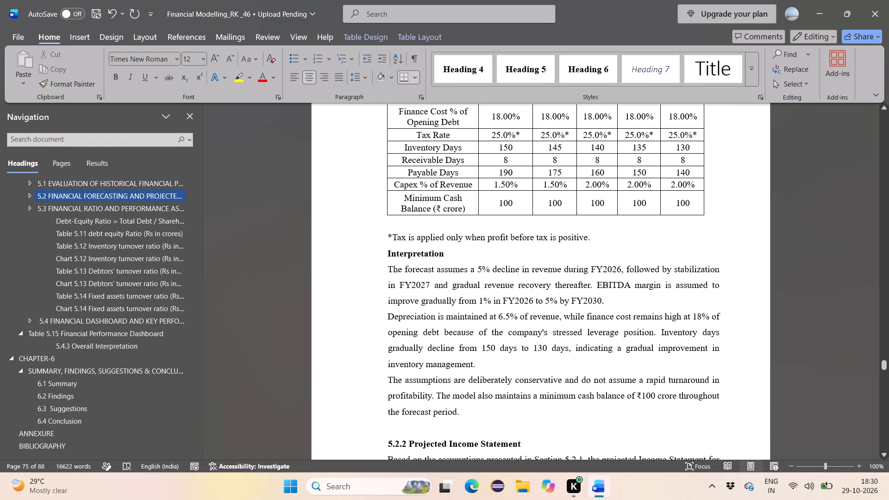
{"action": "scroll", "coordinate": [454, 262], "scroll_direction": "up", "scroll_amount": 2}
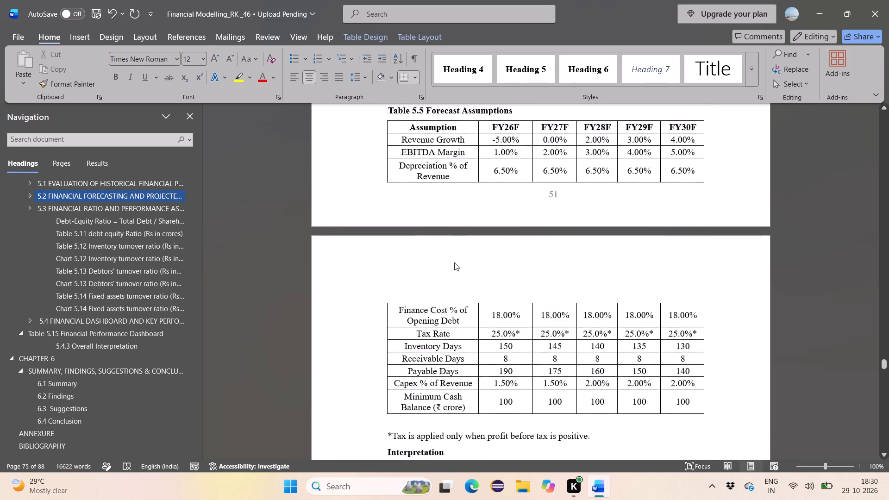
{"action": "scroll", "coordinate": [454, 262], "scroll_direction": "up", "scroll_amount": 1}
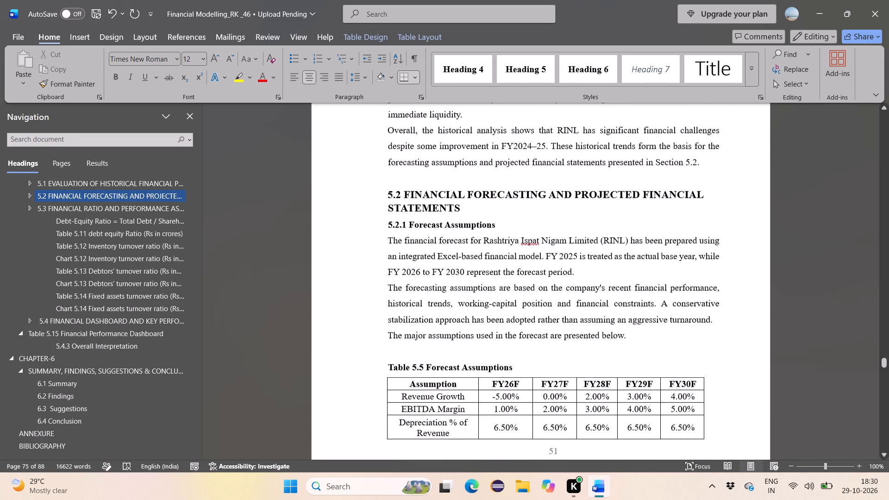
{"action": "scroll", "coordinate": [454, 262], "scroll_direction": "up", "scroll_amount": 1}
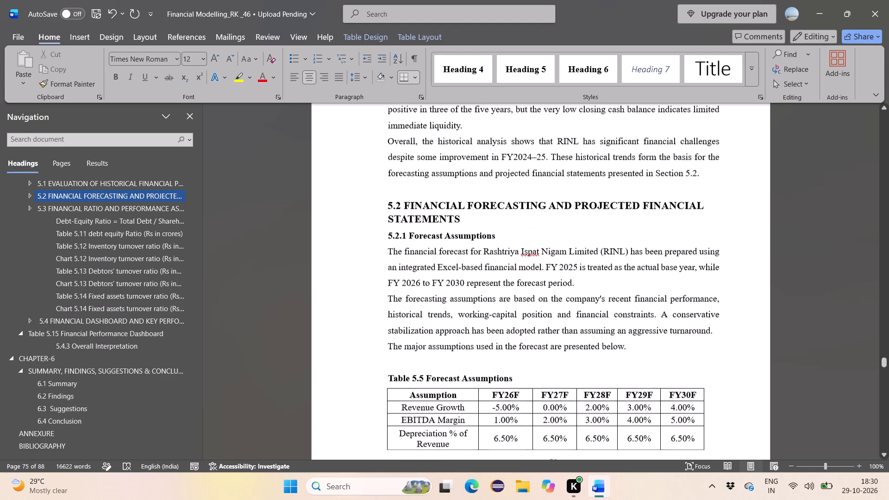
{"action": "scroll", "coordinate": [454, 262], "scroll_direction": "up", "scroll_amount": 1}
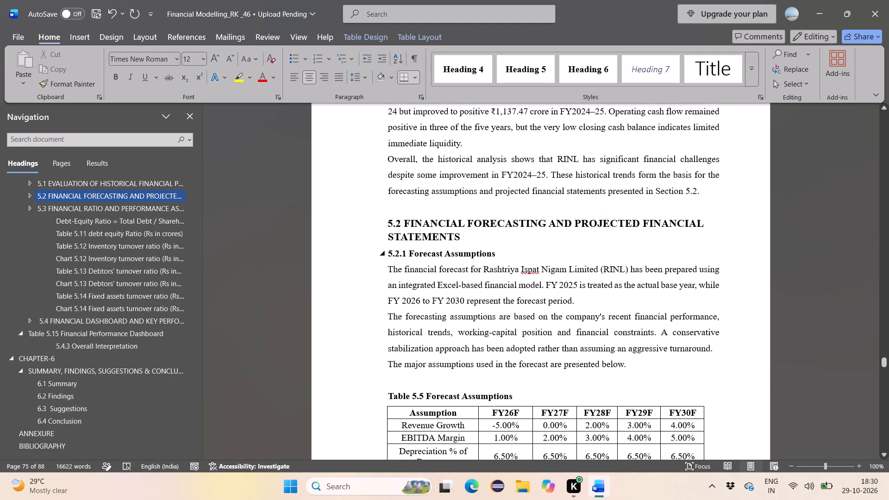
{"action": "scroll", "coordinate": [454, 262], "scroll_direction": "up", "scroll_amount": 1}
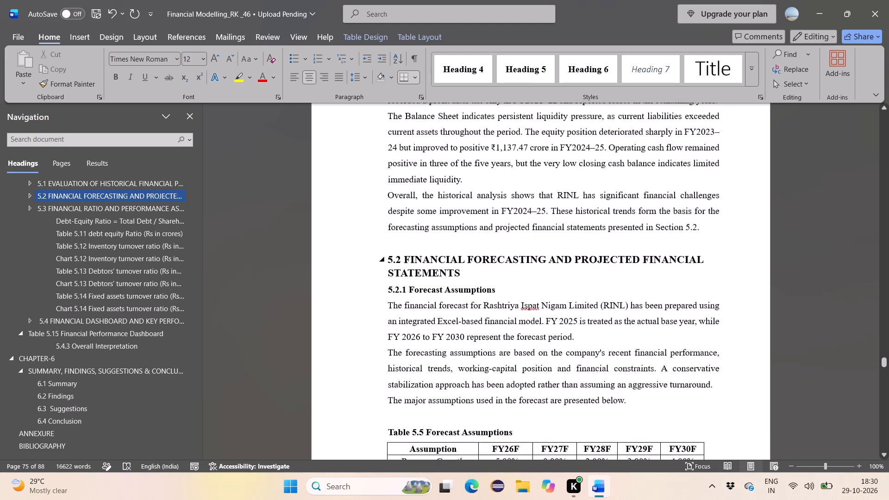
{"action": "scroll", "coordinate": [454, 262], "scroll_direction": "up", "scroll_amount": 2}
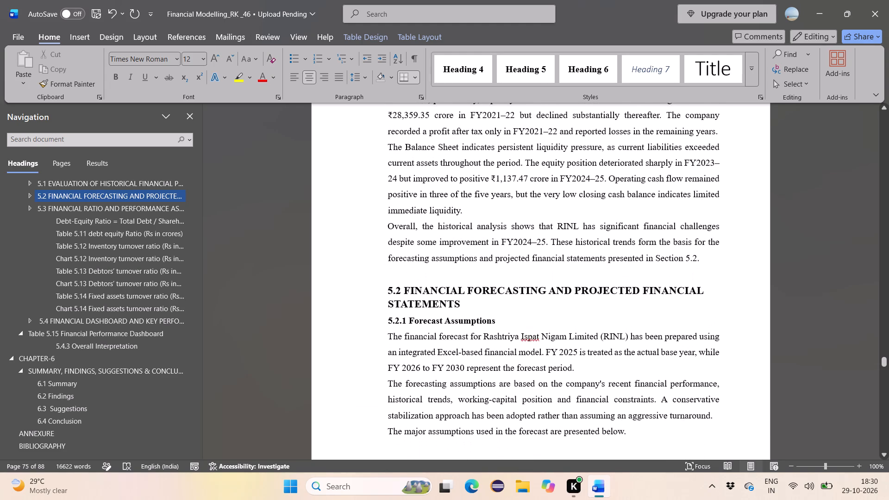
{"action": "scroll", "coordinate": [454, 262], "scroll_direction": "up", "scroll_amount": 1}
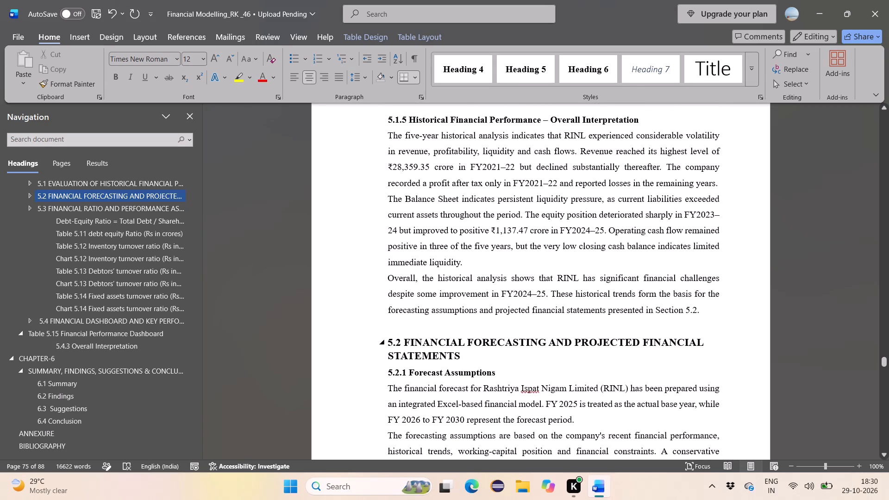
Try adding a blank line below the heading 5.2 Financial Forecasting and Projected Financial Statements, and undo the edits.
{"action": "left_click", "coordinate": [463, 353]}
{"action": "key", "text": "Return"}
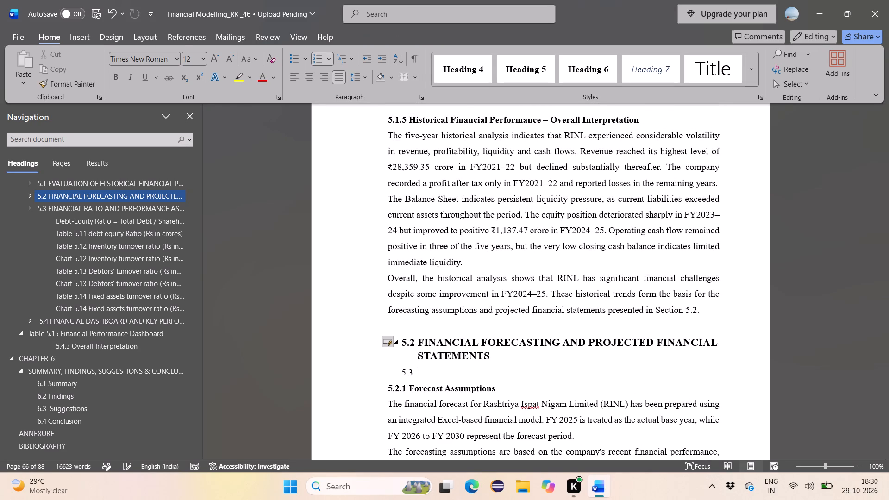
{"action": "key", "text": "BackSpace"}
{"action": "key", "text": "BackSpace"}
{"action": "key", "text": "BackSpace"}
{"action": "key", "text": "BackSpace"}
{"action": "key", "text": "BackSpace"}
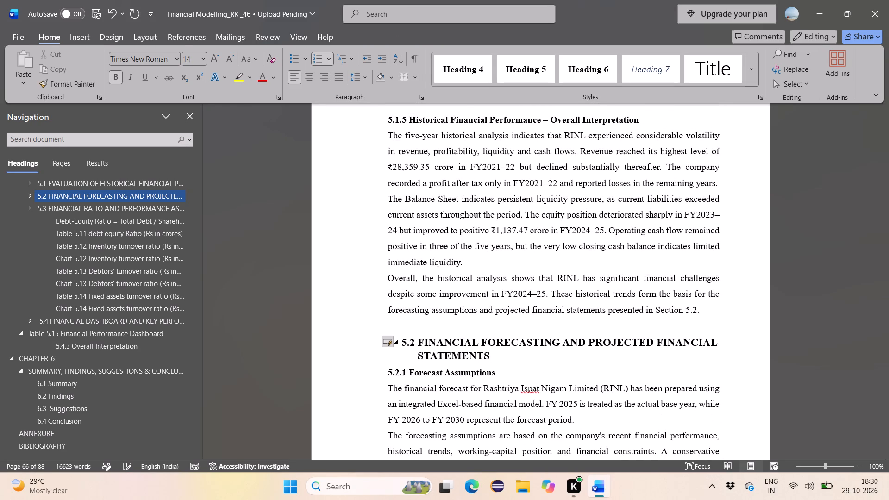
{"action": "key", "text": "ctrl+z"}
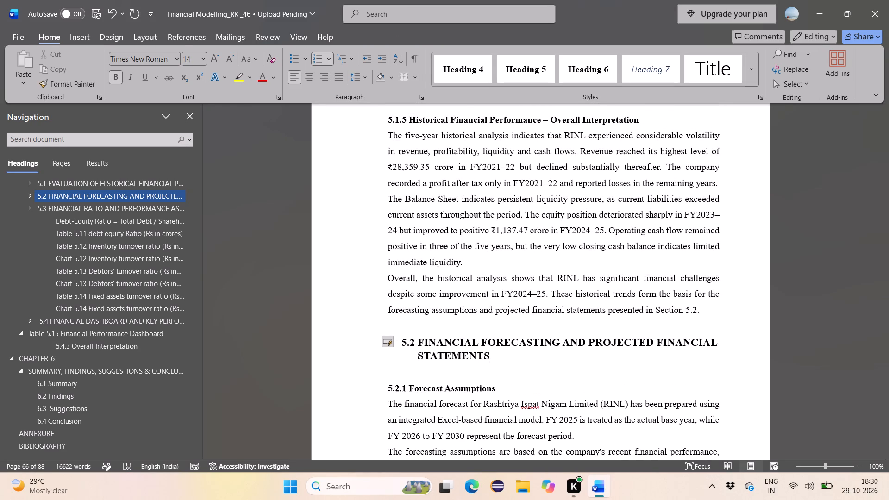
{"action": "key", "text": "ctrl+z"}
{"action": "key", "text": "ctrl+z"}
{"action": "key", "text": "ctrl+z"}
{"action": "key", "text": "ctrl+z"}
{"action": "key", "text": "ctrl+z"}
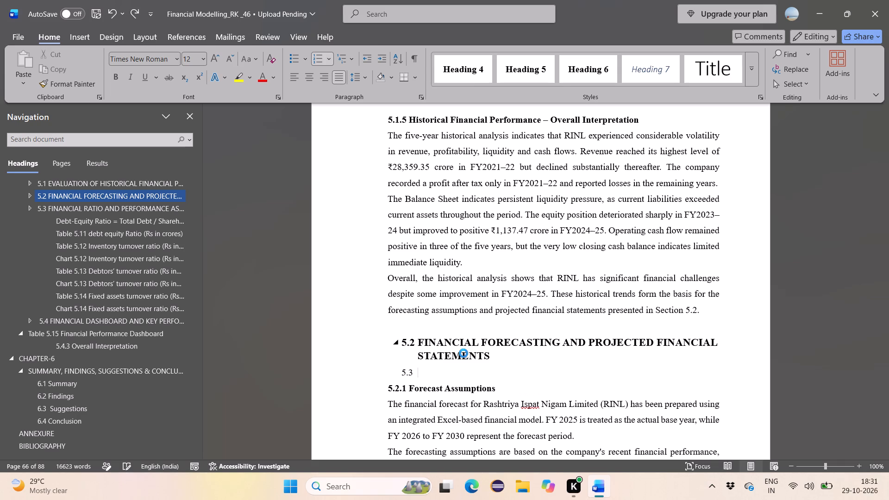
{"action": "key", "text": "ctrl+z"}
Review the section 5.1 pages back to the Chapter 5 title page and inspect the subheadings listed under section 5.3.
{"action": "scroll", "coordinate": [463, 353], "scroll_direction": "up", "scroll_amount": 1}
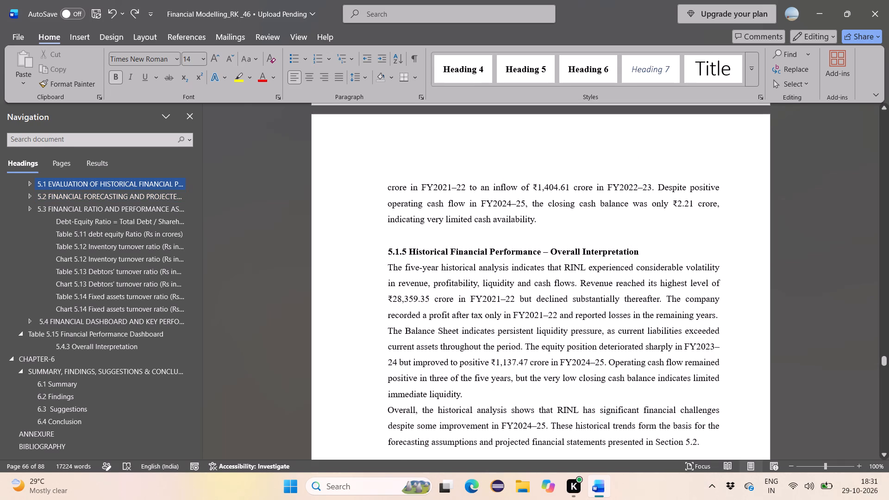
{"action": "scroll", "coordinate": [463, 353], "scroll_direction": "up", "scroll_amount": 3}
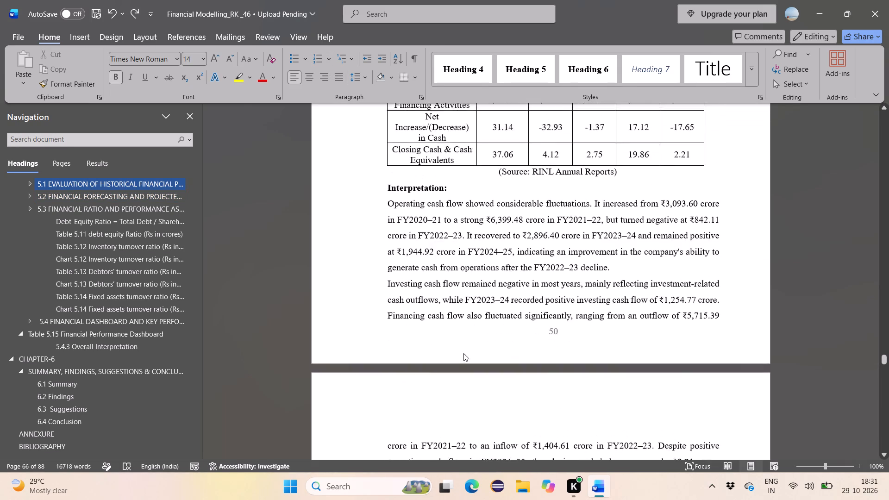
{"action": "scroll", "coordinate": [463, 353], "scroll_direction": "up", "scroll_amount": 4}
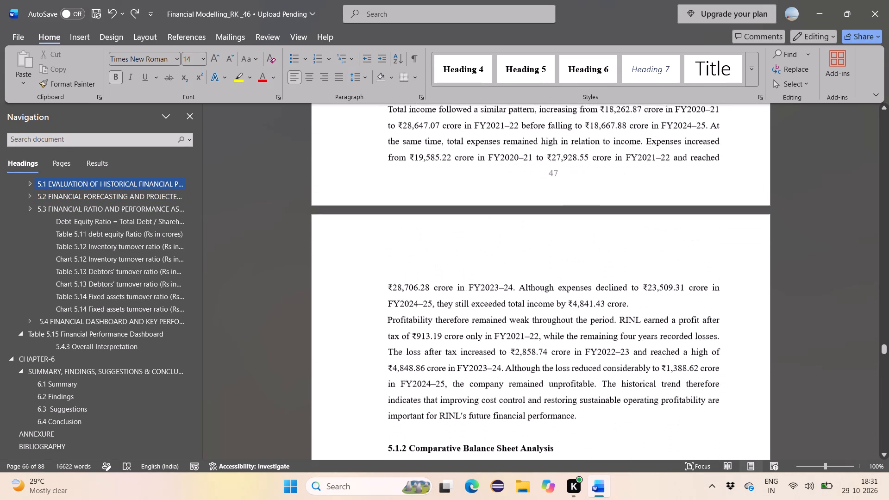
{"action": "scroll", "coordinate": [463, 353], "scroll_direction": "up", "scroll_amount": 4}
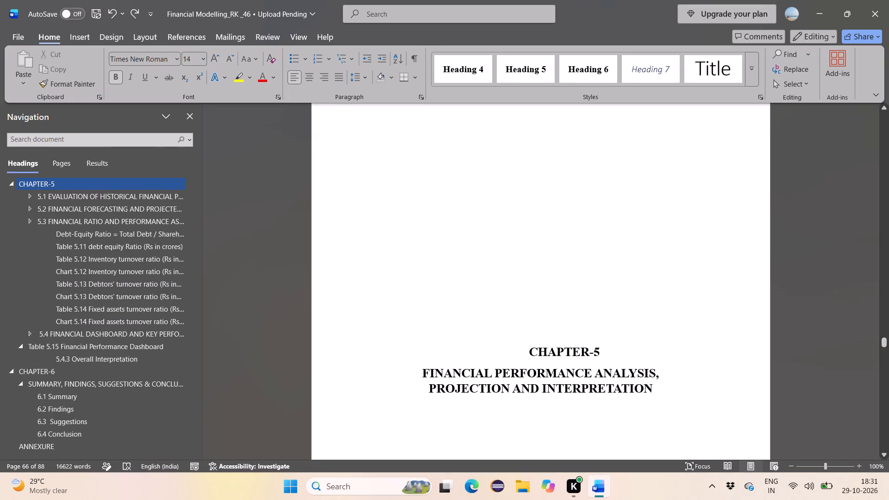
{"action": "scroll", "coordinate": [463, 353], "scroll_direction": "up", "scroll_amount": 3}
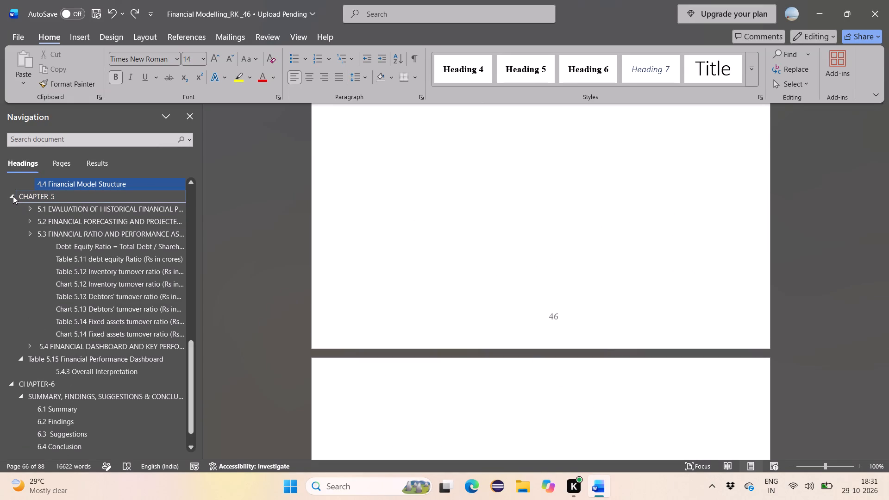
{"action": "left_click", "coordinate": [30, 233]}
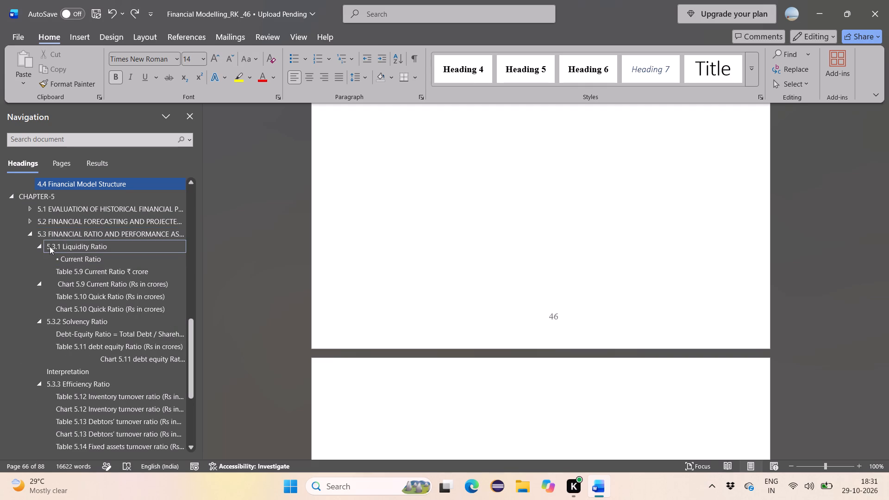
{"action": "left_click", "coordinate": [31, 233]}
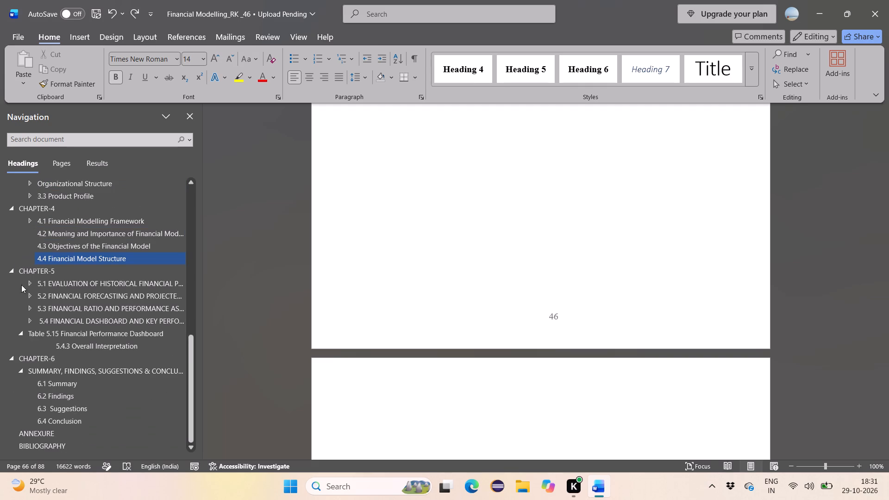
Examine the Contents table and the List of Tables, including the page numbers they give for the chapters and tables.
{"action": "scroll", "coordinate": [70, 299], "scroll_direction": "up", "scroll_amount": 4}
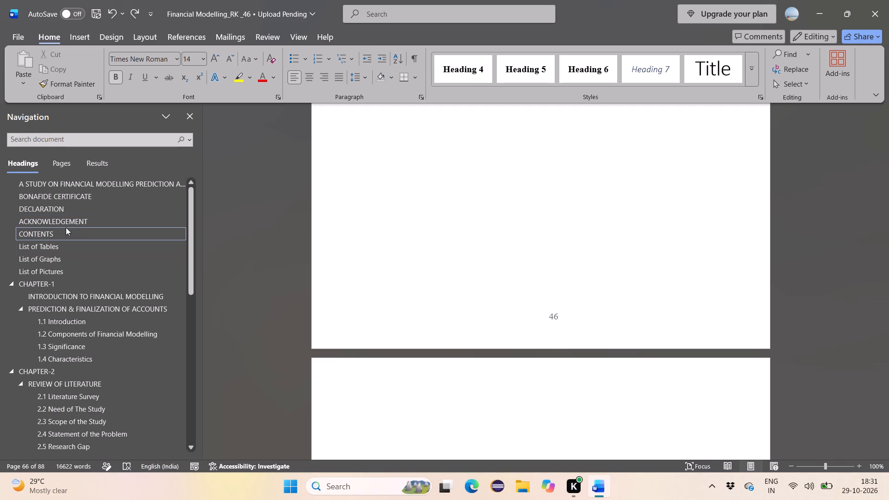
{"action": "left_click", "coordinate": [66, 227]}
{"action": "scroll", "coordinate": [407, 323], "scroll_direction": "down", "scroll_amount": 1}
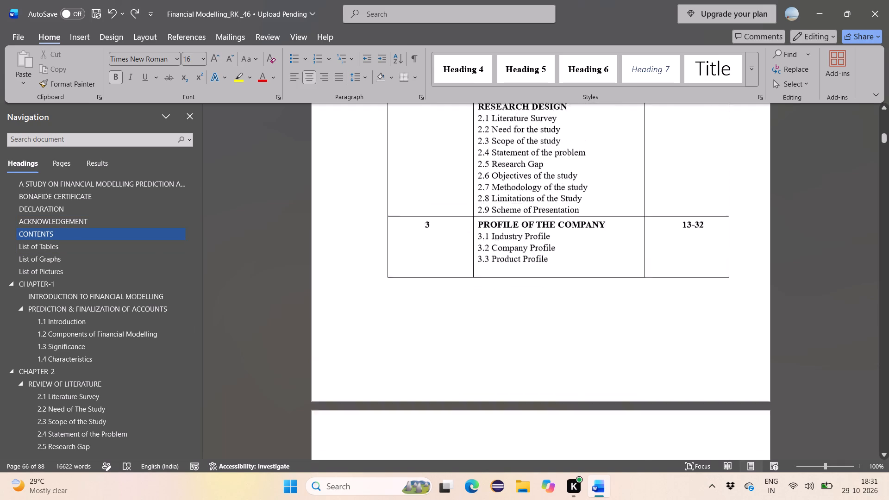
{"action": "scroll", "coordinate": [407, 323], "scroll_direction": "down", "scroll_amount": 3}
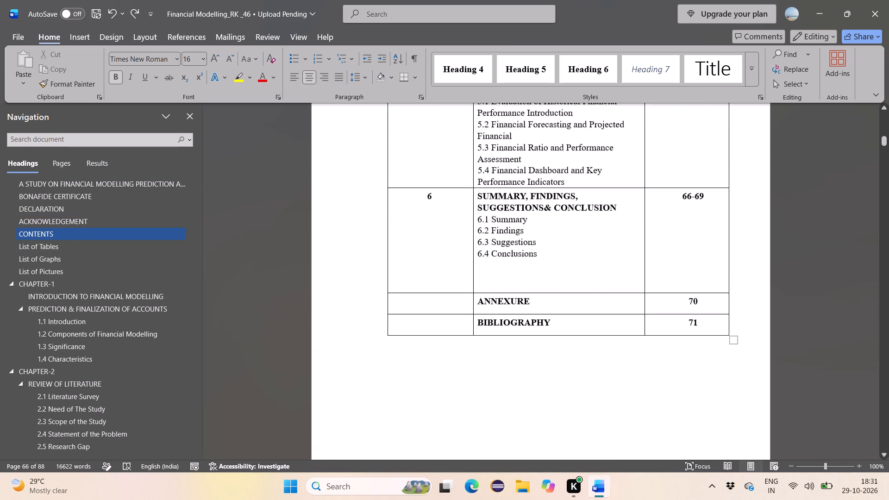
{"action": "scroll", "coordinate": [407, 323], "scroll_direction": "down", "scroll_amount": 1}
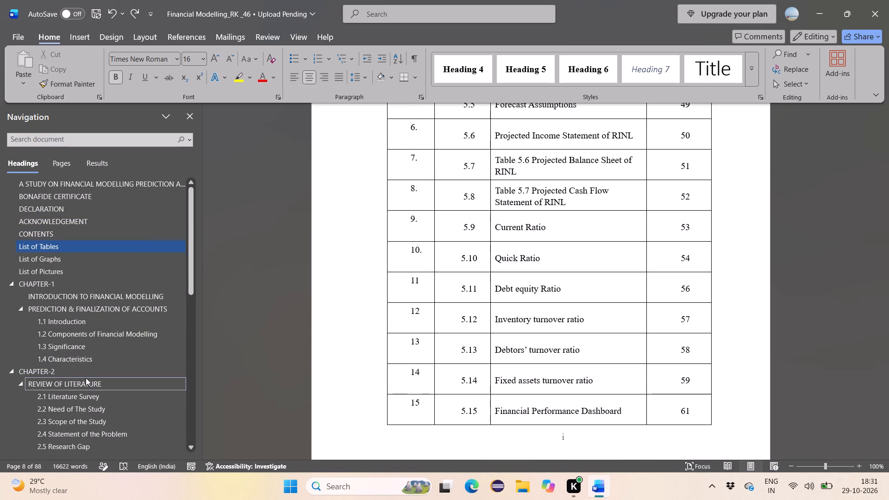
{"action": "scroll", "coordinate": [86, 378], "scroll_direction": "down", "scroll_amount": 2}
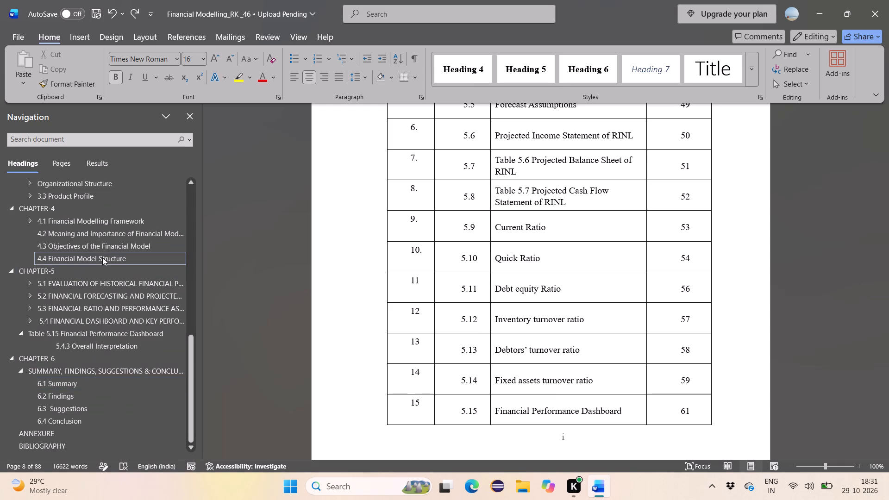
Examine the Chapter 5 title page and the layout of Table 5.1 Comparative Income Statement of RINL in section 5.1.
{"action": "left_click", "coordinate": [72, 272]}
{"action": "scroll", "coordinate": [438, 309], "scroll_direction": "up", "scroll_amount": 1}
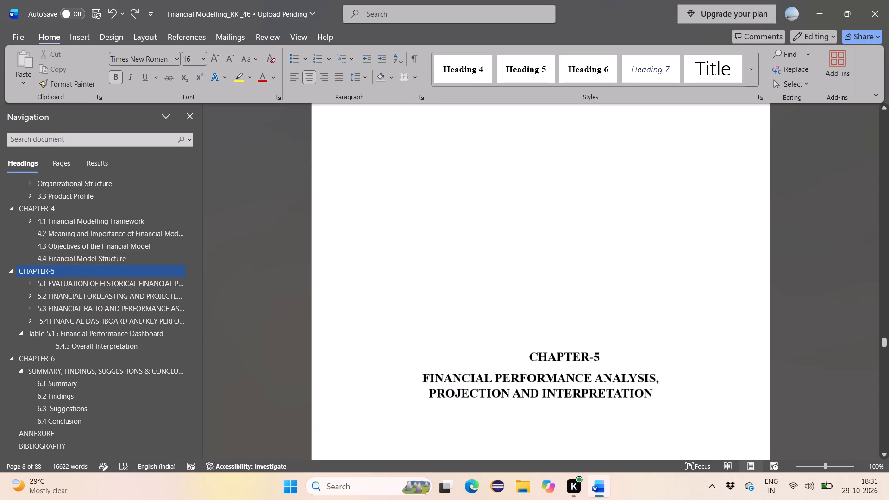
{"action": "scroll", "coordinate": [438, 309], "scroll_direction": "down", "scroll_amount": 1}
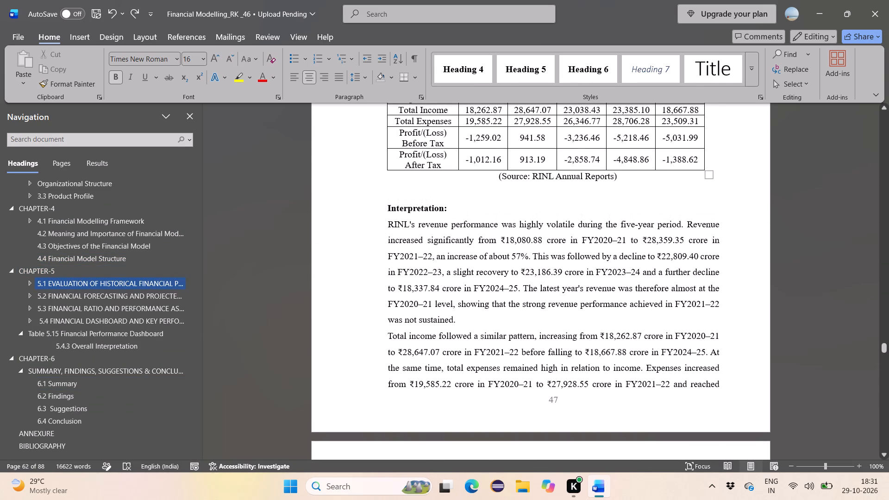
{"action": "scroll", "coordinate": [438, 309], "scroll_direction": "up", "scroll_amount": 1}
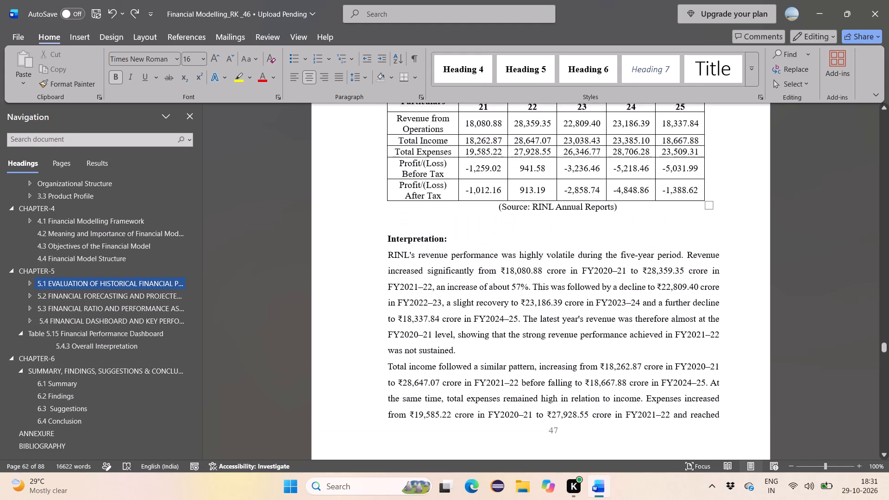
{"action": "scroll", "coordinate": [438, 309], "scroll_direction": "up", "scroll_amount": 1}
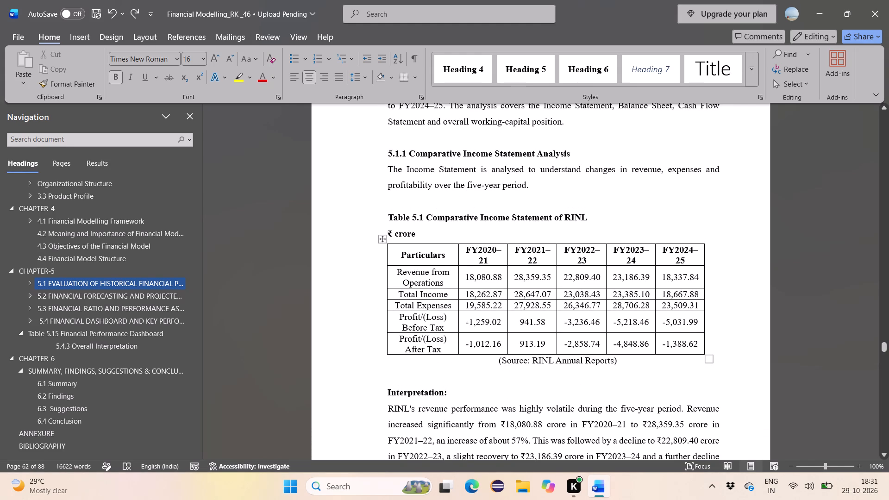
{"action": "left_click", "coordinate": [462, 306]}
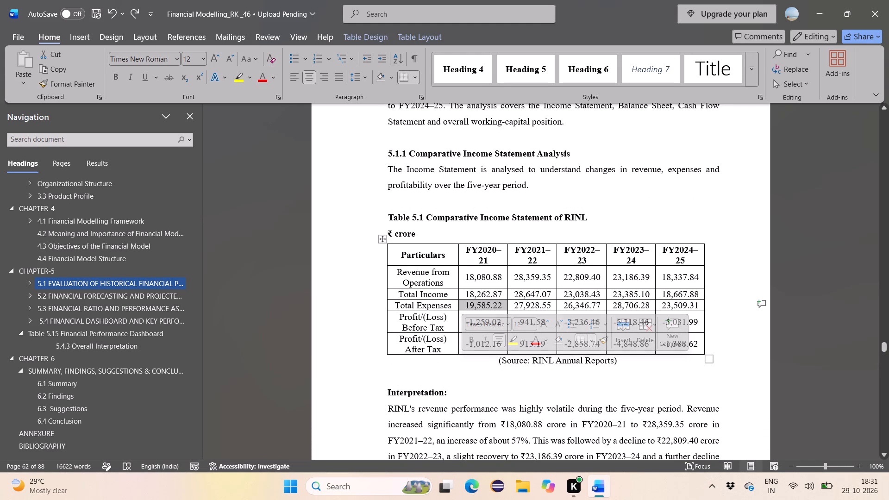
{"action": "left_click", "coordinate": [441, 280]}
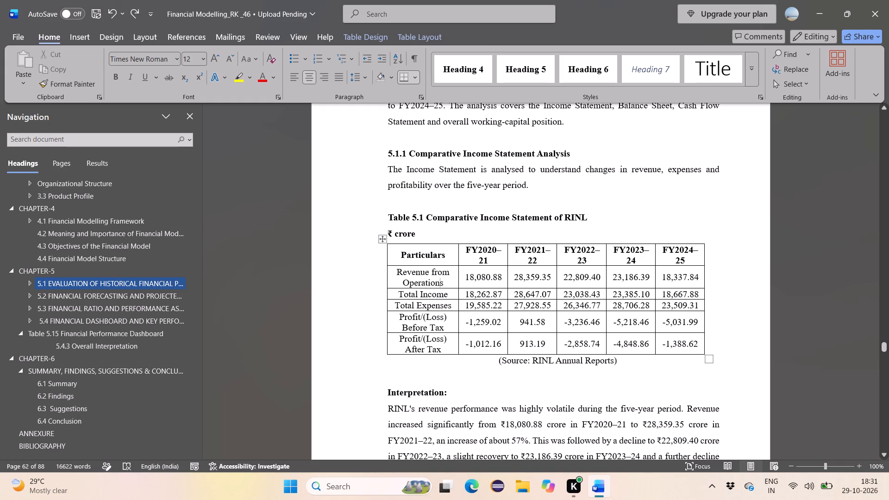
{"action": "left_click", "coordinate": [363, 275]}
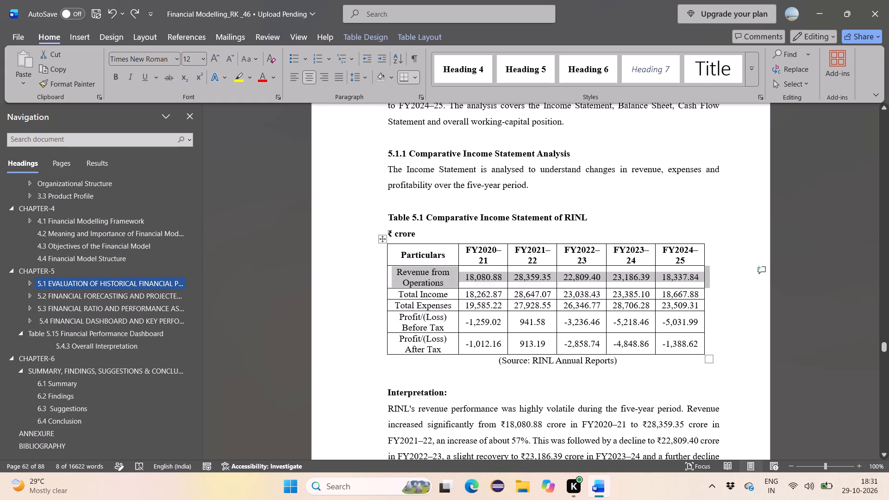
{"action": "left_click", "coordinate": [598, 197]}
Check the page numbering from Chapter 4's references page through the Chapter 5 title page to the page with Table 5.1.
{"action": "scroll", "coordinate": [598, 197], "scroll_direction": "up", "scroll_amount": 4}
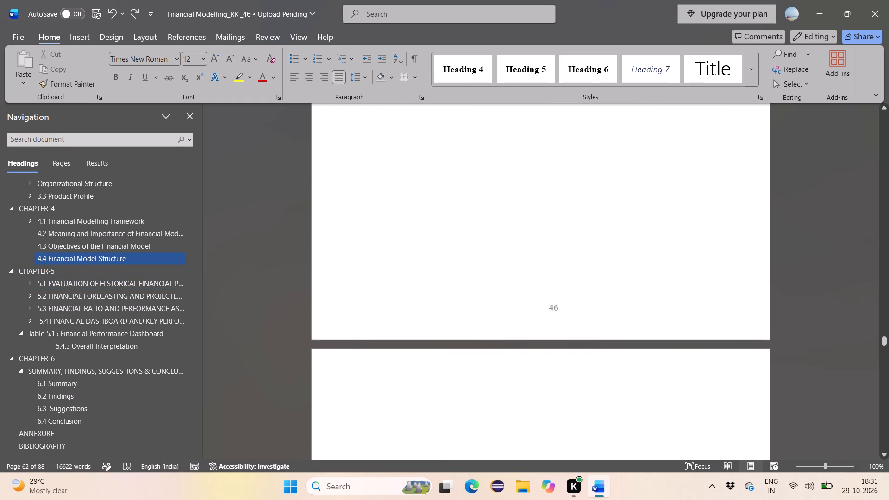
{"action": "scroll", "coordinate": [598, 197], "scroll_direction": "up", "scroll_amount": 2}
{"action": "scroll", "coordinate": [598, 197], "scroll_direction": "down", "scroll_amount": 1}
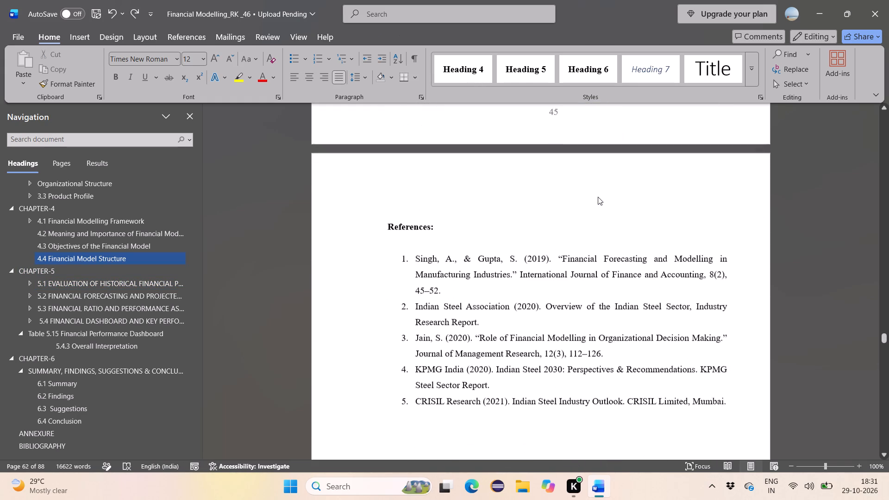
{"action": "scroll", "coordinate": [598, 197], "scroll_direction": "down", "scroll_amount": 4}
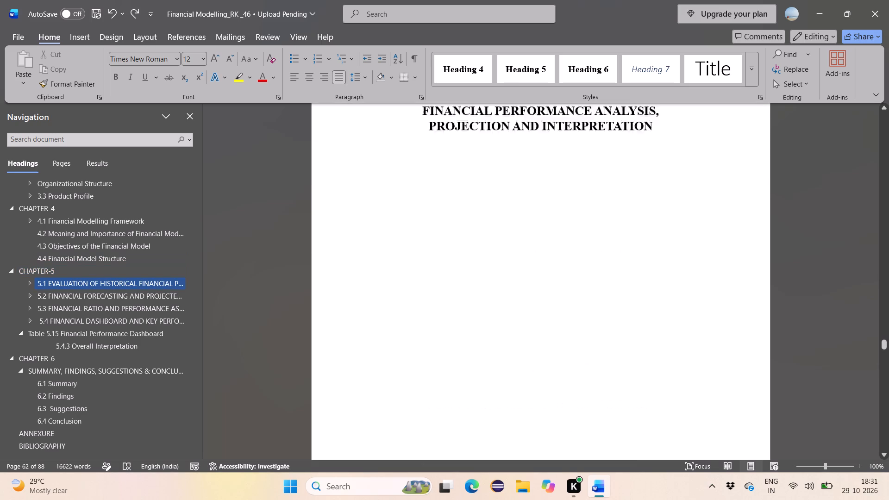
{"action": "scroll", "coordinate": [598, 197], "scroll_direction": "down", "scroll_amount": 3}
{"action": "scroll", "coordinate": [598, 197], "scroll_direction": "up", "scroll_amount": 1}
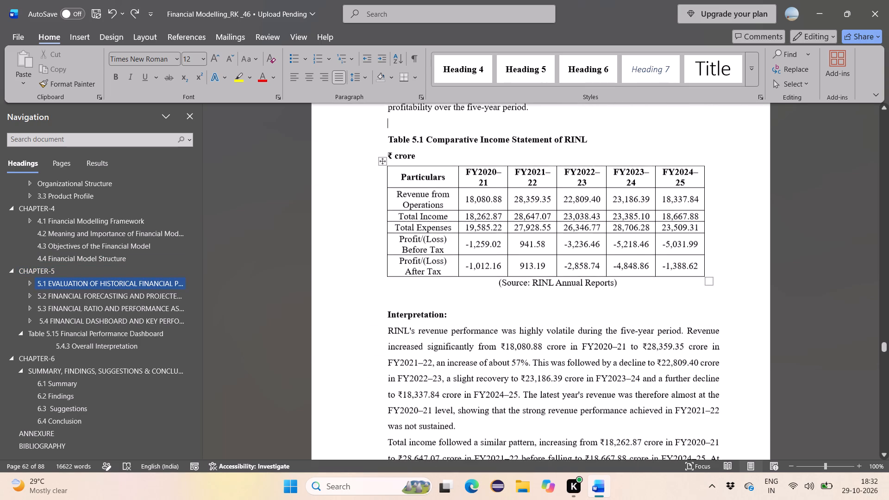
{"action": "left_click", "coordinate": [448, 219]}
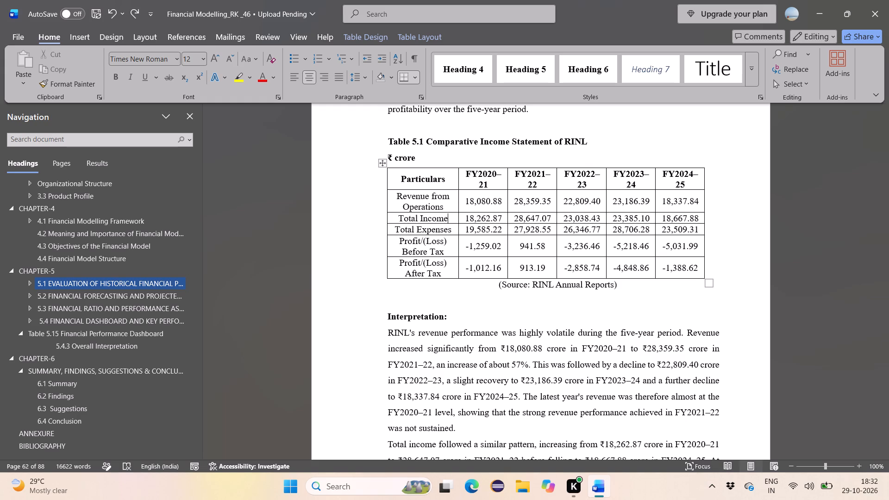
{"action": "scroll", "coordinate": [448, 219], "scroll_direction": "up", "scroll_amount": 1}
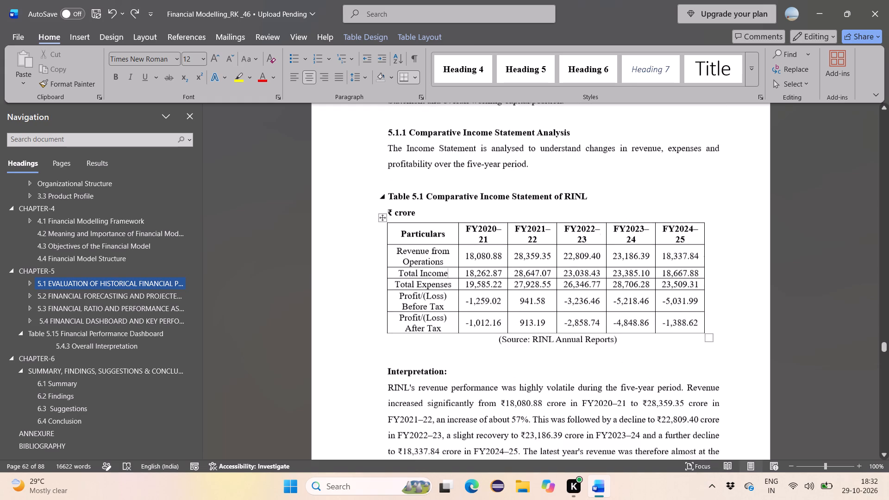
{"action": "scroll", "coordinate": [448, 219], "scroll_direction": "up", "scroll_amount": 2}
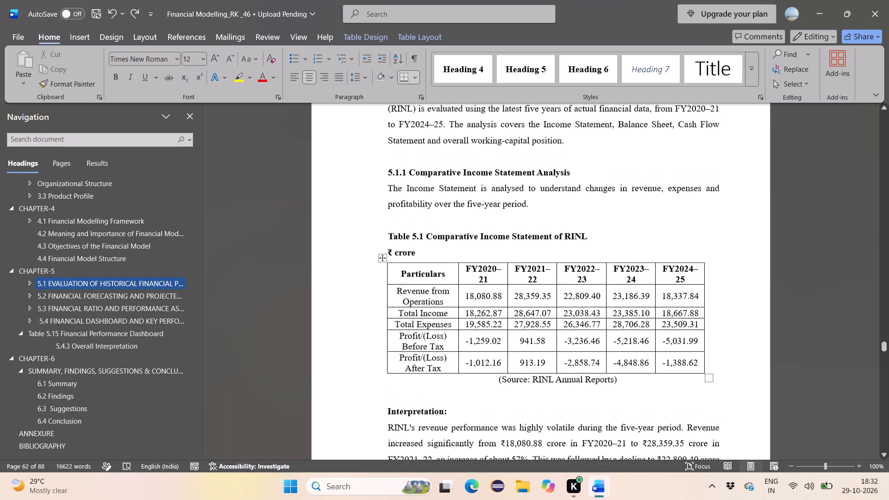
{"action": "scroll", "coordinate": [448, 219], "scroll_direction": "up", "scroll_amount": 1}
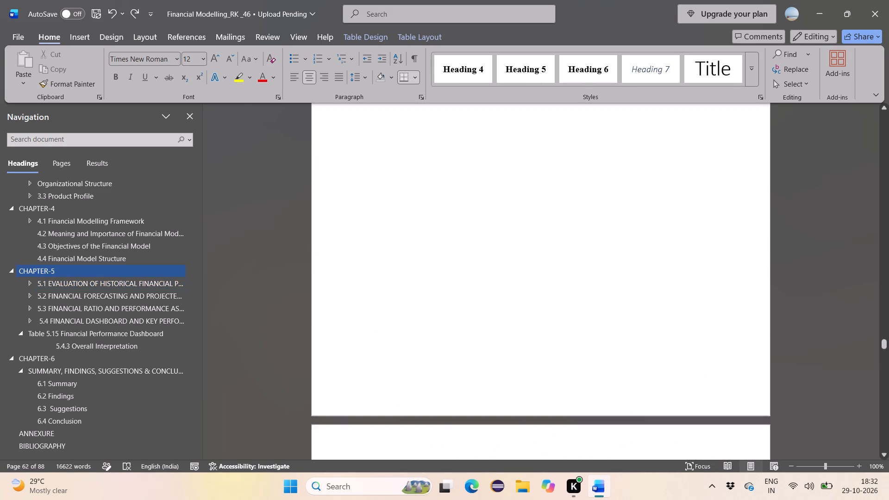
{"action": "scroll", "coordinate": [448, 219], "scroll_direction": "up", "scroll_amount": 4}
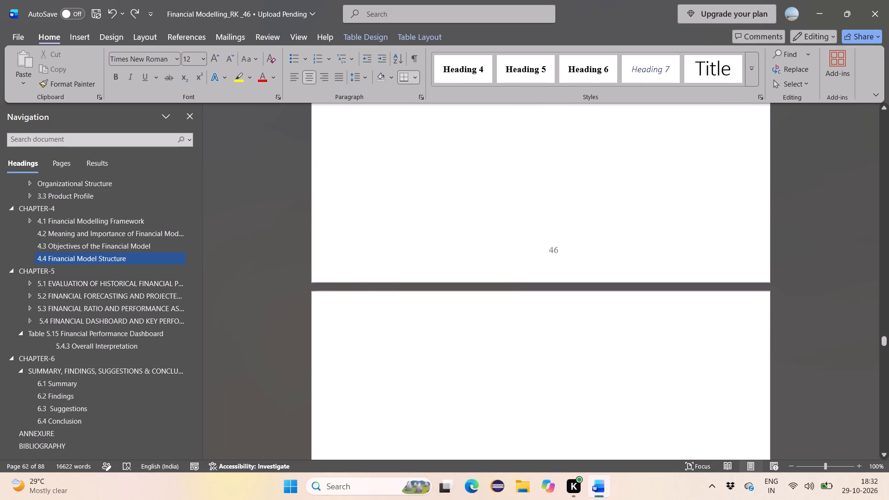
{"action": "scroll", "coordinate": [448, 219], "scroll_direction": "up", "scroll_amount": 1}
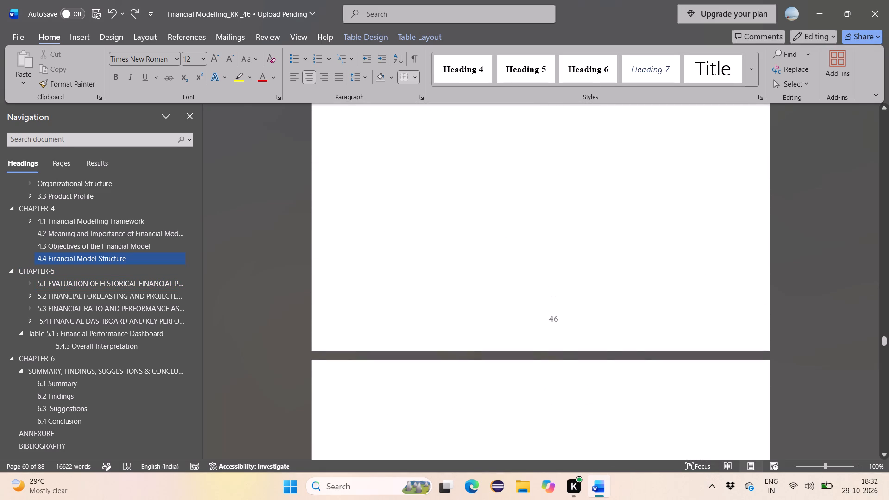
{"action": "scroll", "coordinate": [122, 176], "scroll_direction": "up", "scroll_amount": 3}
Collapse Chapters 1 to 4 in the document's heading outline.
{"action": "scroll", "coordinate": [109, 224], "scroll_direction": "up", "scroll_amount": 2}
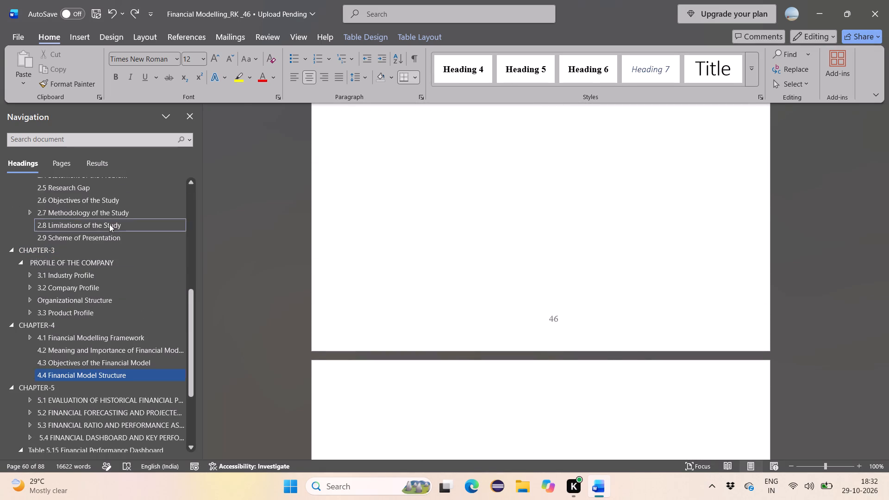
{"action": "scroll", "coordinate": [109, 224], "scroll_direction": "up", "scroll_amount": 1}
{"action": "left_click", "coordinate": [12, 287]}
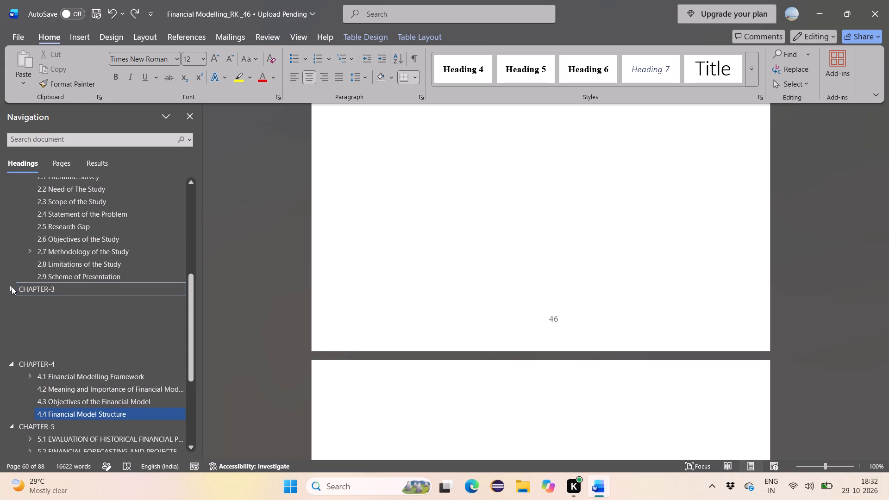
{"action": "left_click", "coordinate": [10, 300]}
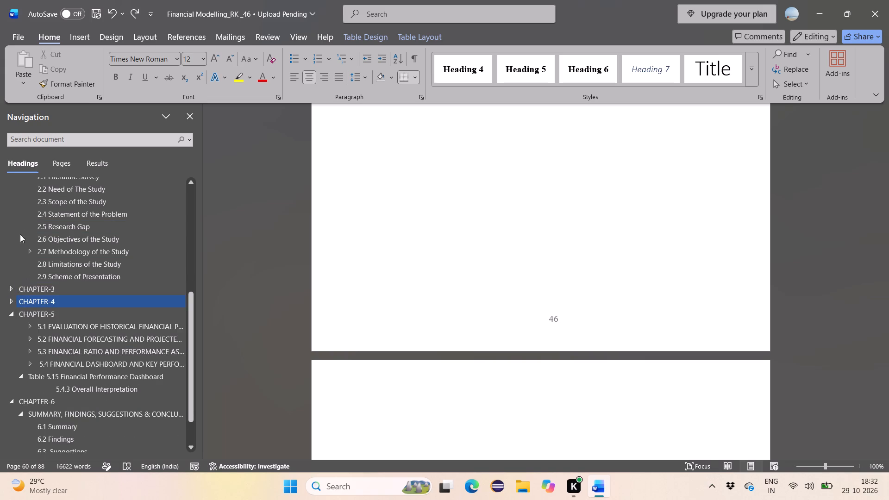
{"action": "scroll", "coordinate": [20, 220], "scroll_direction": "up", "scroll_amount": 1}
{"action": "left_click", "coordinate": [11, 281]}
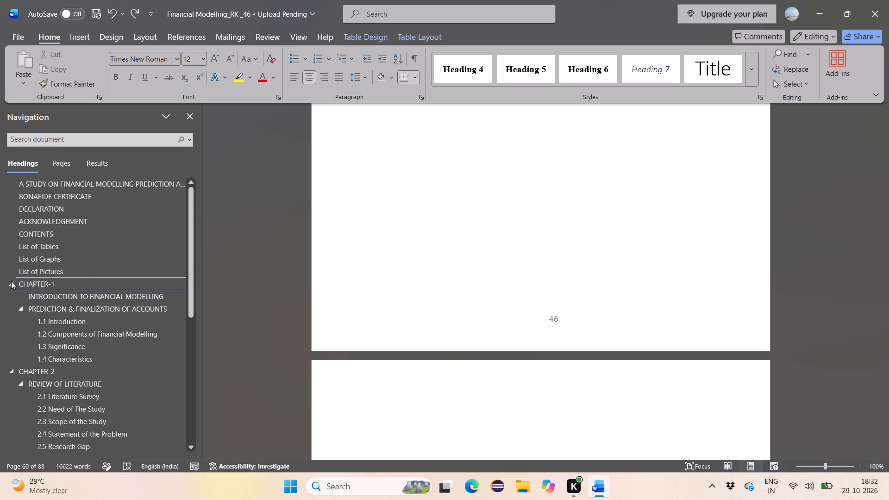
{"action": "left_click", "coordinate": [12, 299]}
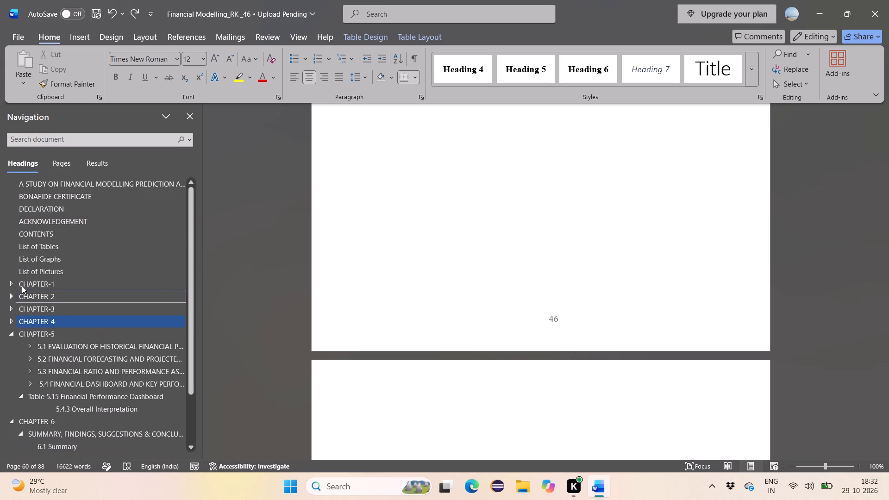
Look up the page of Table 5.1 in section 5.1 and set its page number in the List of Tables to 47.
{"action": "left_click", "coordinate": [55, 247]}
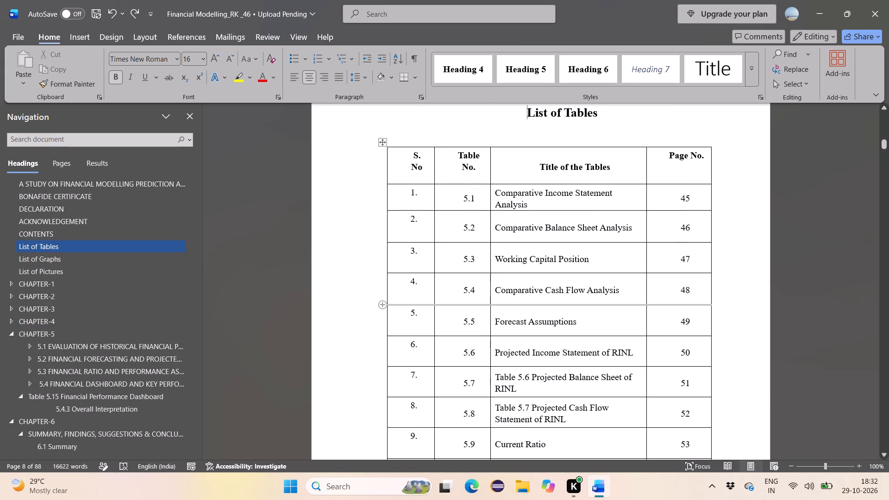
{"action": "left_click", "coordinate": [138, 343]}
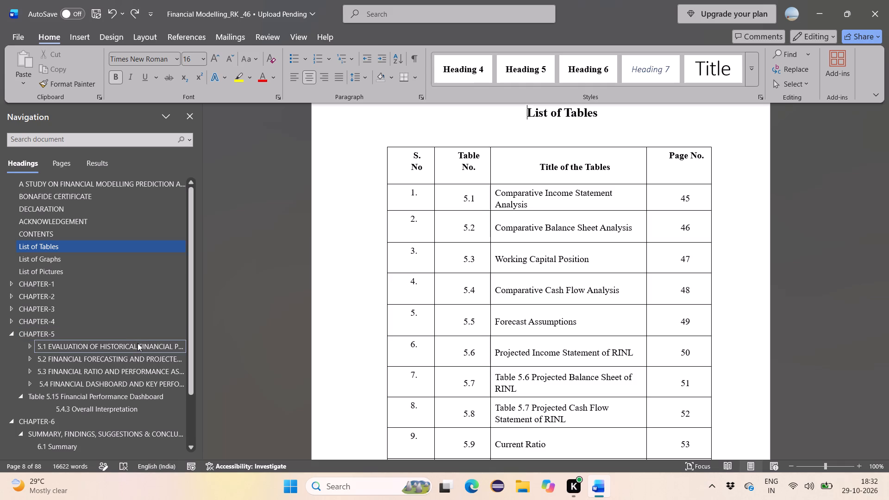
{"action": "scroll", "coordinate": [470, 310], "scroll_direction": "down", "scroll_amount": 1}
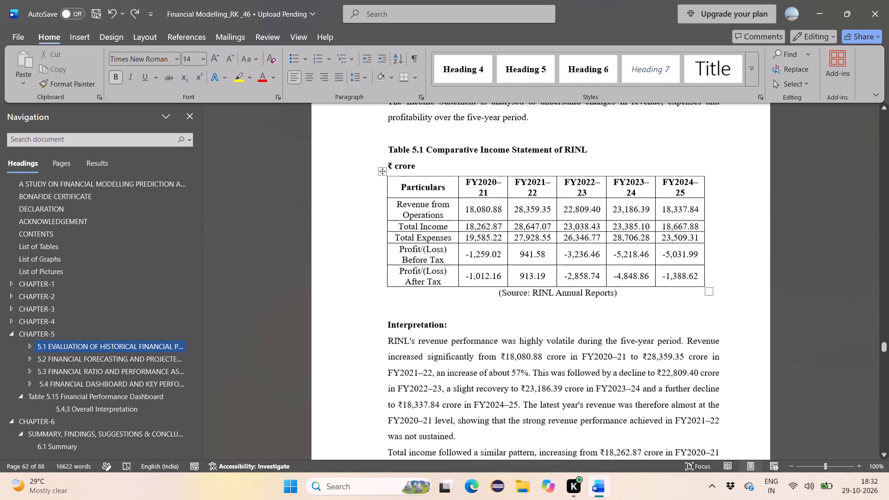
{"action": "scroll", "coordinate": [470, 310], "scroll_direction": "down", "scroll_amount": 2}
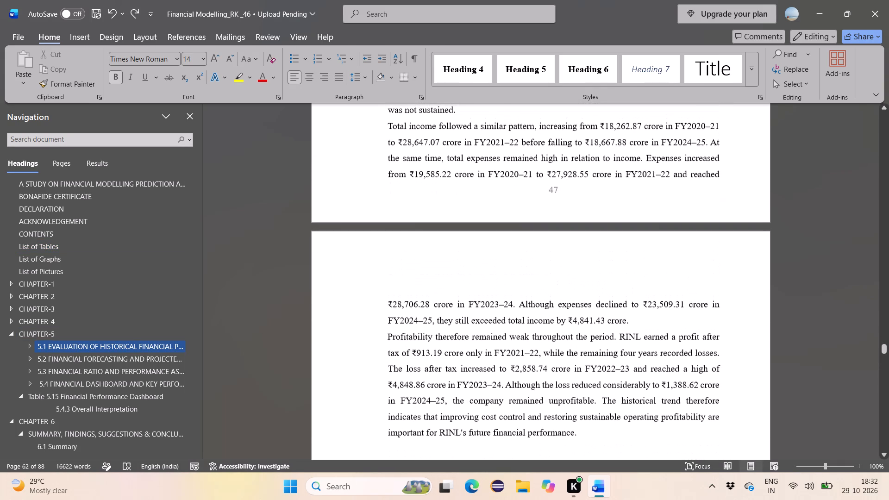
{"action": "left_click", "coordinate": [54, 229]}
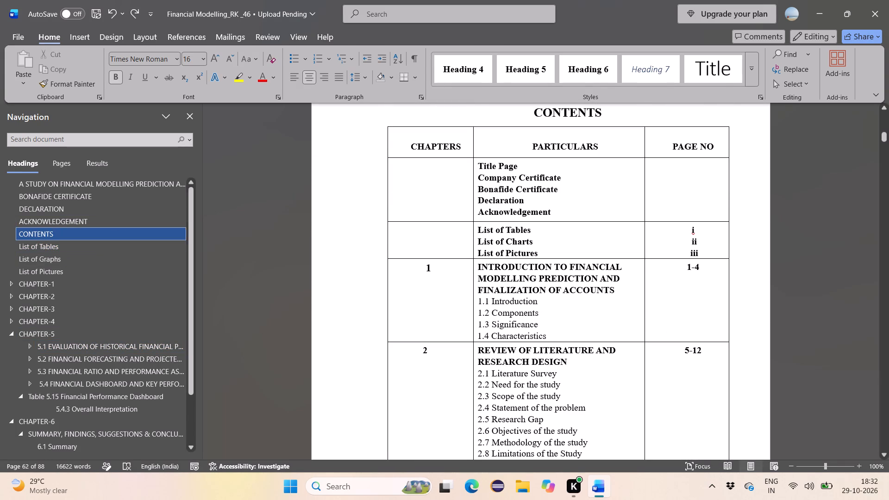
{"action": "left_click", "coordinate": [78, 250]}
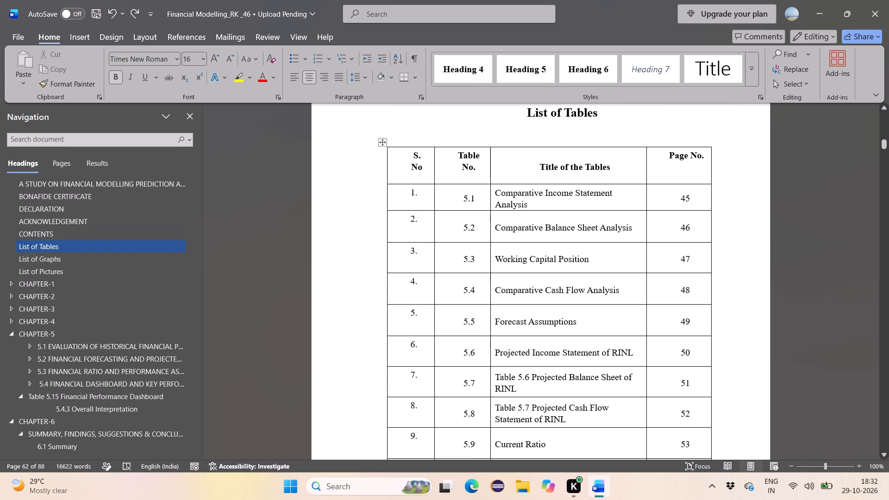
{"action": "left_click", "coordinate": [691, 194]}
{"action": "key", "text": "BackSpace"}
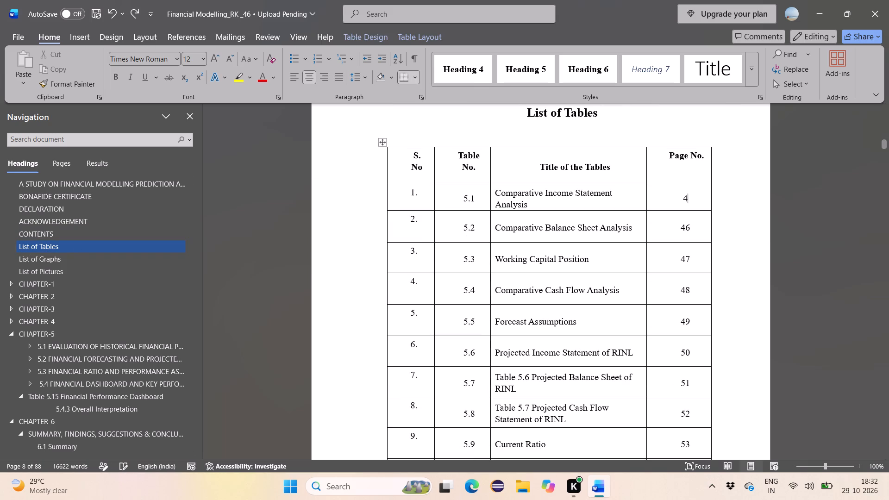
{"action": "key", "text": "7"}
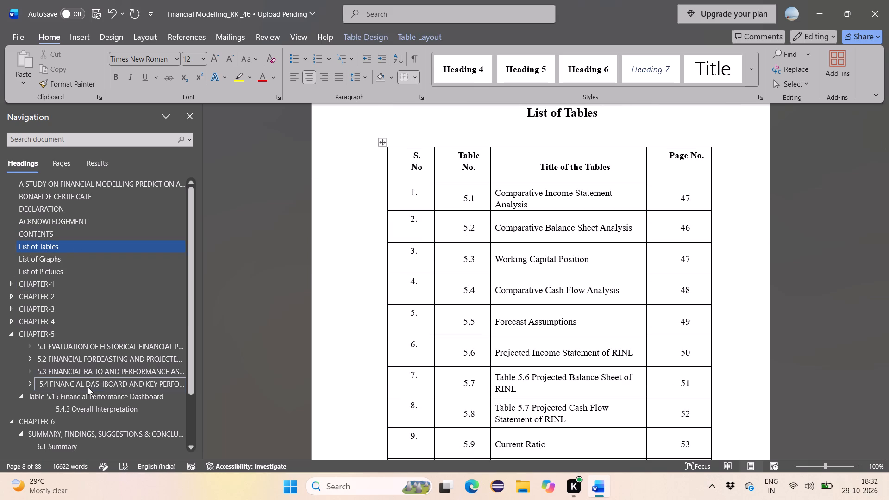
Look up the pages of Tables 5.2 and 5.3 and set their List of Tables page numbers to 48 and 49.
{"action": "left_click", "coordinate": [96, 344]}
{"action": "scroll", "coordinate": [512, 342], "scroll_direction": "down", "scroll_amount": 2}
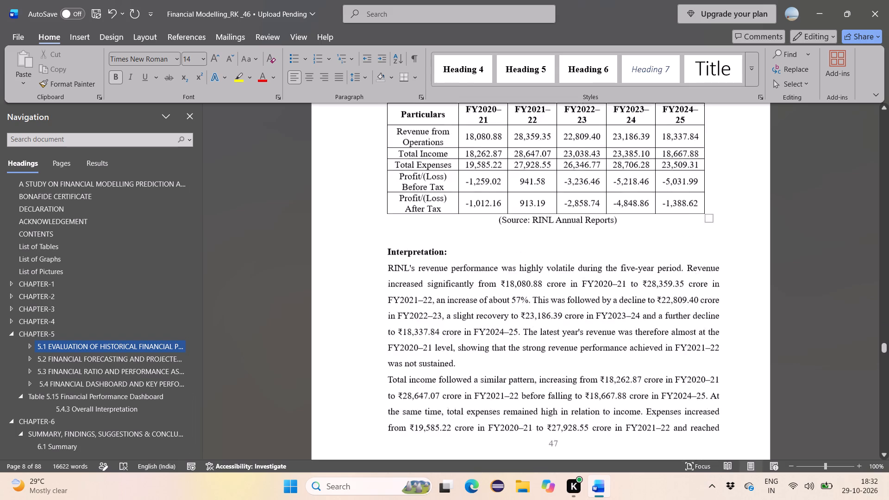
{"action": "scroll", "coordinate": [512, 342], "scroll_direction": "down", "scroll_amount": 4}
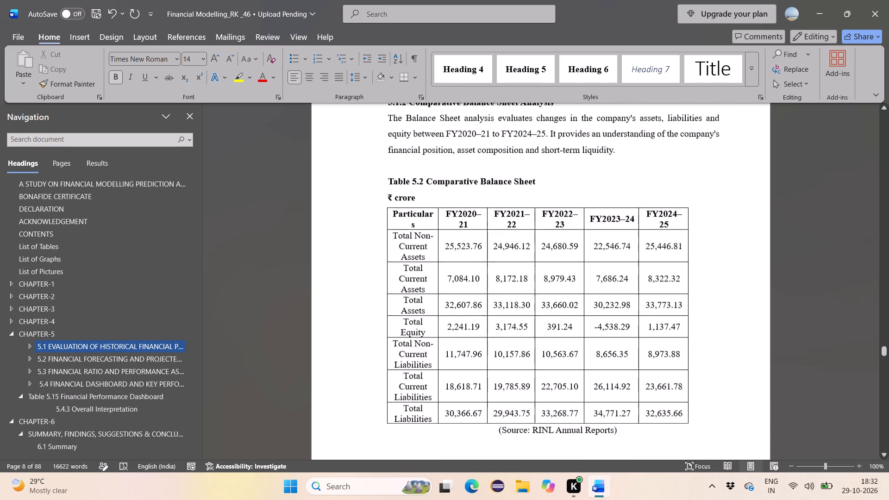
{"action": "scroll", "coordinate": [512, 342], "scroll_direction": "down", "scroll_amount": 3}
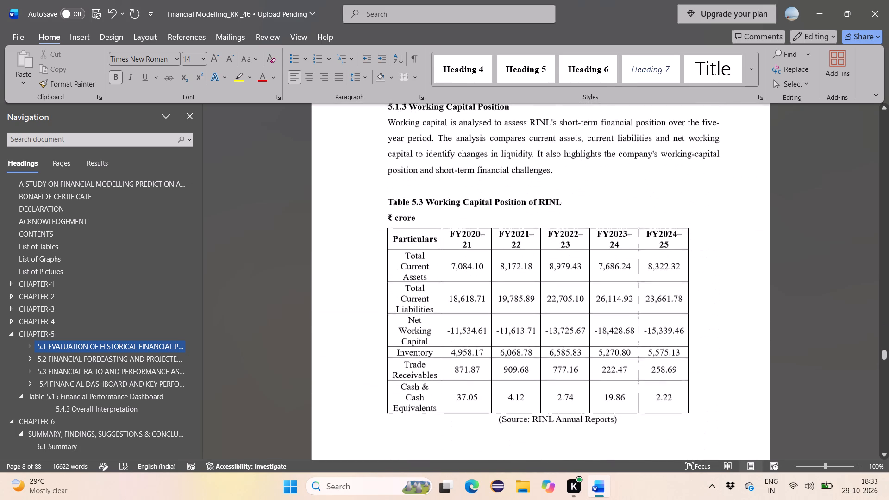
{"action": "scroll", "coordinate": [512, 342], "scroll_direction": "down", "scroll_amount": 2}
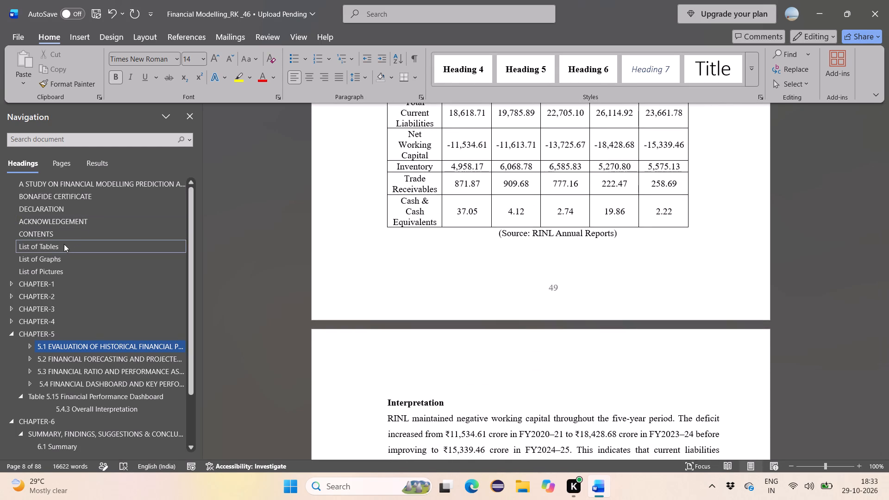
{"action": "left_click", "coordinate": [59, 249]}
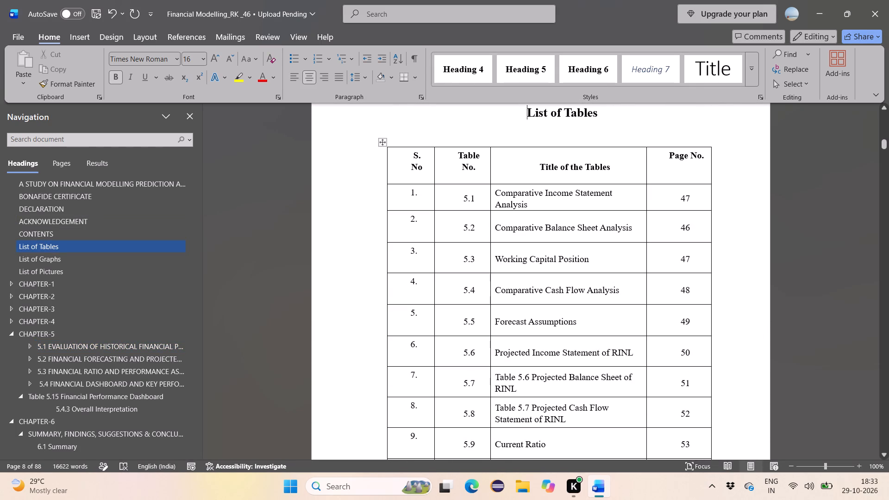
{"action": "left_click", "coordinate": [694, 228]}
{"action": "key", "text": "BackSpace"}
{"action": "key", "text": "8"}
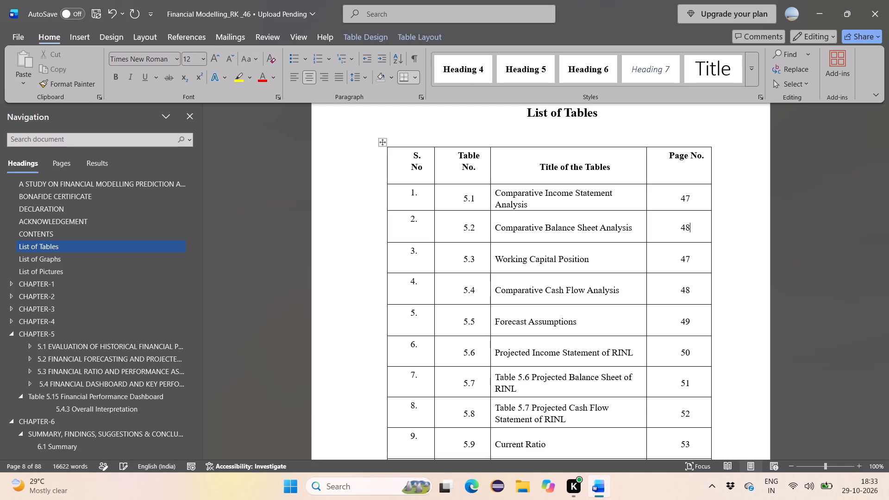
{"action": "left_click", "coordinate": [690, 258]}
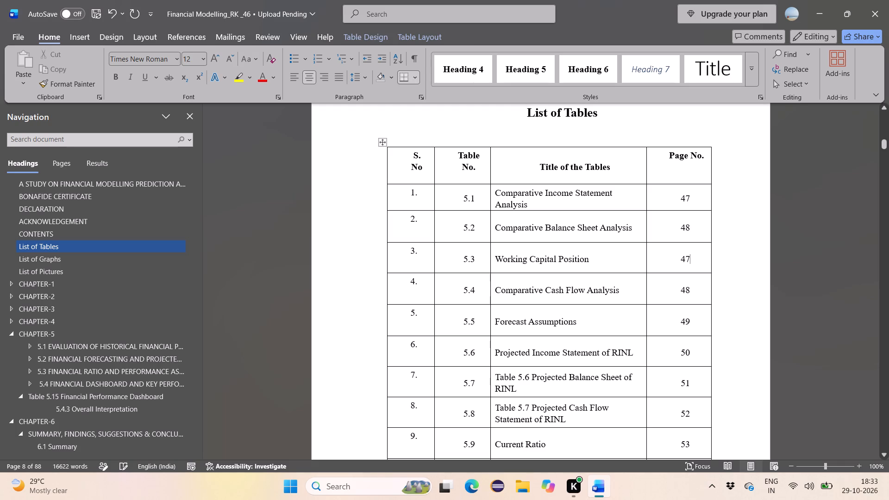
{"action": "key", "text": "BackSpace"}
{"action": "key", "text": "9"}
Check which pages carry Table 5.4 Comparative Cash Flow Statement, Table 5.5 Forecast Assumptions and Table 5.6 Projected Income Statement.
{"action": "left_click", "coordinate": [688, 290]}
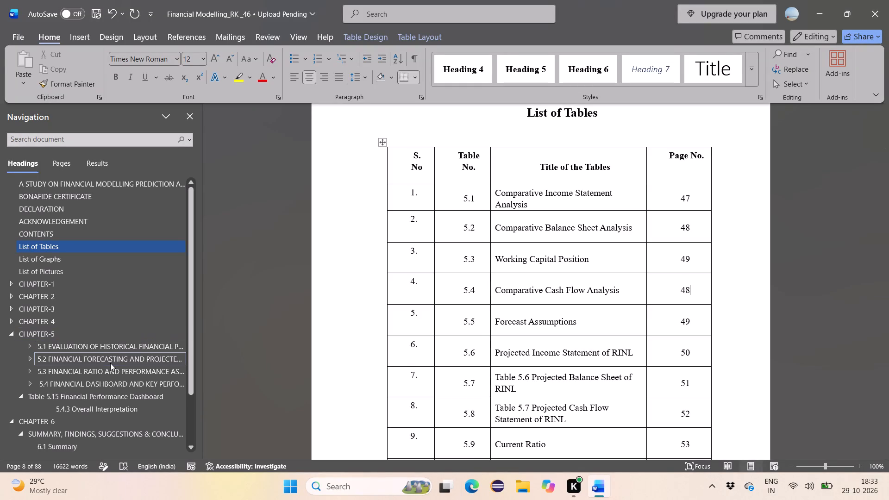
{"action": "left_click", "coordinate": [130, 350]}
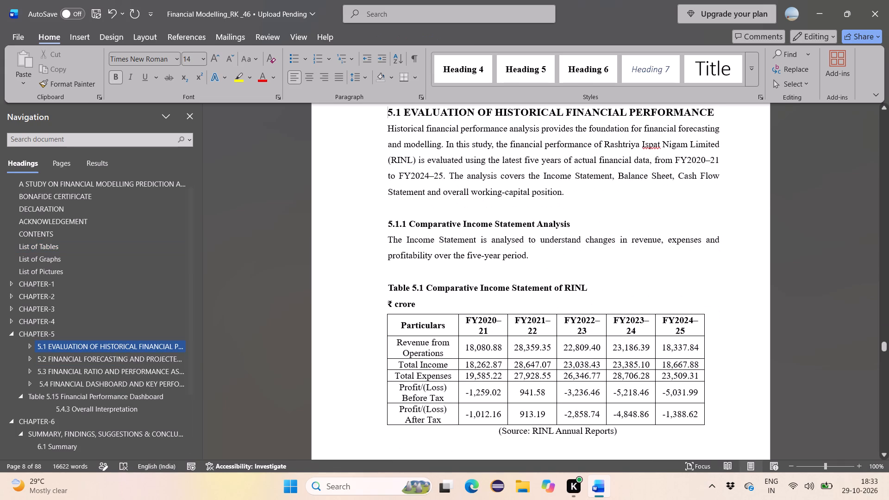
{"action": "scroll", "coordinate": [458, 319], "scroll_direction": "down", "scroll_amount": 4}
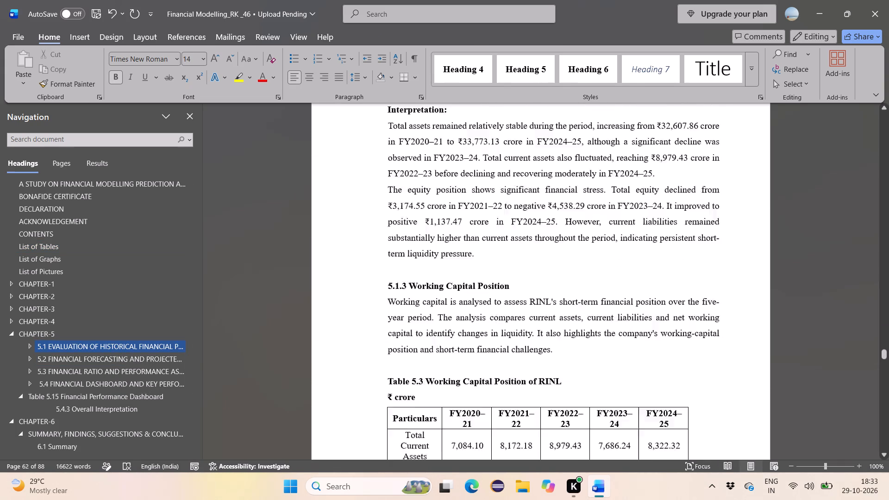
{"action": "scroll", "coordinate": [458, 319], "scroll_direction": "down", "scroll_amount": 5}
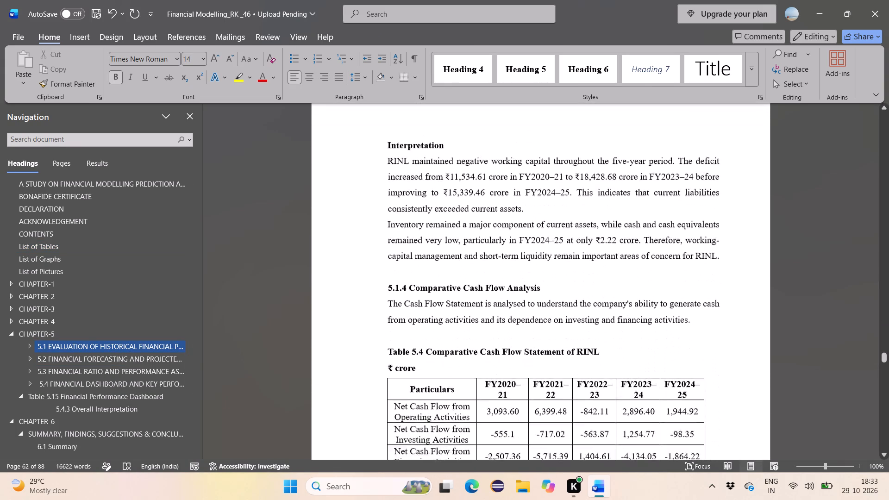
{"action": "scroll", "coordinate": [458, 319], "scroll_direction": "down", "scroll_amount": 2}
{"action": "scroll", "coordinate": [458, 319], "scroll_direction": "up", "scroll_amount": 1}
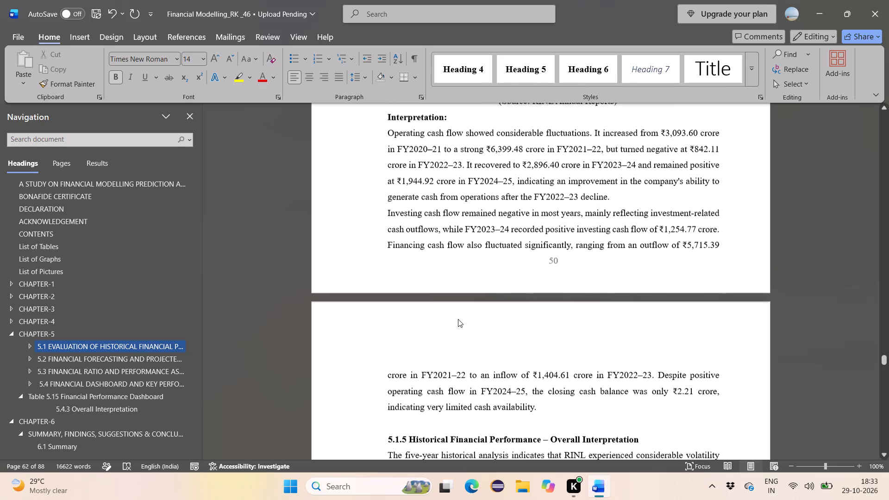
{"action": "scroll", "coordinate": [458, 319], "scroll_direction": "up", "scroll_amount": 1}
{"action": "scroll", "coordinate": [458, 319], "scroll_direction": "down", "scroll_amount": 1}
{"action": "scroll", "coordinate": [458, 319], "scroll_direction": "up", "scroll_amount": 2}
{"action": "scroll", "coordinate": [458, 319], "scroll_direction": "down", "scroll_amount": 1}
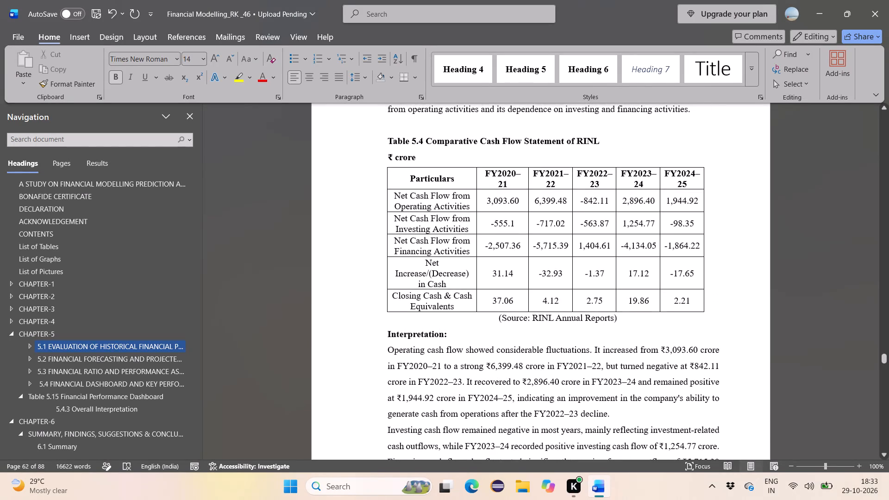
{"action": "scroll", "coordinate": [458, 319], "scroll_direction": "down", "scroll_amount": 2}
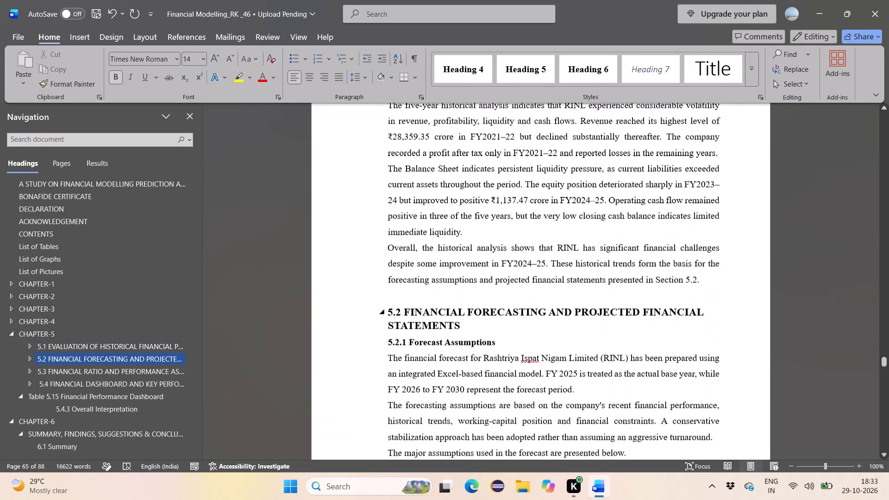
{"action": "scroll", "coordinate": [458, 319], "scroll_direction": "down", "scroll_amount": 2}
{"action": "scroll", "coordinate": [458, 319], "scroll_direction": "up", "scroll_amount": 1}
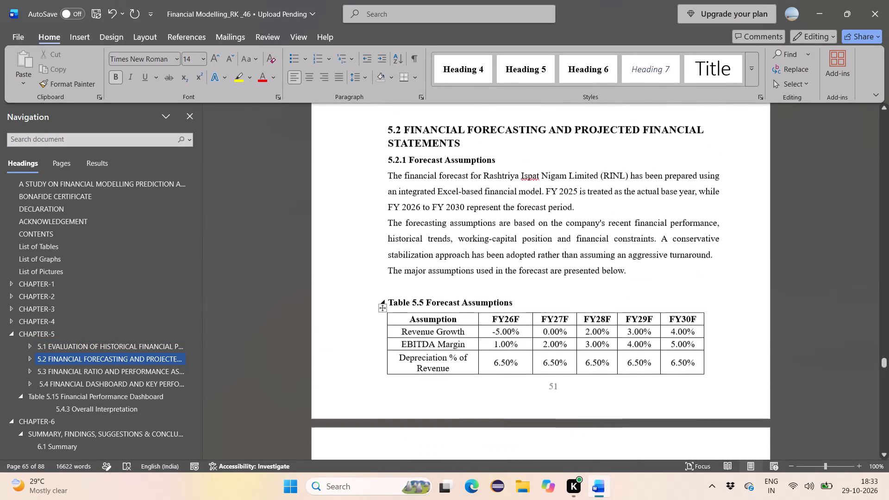
{"action": "scroll", "coordinate": [458, 319], "scroll_direction": "up", "scroll_amount": 1}
{"action": "scroll", "coordinate": [458, 319], "scroll_direction": "down", "scroll_amount": 3}
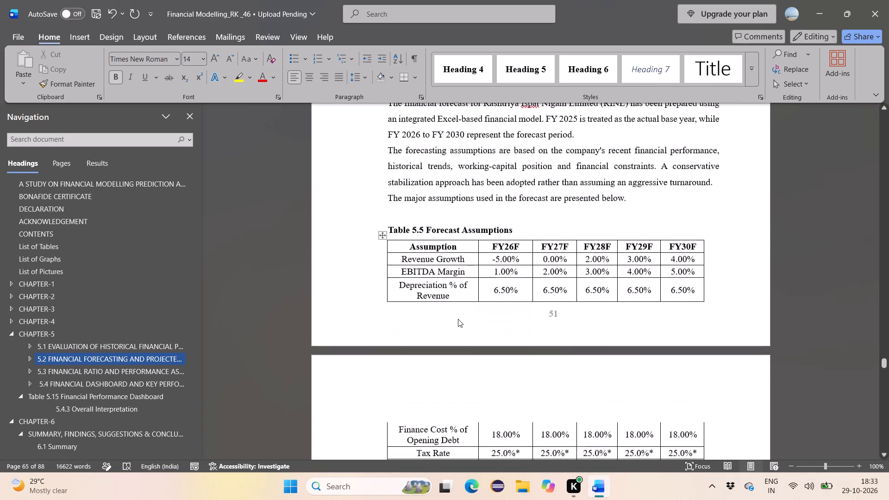
{"action": "scroll", "coordinate": [458, 319], "scroll_direction": "down", "scroll_amount": 3}
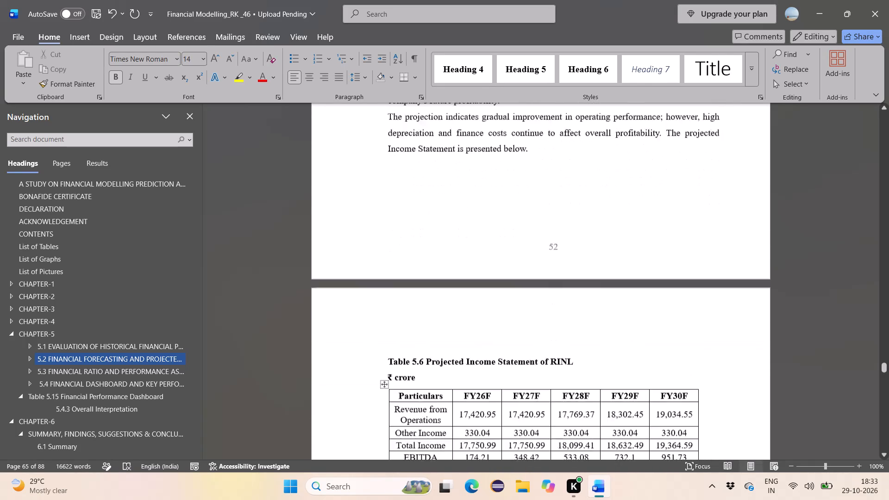
{"action": "scroll", "coordinate": [458, 319], "scroll_direction": "down", "scroll_amount": 2}
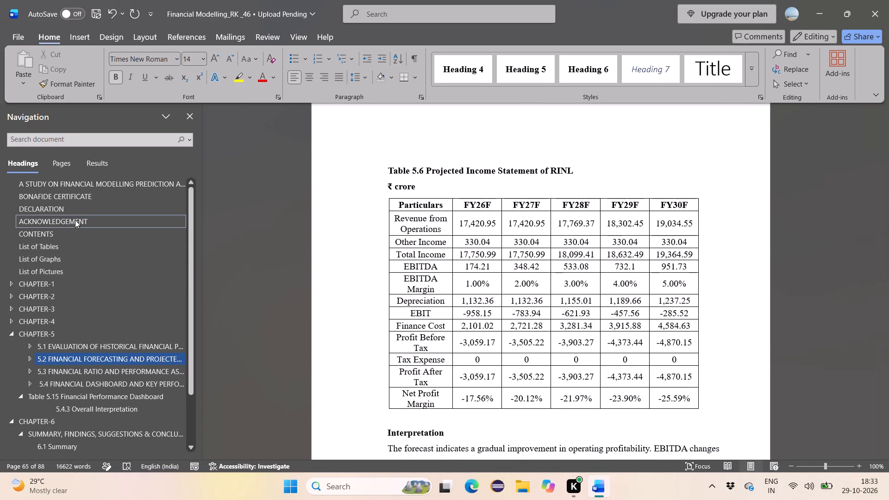
In the List of Tables, set the page number of Table 5.4 to 50 and that of Table 5.5 to 51.
{"action": "left_click", "coordinate": [38, 252]}
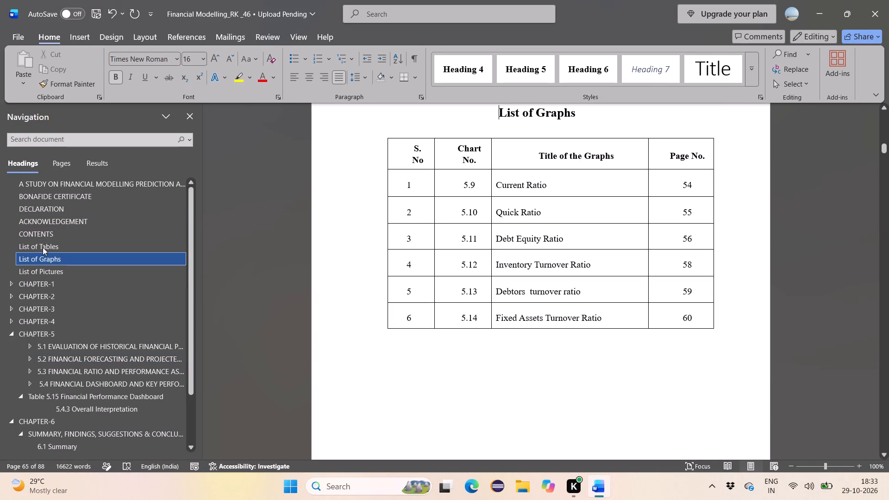
{"action": "left_click", "coordinate": [43, 247]}
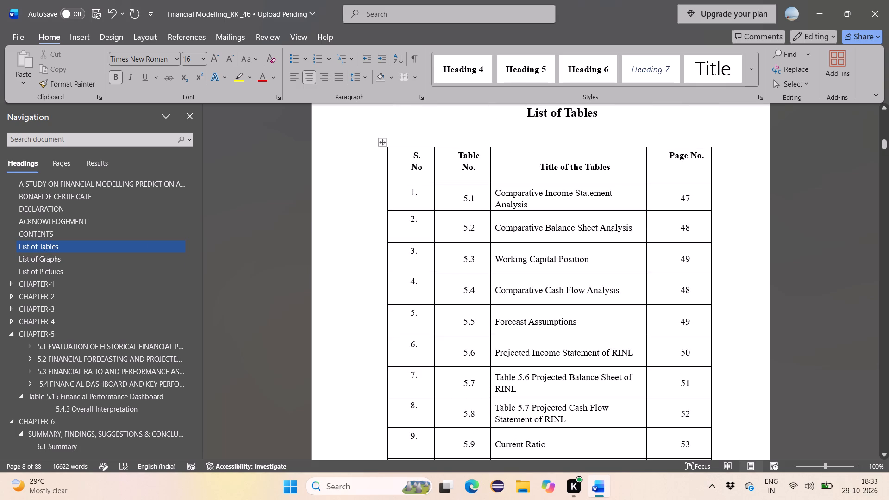
{"action": "left_click", "coordinate": [695, 291]}
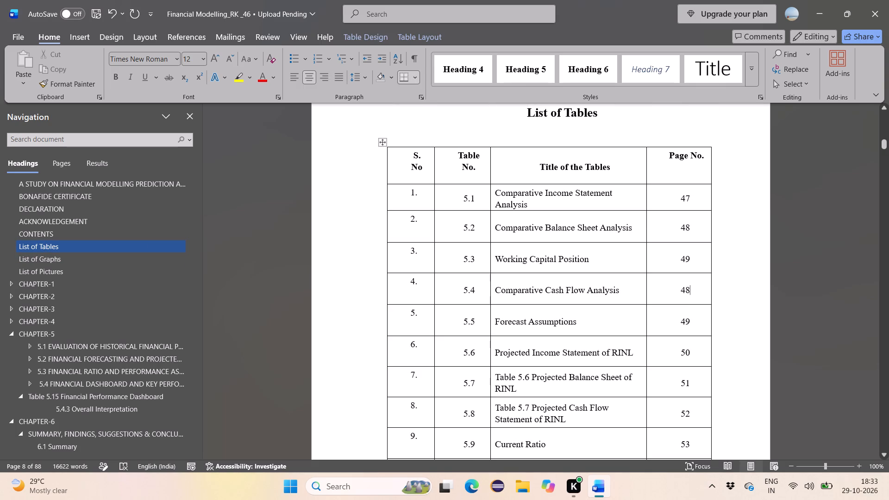
{"action": "key", "text": "BackSpace"}
{"action": "key", "text": "BackSpace"}
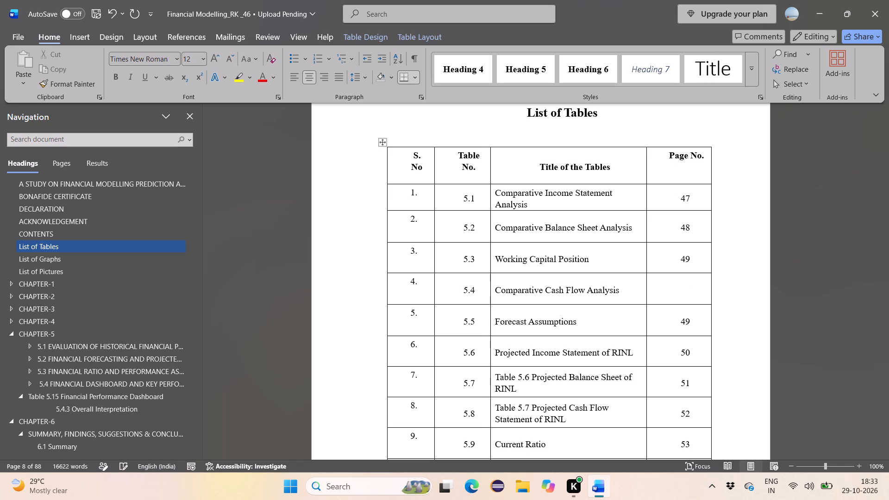
{"action": "type", "text": "50"}
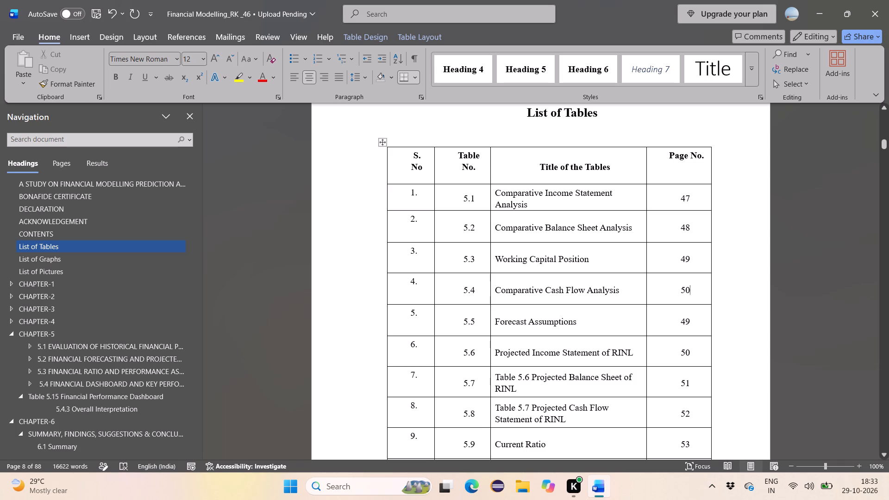
{"action": "left_click", "coordinate": [695, 335]}
{"action": "key", "text": "BackSpace"}
{"action": "key", "text": "BackSpace"}
{"action": "type", "text": "51"}
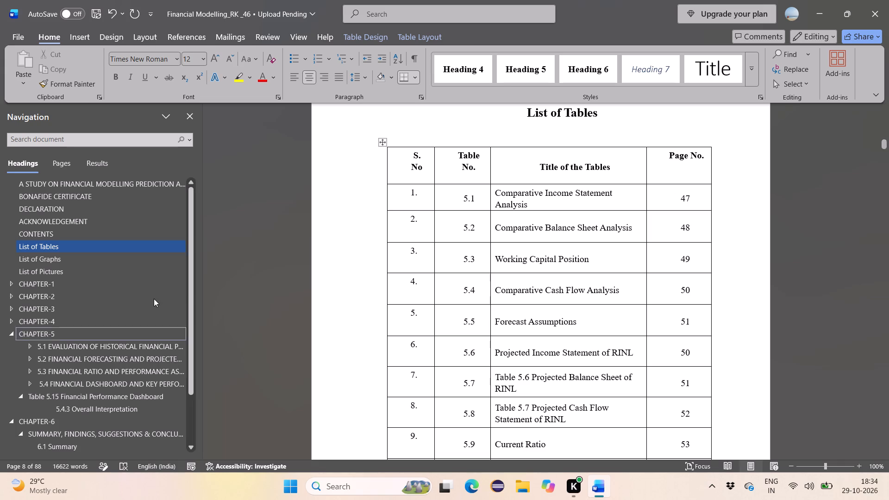
Check the page numbering from section 5.1 through Table 5.6 Projected Income Statement to Table 5.7 Projected Balance Sheet.
{"action": "left_click", "coordinate": [75, 349]}
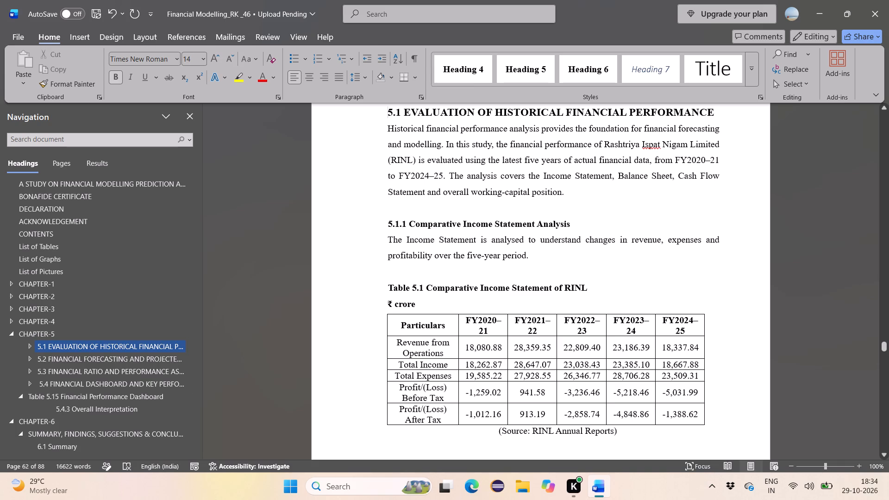
{"action": "scroll", "coordinate": [368, 336], "scroll_direction": "down", "scroll_amount": 4}
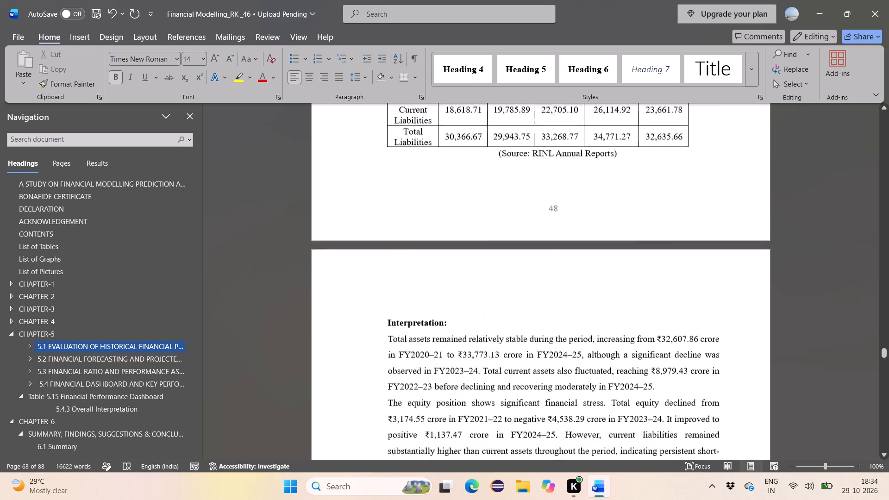
{"action": "scroll", "coordinate": [368, 336], "scroll_direction": "down", "scroll_amount": 1}
{"action": "scroll", "coordinate": [368, 336], "scroll_direction": "up", "scroll_amount": 1}
{"action": "scroll", "coordinate": [368, 336], "scroll_direction": "down", "scroll_amount": 1}
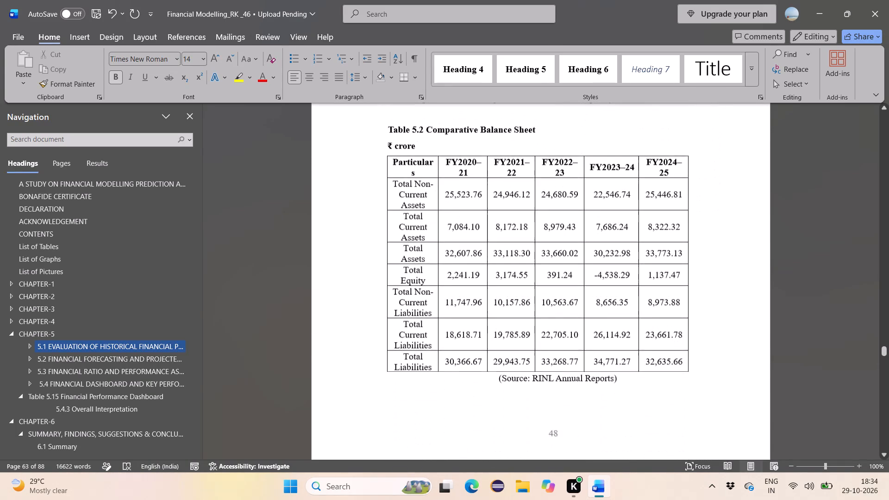
{"action": "scroll", "coordinate": [368, 336], "scroll_direction": "down", "scroll_amount": 2}
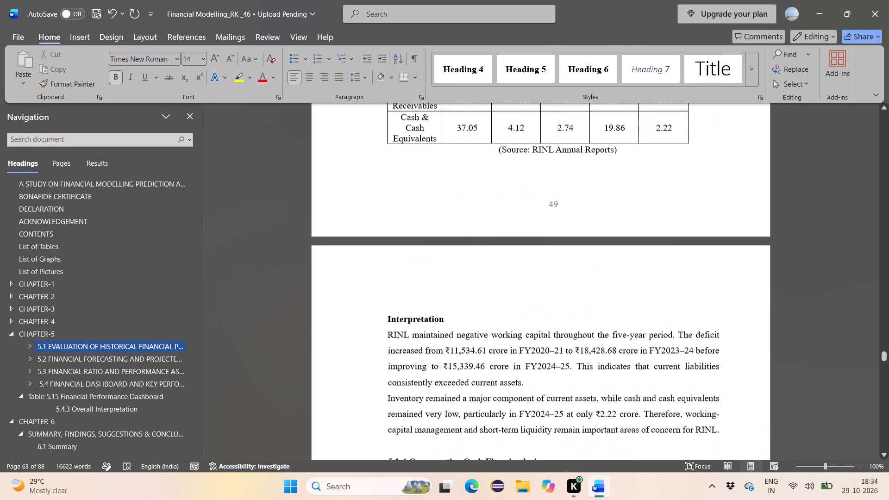
{"action": "scroll", "coordinate": [368, 336], "scroll_direction": "down", "scroll_amount": 3}
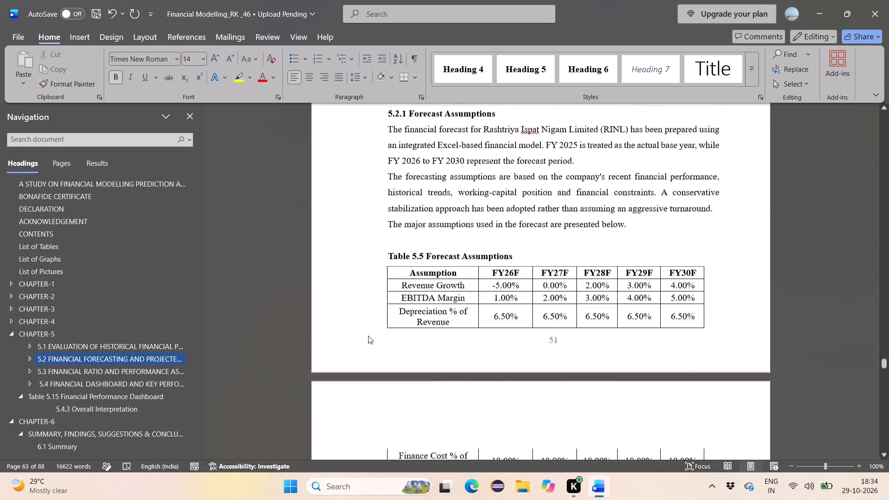
{"action": "scroll", "coordinate": [368, 336], "scroll_direction": "down", "scroll_amount": 4}
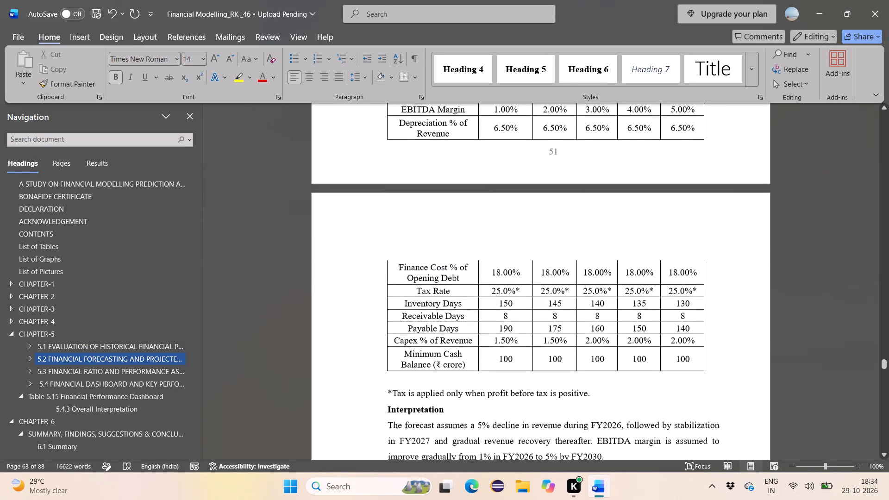
{"action": "scroll", "coordinate": [368, 336], "scroll_direction": "down", "scroll_amount": 3}
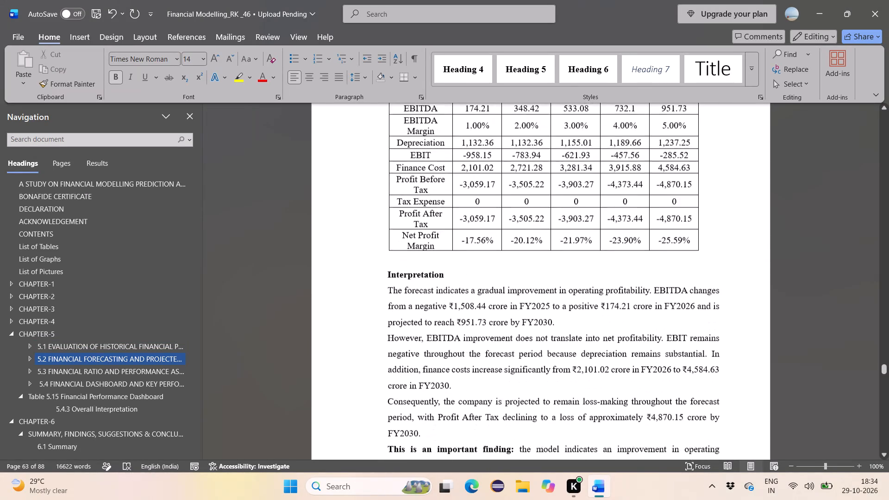
{"action": "scroll", "coordinate": [368, 336], "scroll_direction": "down", "scroll_amount": 1}
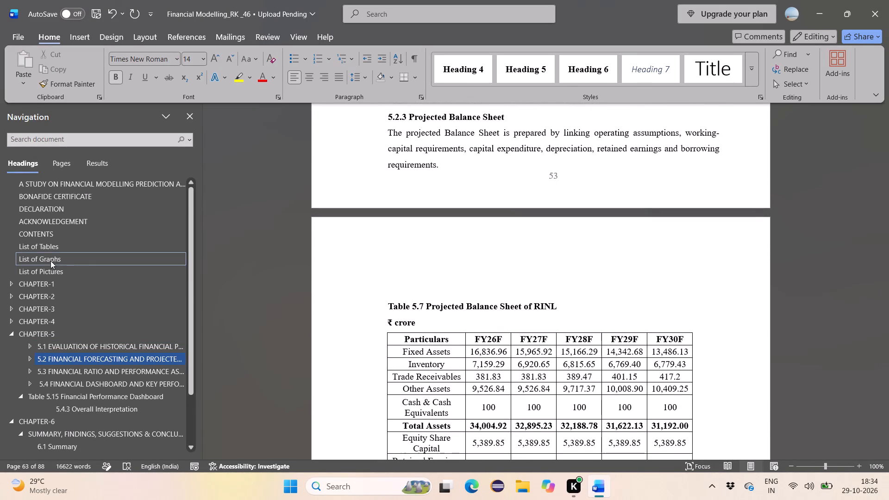
In the List of Tables, set the page number of Table 5.6 Projected Income Statement of RINL to 53.
{"action": "left_click", "coordinate": [41, 246]}
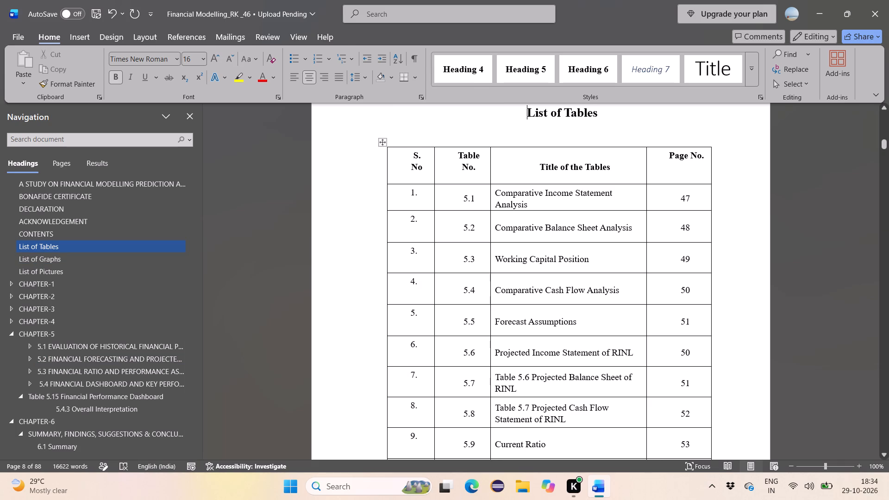
{"action": "right_click", "coordinate": [693, 353]}
{"action": "key", "text": "BackSpace"}
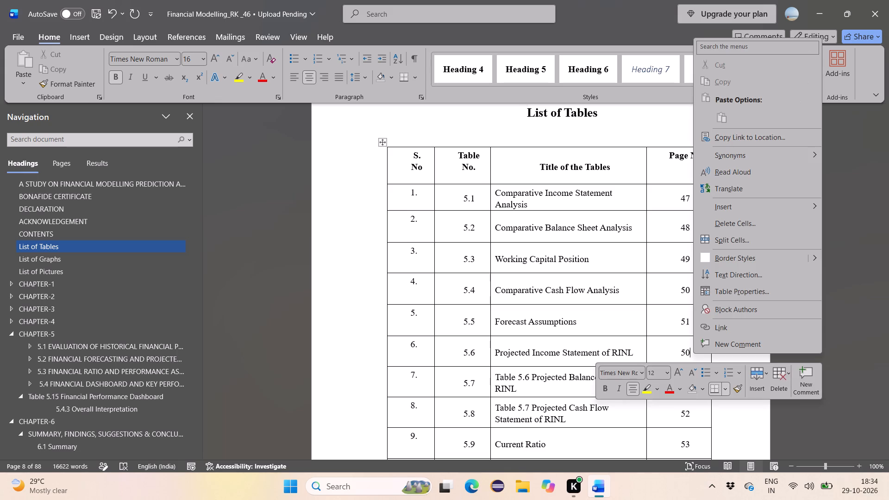
{"action": "left_click", "coordinate": [693, 353]}
{"action": "key", "text": "BackSpace"}
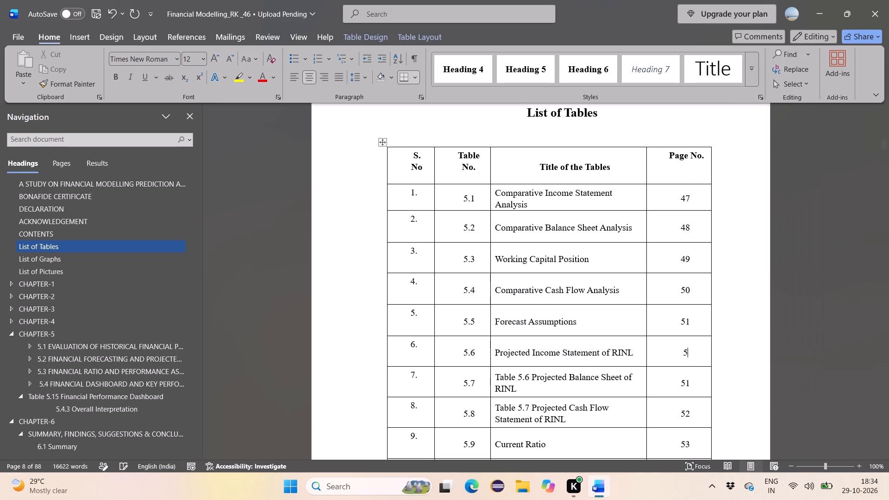
{"action": "key", "text": "3"}
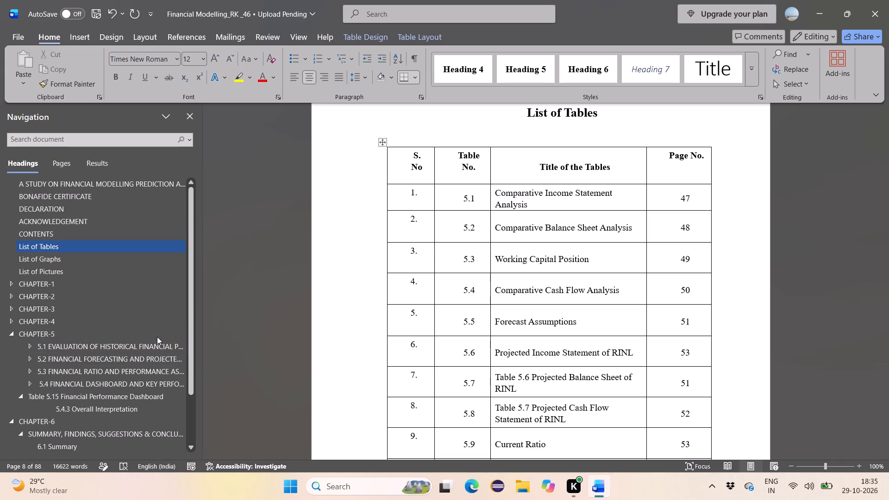
Check which pages carry Table 5.6 Projected Income Statement, Table 5.7 Projected Balance Sheet and Table 5.8 Projected Cash Flow Statement.
{"action": "left_click", "coordinate": [109, 343]}
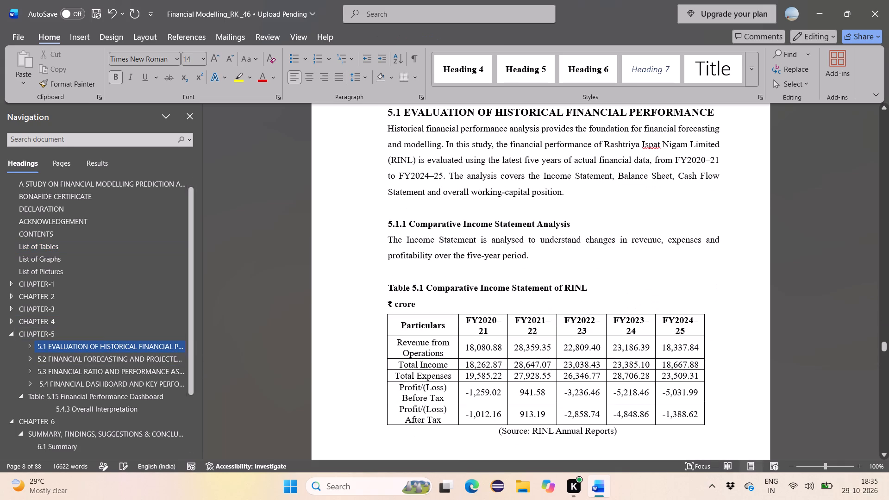
{"action": "scroll", "coordinate": [544, 313], "scroll_direction": "down", "scroll_amount": 7}
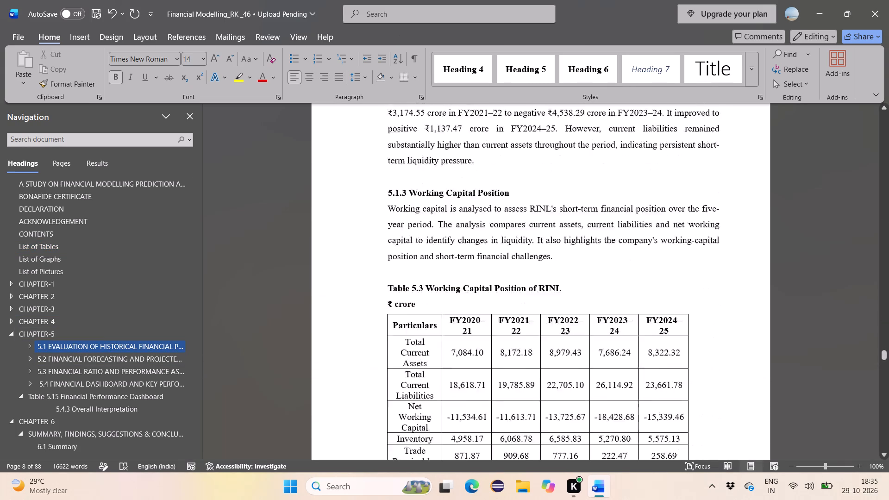
{"action": "scroll", "coordinate": [544, 313], "scroll_direction": "down", "scroll_amount": 11}
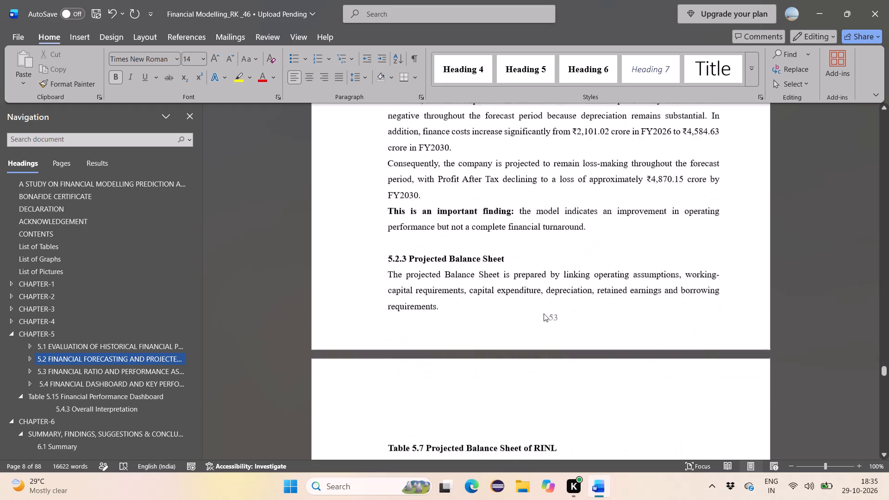
{"action": "scroll", "coordinate": [544, 313], "scroll_direction": "down", "scroll_amount": 3}
{"action": "scroll", "coordinate": [544, 313], "scroll_direction": "up", "scroll_amount": 2}
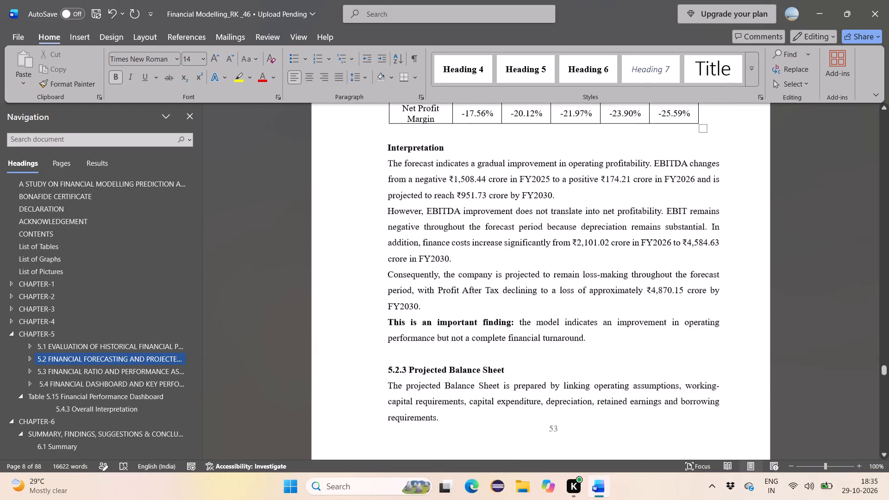
{"action": "scroll", "coordinate": [544, 313], "scroll_direction": "up", "scroll_amount": 2}
{"action": "scroll", "coordinate": [544, 313], "scroll_direction": "down", "scroll_amount": 1}
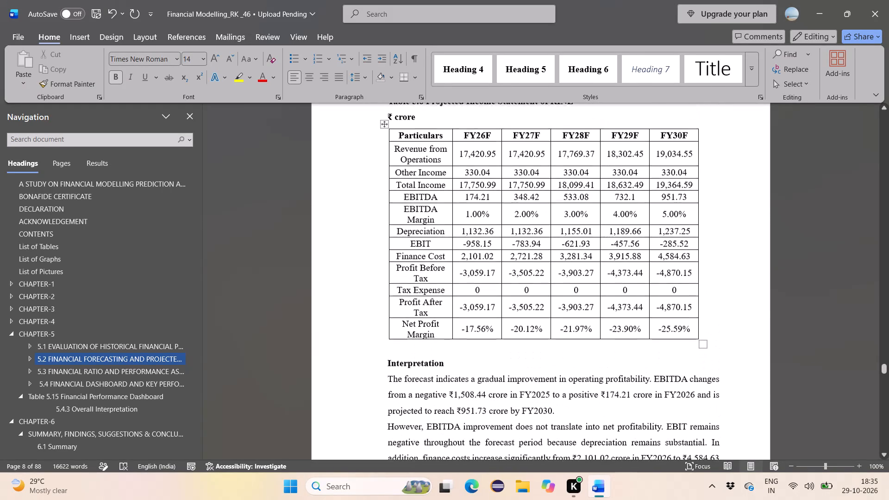
{"action": "scroll", "coordinate": [544, 313], "scroll_direction": "down", "scroll_amount": 2}
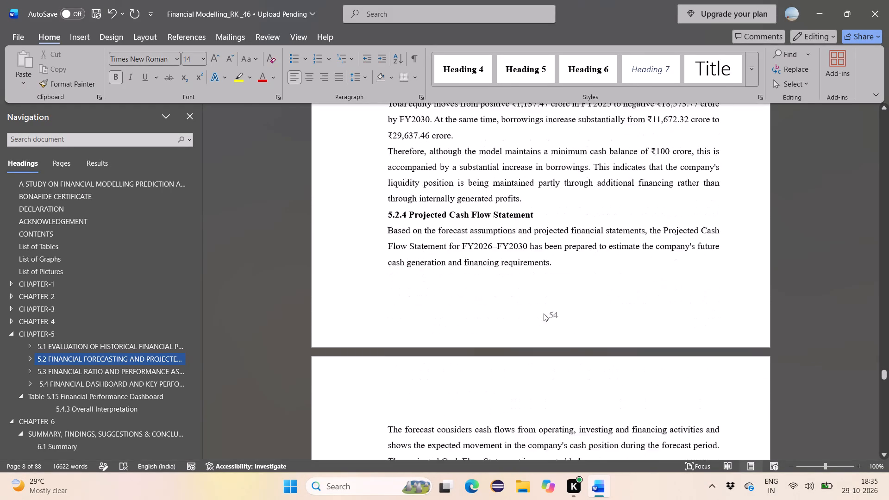
{"action": "scroll", "coordinate": [544, 313], "scroll_direction": "up", "scroll_amount": 3}
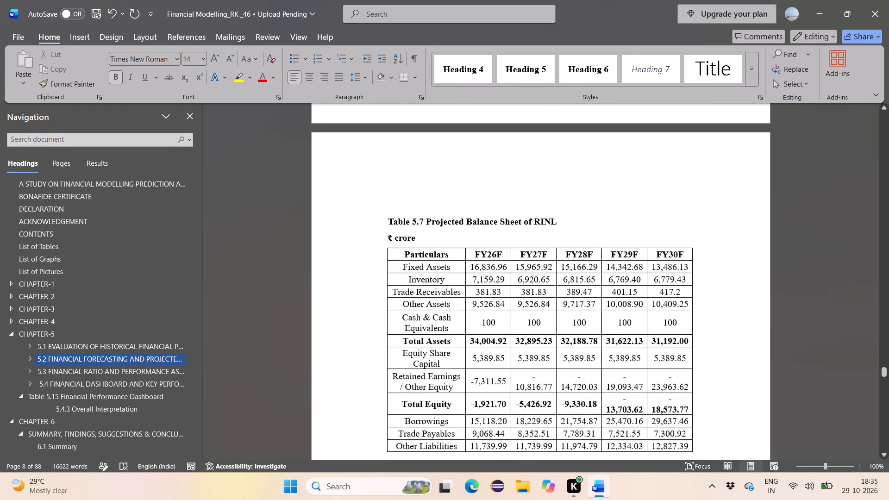
{"action": "scroll", "coordinate": [544, 313], "scroll_direction": "down", "scroll_amount": 2}
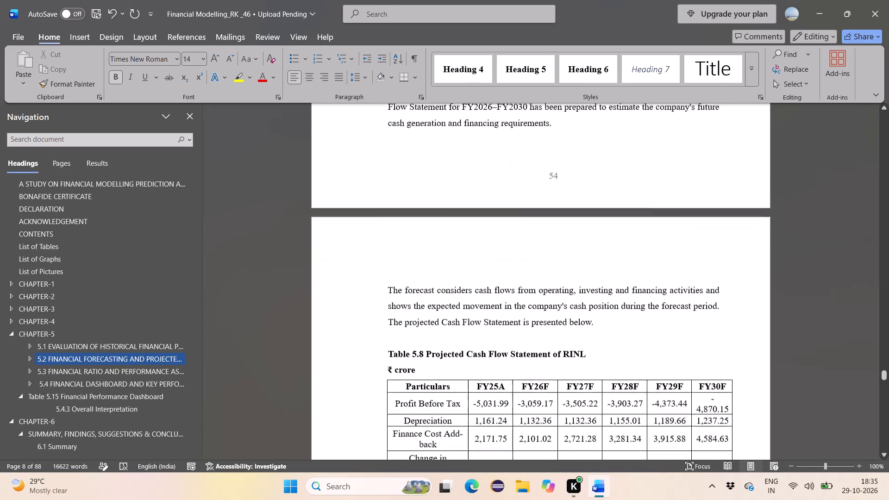
{"action": "scroll", "coordinate": [544, 313], "scroll_direction": "down", "scroll_amount": 3}
{"action": "scroll", "coordinate": [544, 313], "scroll_direction": "up", "scroll_amount": 1}
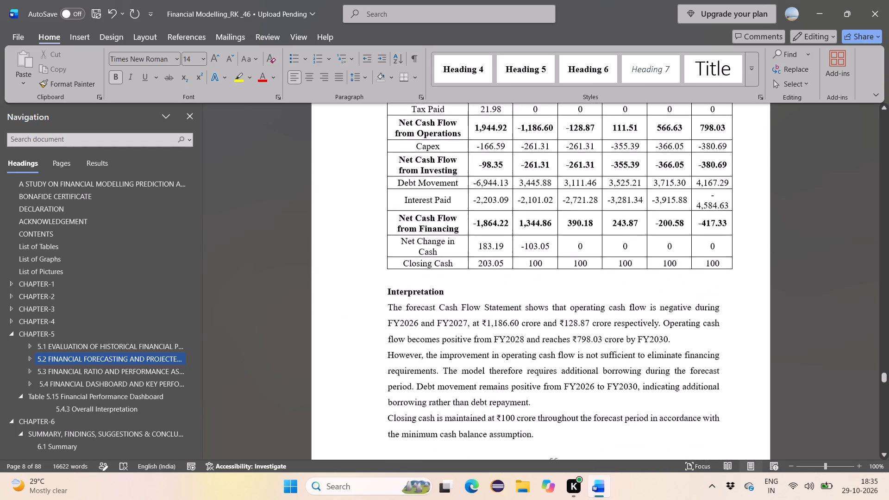
{"action": "scroll", "coordinate": [544, 313], "scroll_direction": "up", "scroll_amount": 2}
{"action": "scroll", "coordinate": [544, 313], "scroll_direction": "down", "scroll_amount": 1}
{"action": "scroll", "coordinate": [544, 313], "scroll_direction": "up", "scroll_amount": 1}
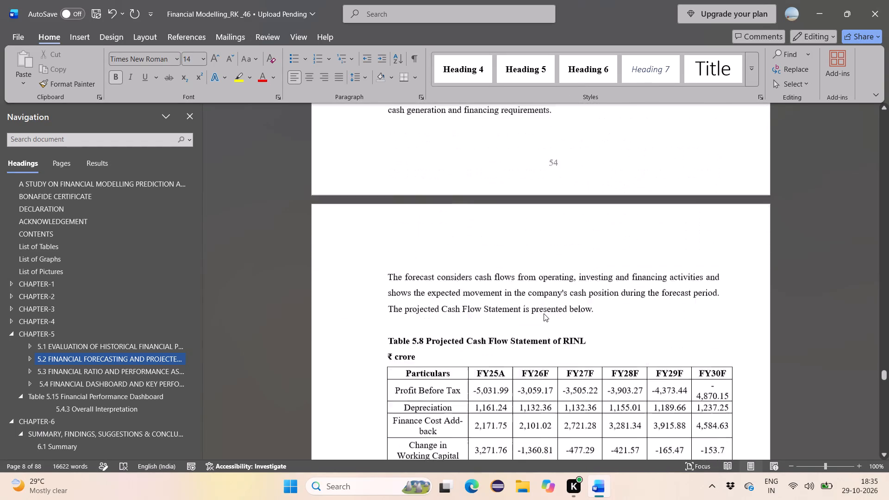
{"action": "scroll", "coordinate": [544, 313], "scroll_direction": "up", "scroll_amount": 1}
{"action": "scroll", "coordinate": [544, 313], "scroll_direction": "down", "scroll_amount": 1}
{"action": "scroll", "coordinate": [544, 313], "scroll_direction": "up", "scroll_amount": 3}
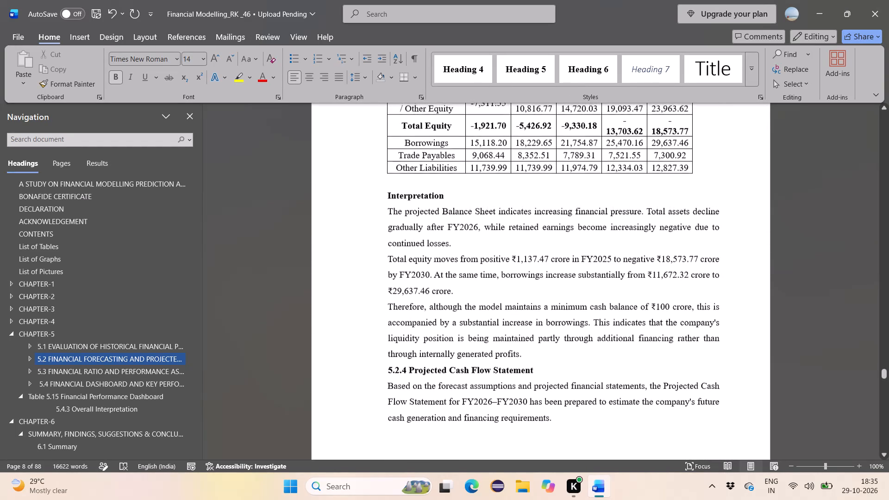
{"action": "scroll", "coordinate": [544, 313], "scroll_direction": "up", "scroll_amount": 3}
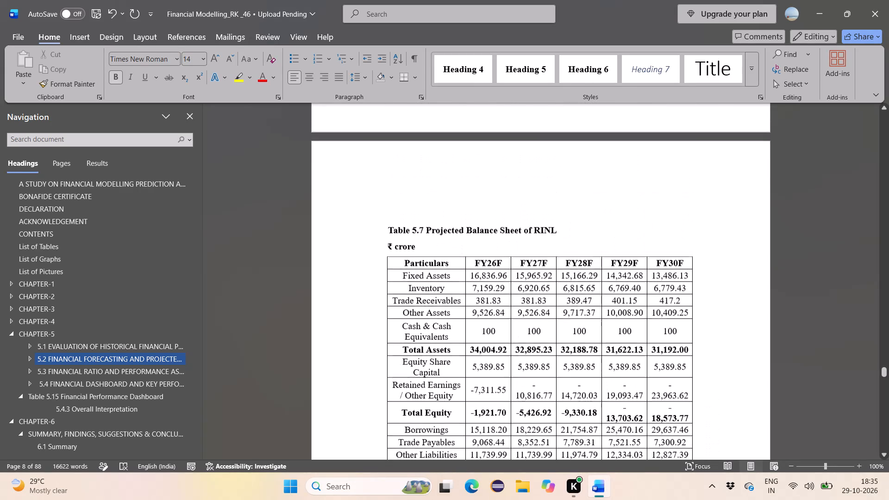
{"action": "scroll", "coordinate": [544, 313], "scroll_direction": "up", "scroll_amount": 2}
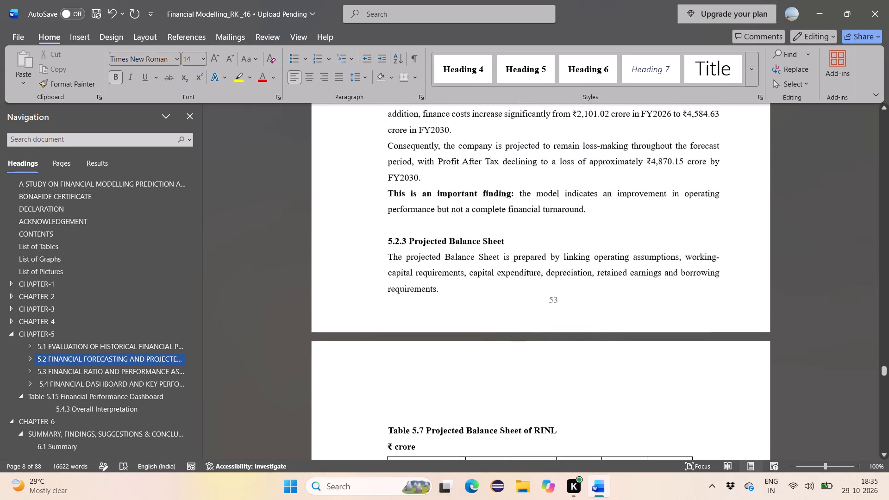
{"action": "scroll", "coordinate": [544, 313], "scroll_direction": "up", "scroll_amount": 2}
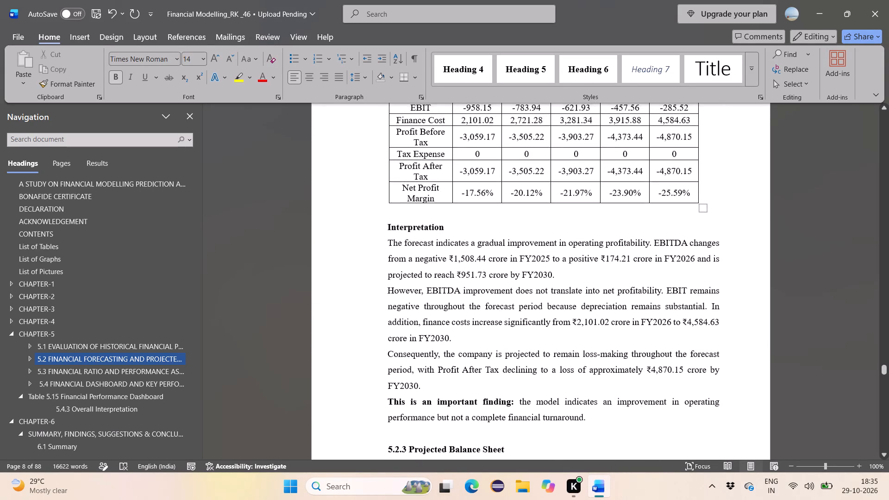
Recheck the page numbers under Tables 5.7 and 5.8, continuing through to Table 5.9 Current Ratio in section 5.3.
{"action": "scroll", "coordinate": [544, 313], "scroll_direction": "down", "scroll_amount": 2}
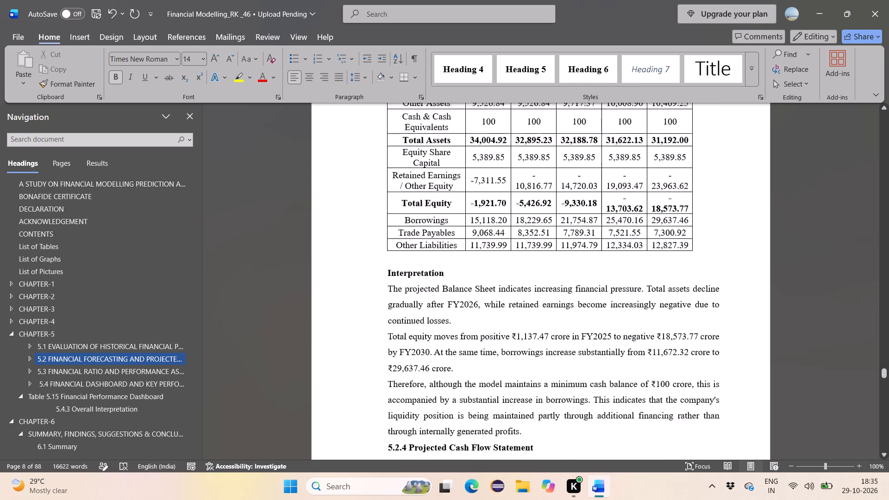
{"action": "scroll", "coordinate": [544, 313], "scroll_direction": "down", "scroll_amount": 2}
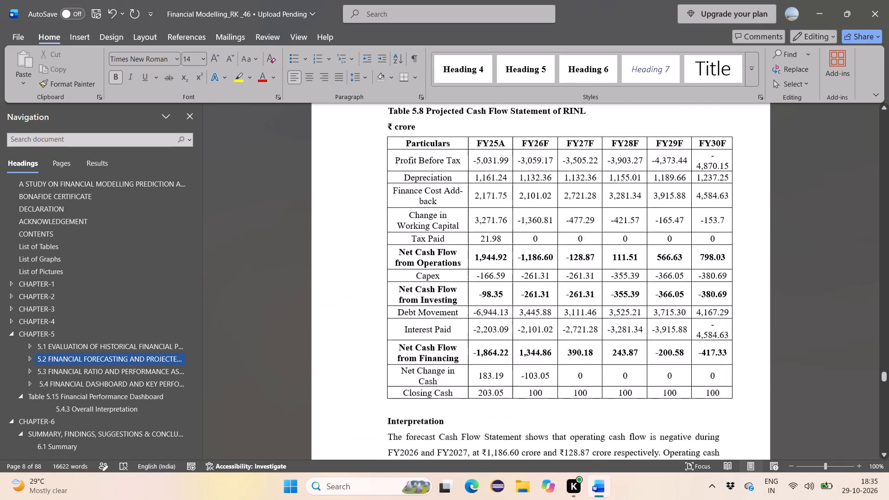
{"action": "scroll", "coordinate": [544, 313], "scroll_direction": "down", "scroll_amount": 3}
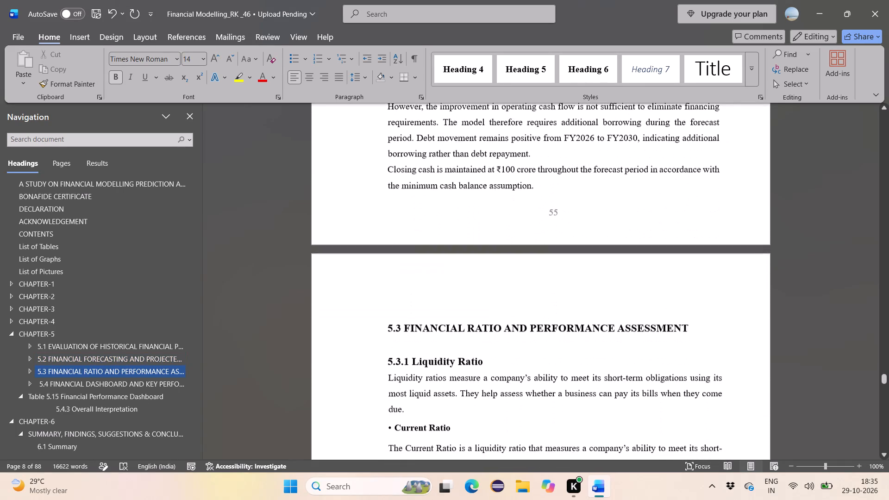
{"action": "scroll", "coordinate": [544, 313], "scroll_direction": "up", "scroll_amount": 3}
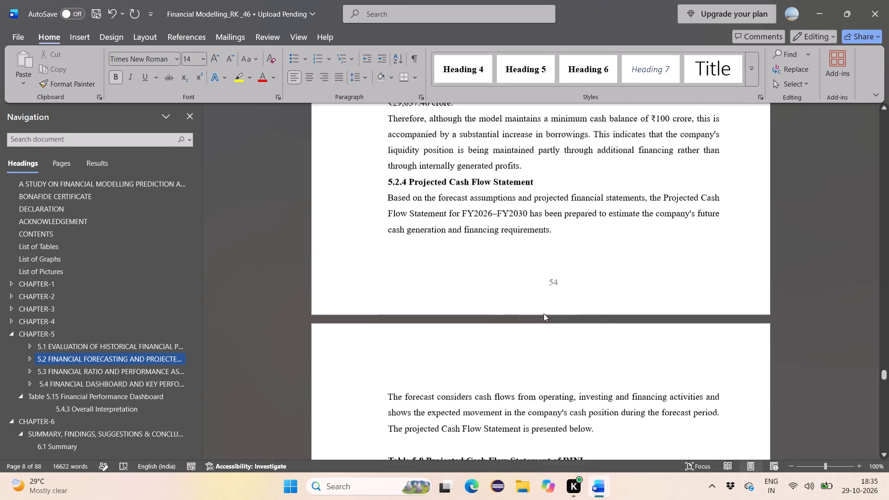
{"action": "scroll", "coordinate": [544, 313], "scroll_direction": "up", "scroll_amount": 2}
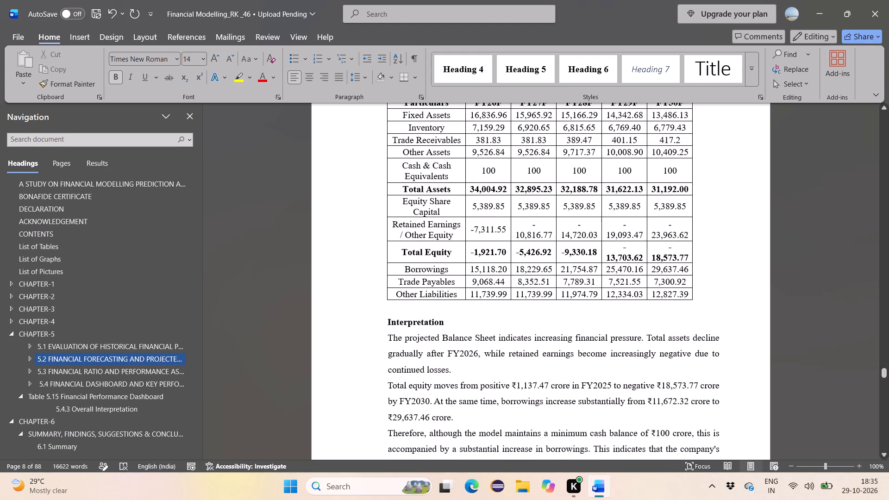
{"action": "left_click", "coordinate": [452, 287]}
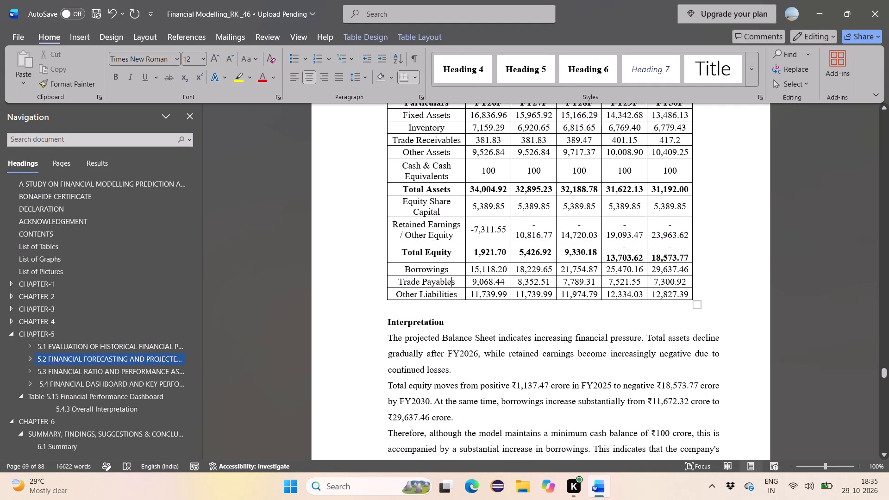
{"action": "scroll", "coordinate": [483, 343], "scroll_direction": "up", "scroll_amount": 3}
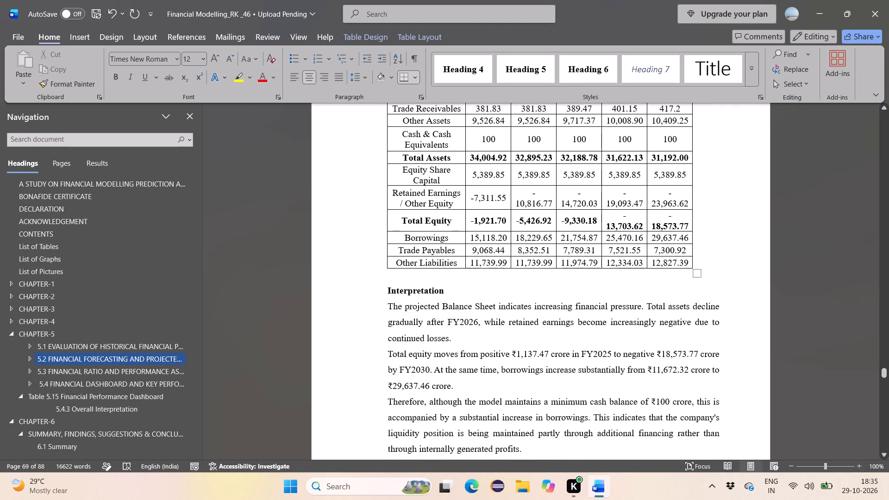
{"action": "scroll", "coordinate": [483, 343], "scroll_direction": "up", "scroll_amount": 1}
{"action": "scroll", "coordinate": [483, 343], "scroll_direction": "down", "scroll_amount": 2}
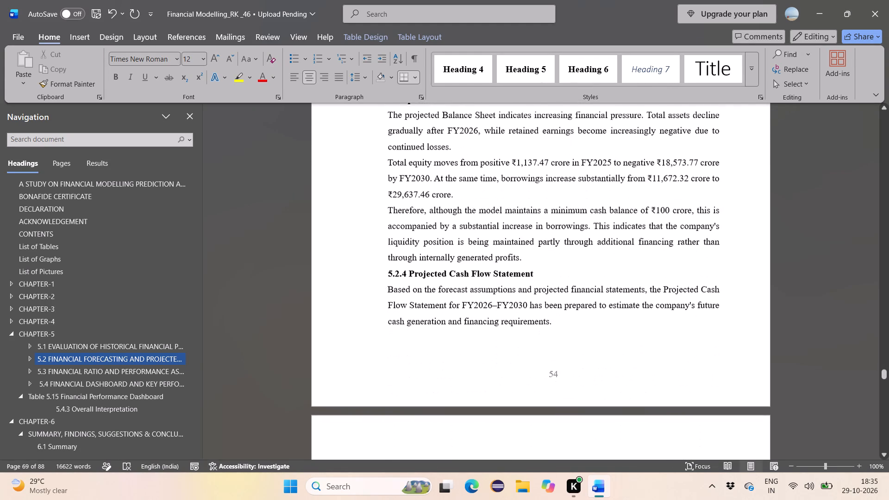
{"action": "scroll", "coordinate": [483, 343], "scroll_direction": "down", "scroll_amount": 1}
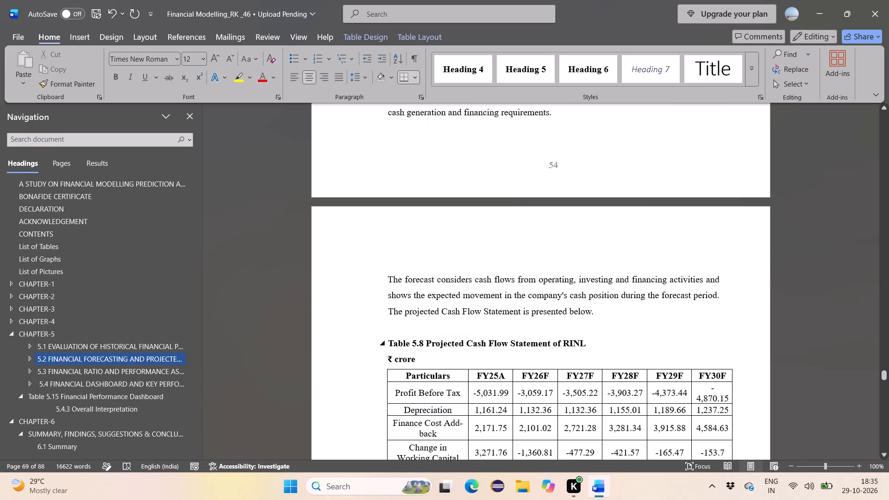
{"action": "scroll", "coordinate": [483, 343], "scroll_direction": "up", "scroll_amount": 2}
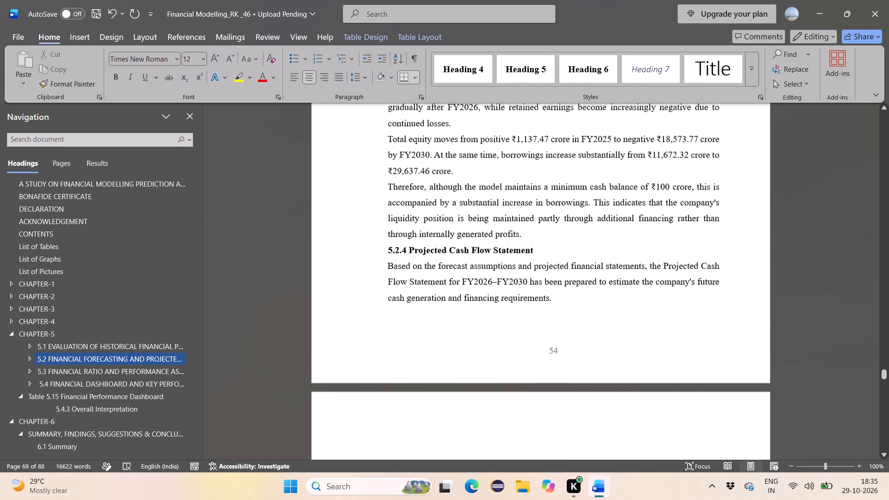
{"action": "scroll", "coordinate": [483, 343], "scroll_direction": "up", "scroll_amount": 1}
{"action": "scroll", "coordinate": [483, 343], "scroll_direction": "down", "scroll_amount": 1}
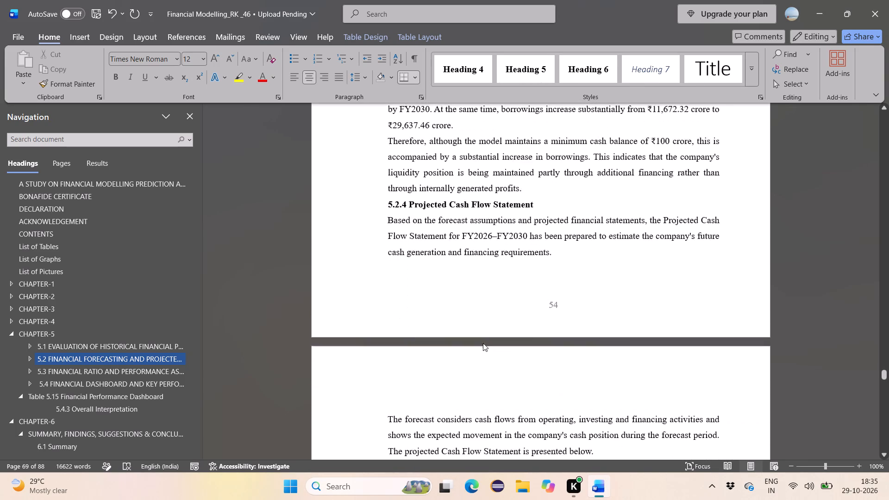
{"action": "scroll", "coordinate": [483, 343], "scroll_direction": "down", "scroll_amount": 2}
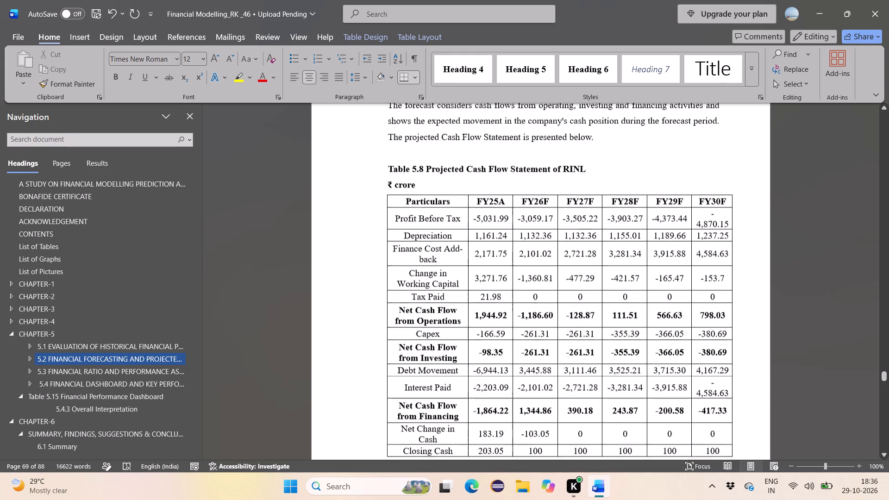
{"action": "scroll", "coordinate": [483, 343], "scroll_direction": "down", "scroll_amount": 1}
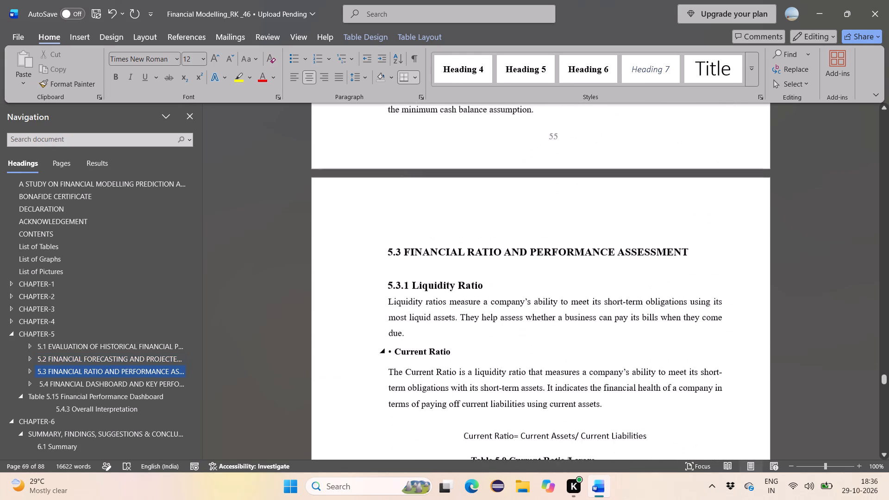
{"action": "scroll", "coordinate": [483, 343], "scroll_direction": "down", "scroll_amount": 1}
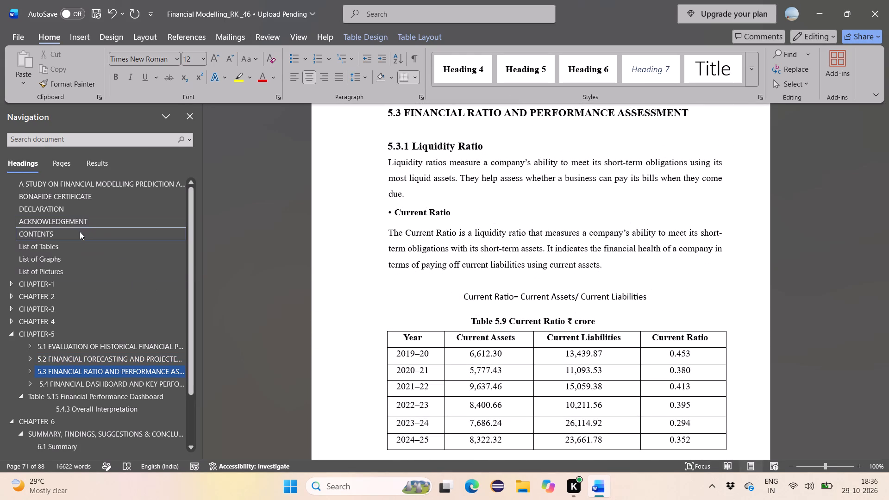
In the List of Tables, set the page numbers of Table 5.7 to 54 and Table 5.8 to 55.
{"action": "left_click", "coordinate": [71, 246]}
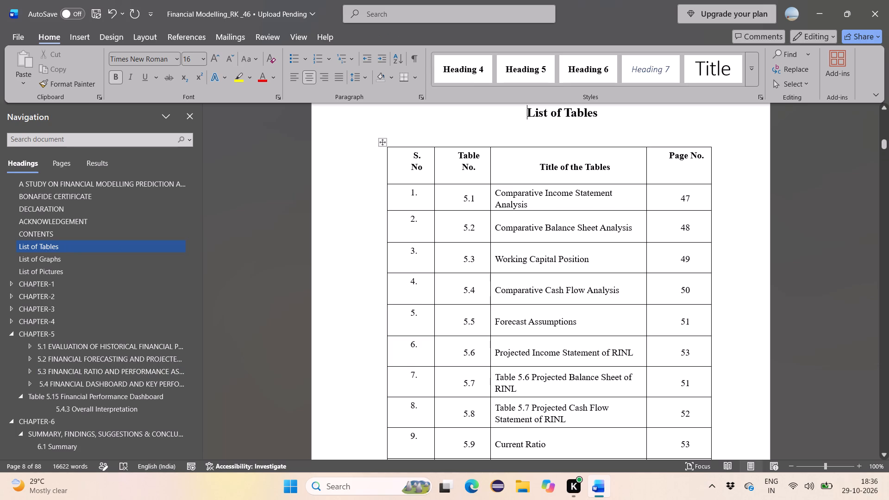
{"action": "left_click", "coordinate": [689, 360]}
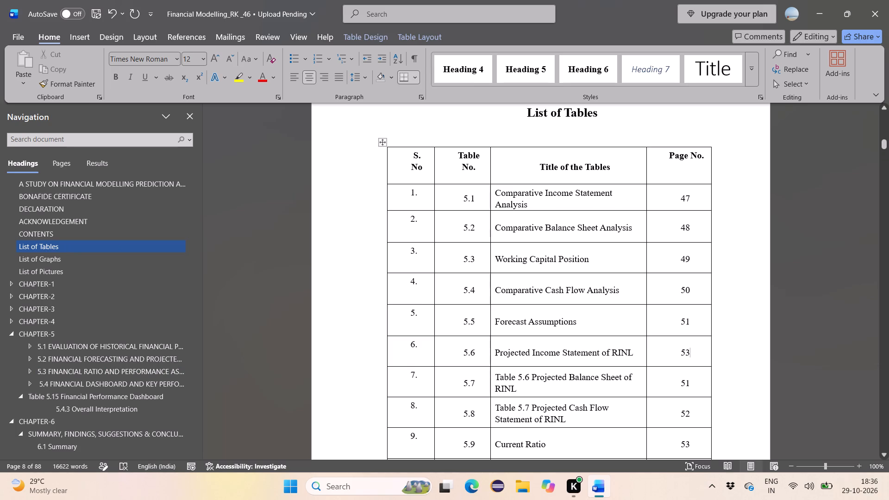
{"action": "left_click", "coordinate": [688, 384]}
{"action": "key", "text": "BackSpace"}
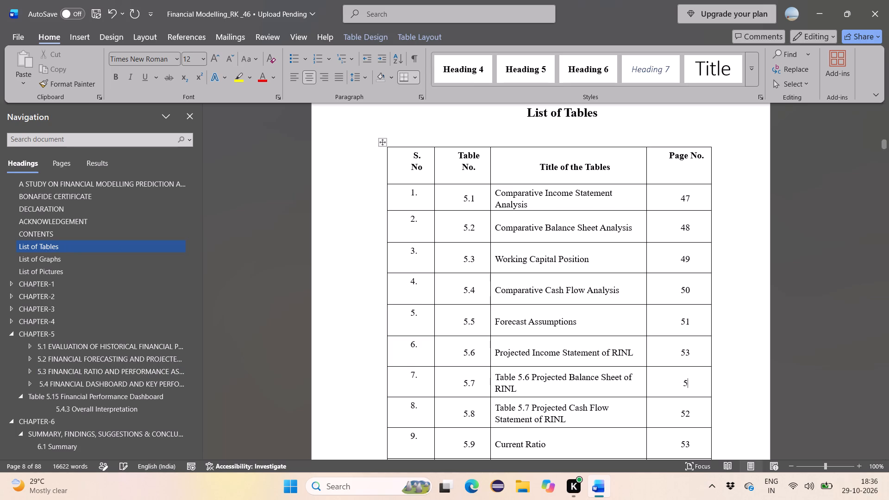
{"action": "key", "text": "4"}
{"action": "left_click", "coordinate": [700, 411]}
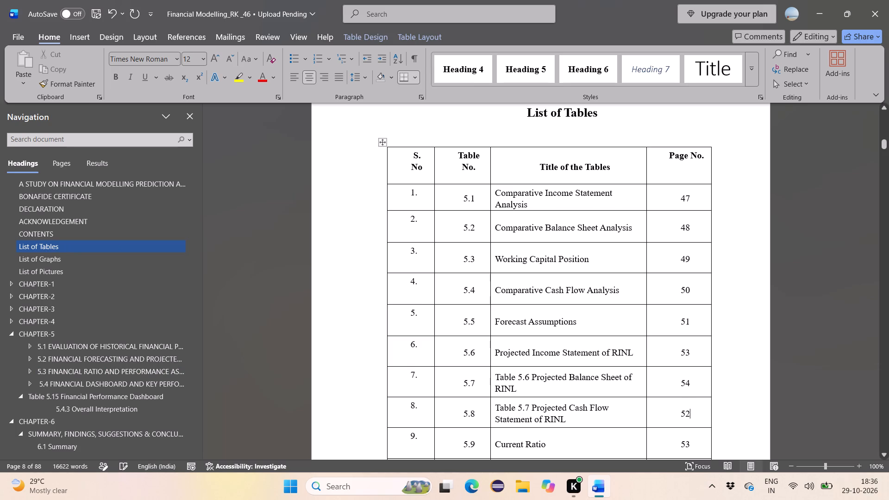
{"action": "key", "text": "BackSpace"}
{"action": "key", "text": "5"}
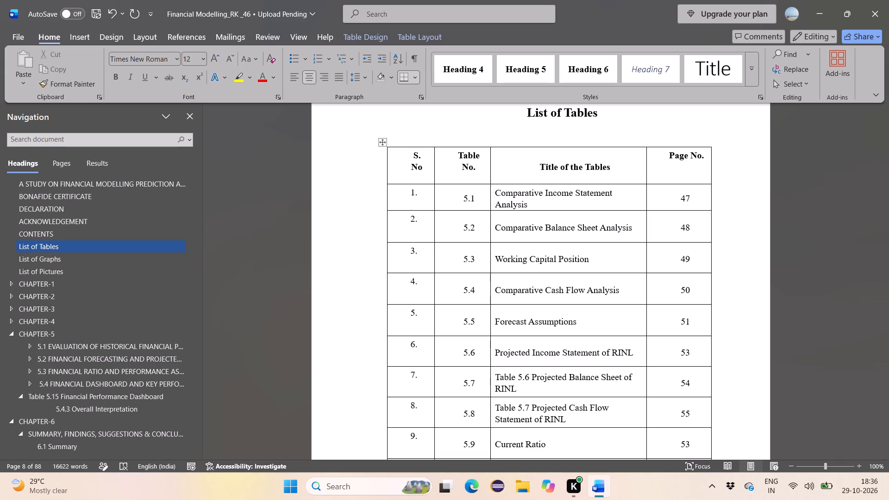
Remove the "Table 5.6" prefix from entry 5.7 so its title reads "Projected Balance Sheet of RINL".
{"action": "scroll", "coordinate": [538, 383], "scroll_direction": "down", "scroll_amount": 1}
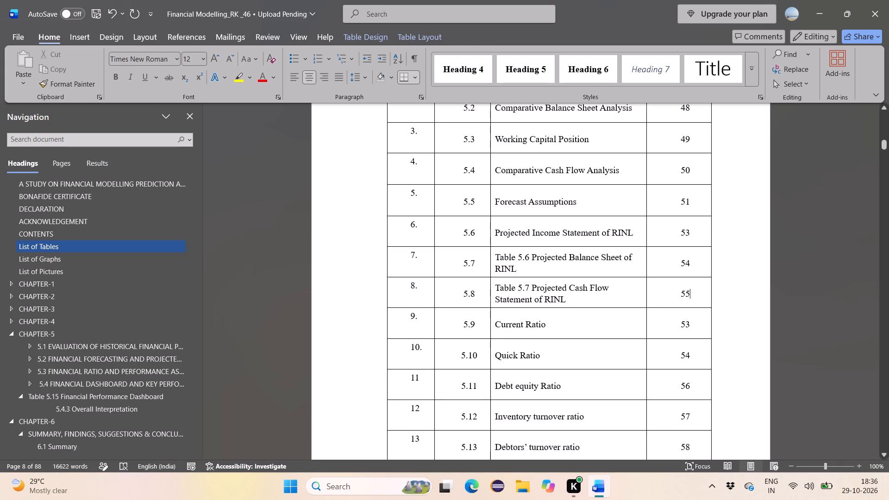
{"action": "left_click", "coordinate": [532, 259]}
{"action": "key", "text": "BackSpace"}
{"action": "key", "text": "BackSpace"}
{"action": "key", "text": "BackSpace"}
{"action": "key", "text": "BackSpace"}
{"action": "key", "text": "BackSpace"}
{"action": "key", "text": "BackSpace"}
{"action": "key", "text": "BackSpace"}
{"action": "key", "text": "BackSpace"}
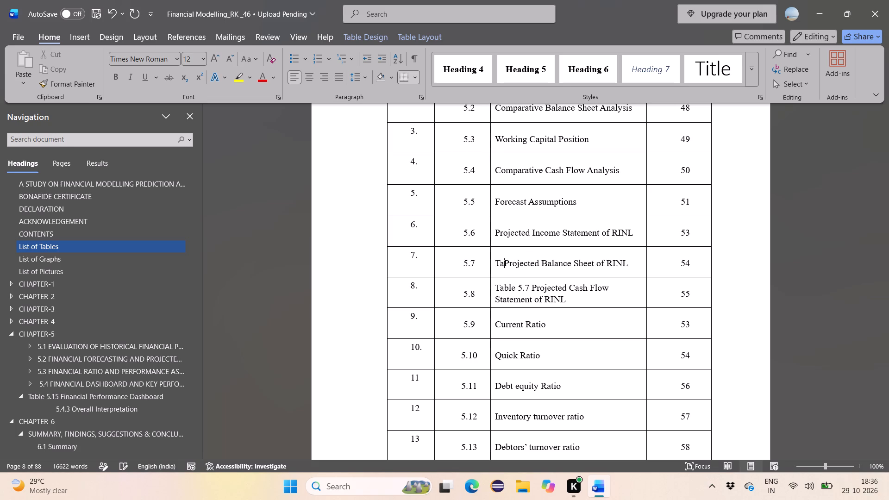
{"action": "key", "text": "BackSpace"}
{"action": "key", "text": "BackSpace"}
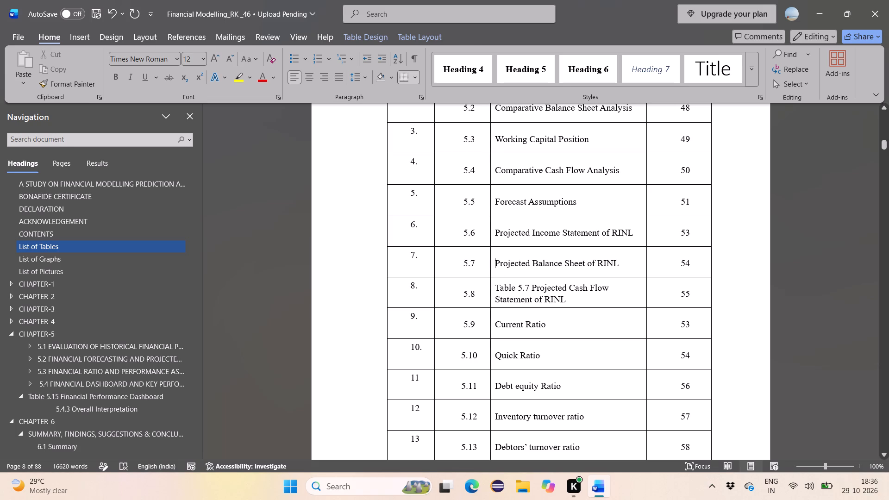
Remove the "Table 5.7" prefix from entry 5.8 so its title reads "Projected Cash Flow Statement of RINL".
{"action": "left_click", "coordinate": [533, 289]}
{"action": "key", "text": "BackSpace"}
{"action": "key", "text": "BackSpace"}
{"action": "key", "text": "BackSpace"}
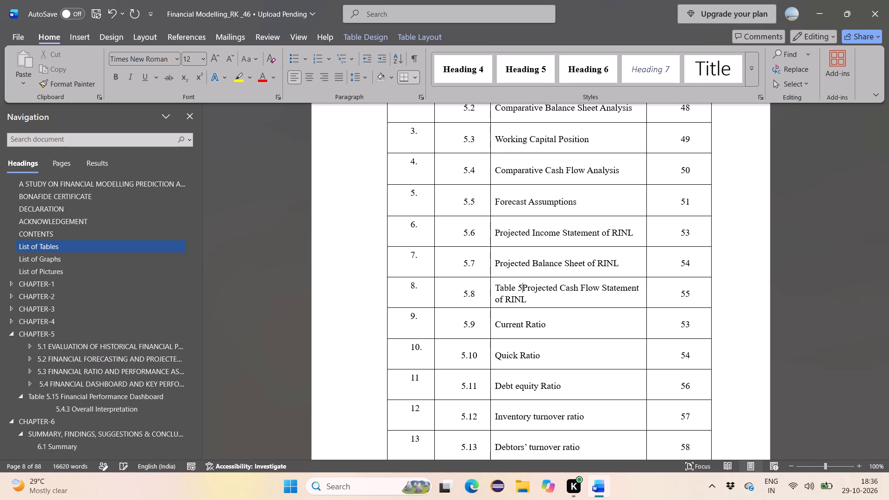
{"action": "key", "text": "BackSpace"}
{"action": "key", "text": "BackSpace"}
{"action": "key", "text": "BackSpace"}
{"action": "key", "text": "BackSpace"}
{"action": "key", "text": "BackSpace"}
{"action": "key", "text": "BackSpace"}
{"action": "key", "text": "BackSpace"}
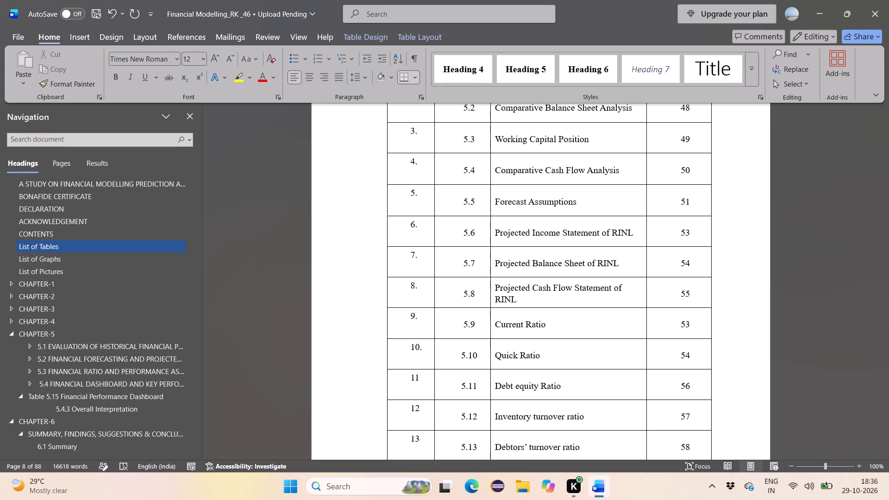
Check which pages carry Table 5.8 Projected Cash Flow Statement and Table 5.9 Current Ratio in section 5.3.
{"action": "scroll", "coordinate": [533, 289], "scroll_direction": "up", "scroll_amount": 1}
{"action": "scroll", "coordinate": [533, 289], "scroll_direction": "down", "scroll_amount": 1}
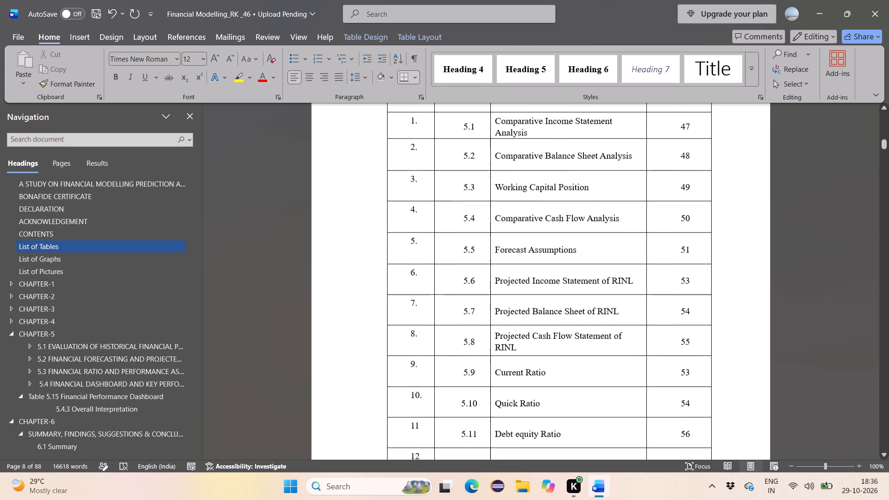
{"action": "scroll", "coordinate": [533, 289], "scroll_direction": "down", "scroll_amount": 1}
{"action": "left_click", "coordinate": [71, 365]}
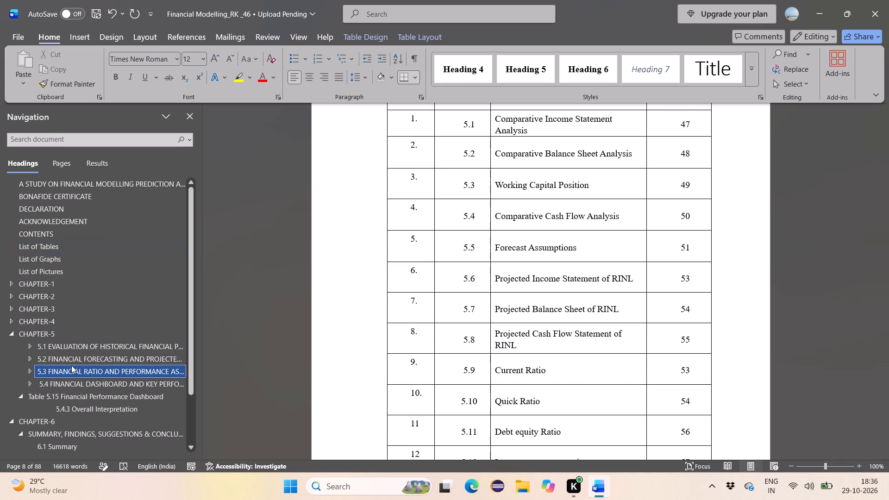
{"action": "scroll", "coordinate": [433, 319], "scroll_direction": "up", "scroll_amount": 1}
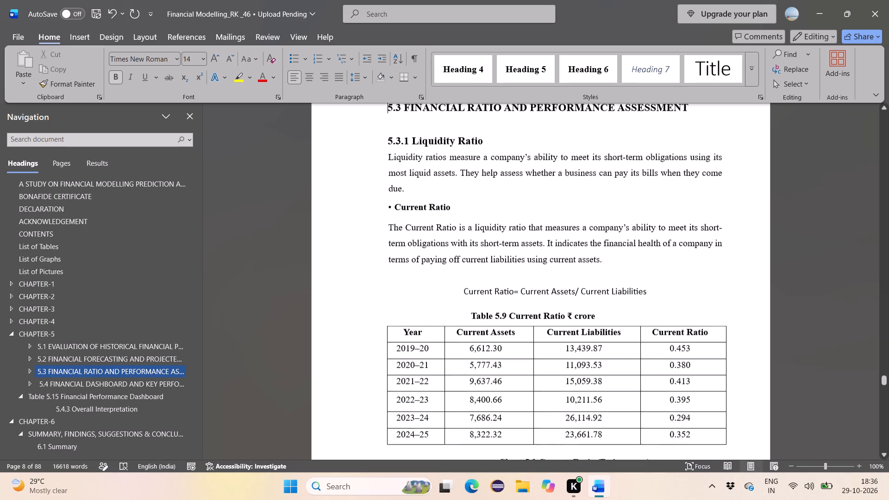
{"action": "scroll", "coordinate": [433, 319], "scroll_direction": "up", "scroll_amount": 1}
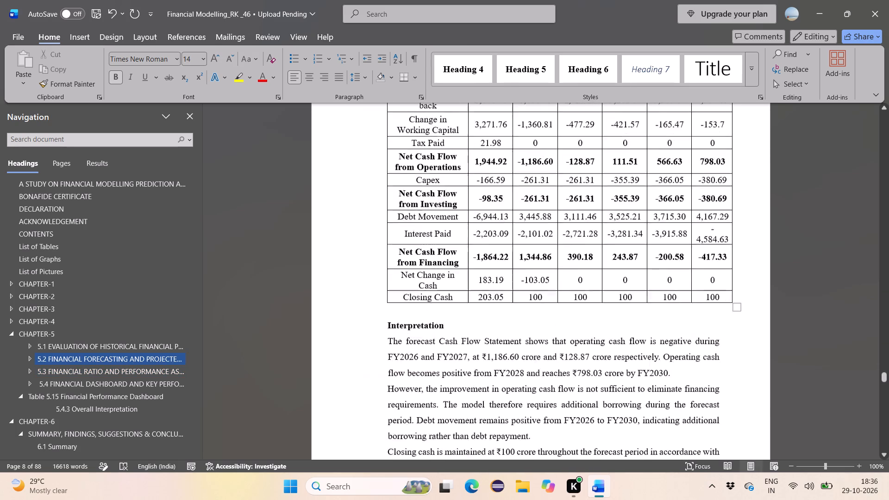
{"action": "scroll", "coordinate": [433, 319], "scroll_direction": "up", "scroll_amount": 1}
{"action": "scroll", "coordinate": [433, 319], "scroll_direction": "down", "scroll_amount": 1}
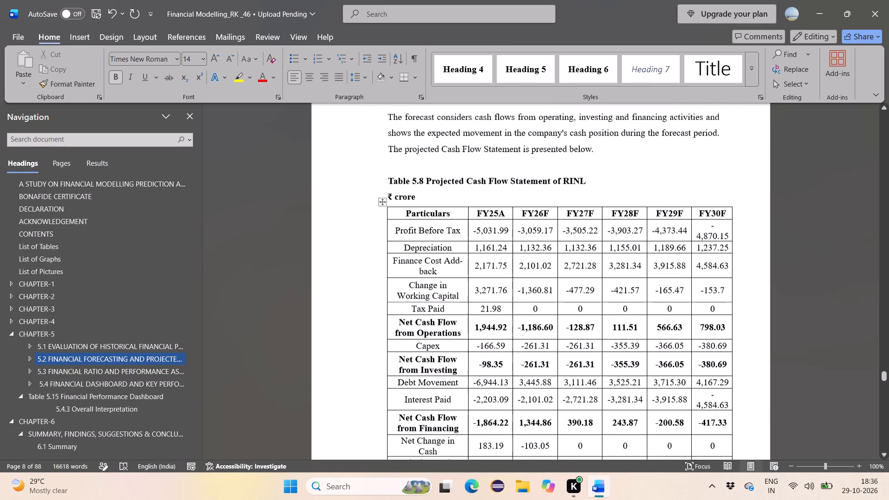
{"action": "scroll", "coordinate": [433, 319], "scroll_direction": "down", "scroll_amount": 1}
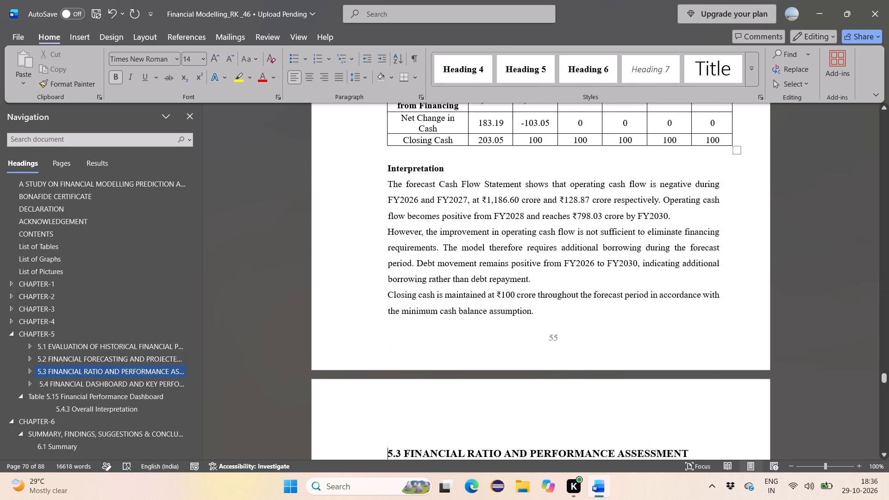
{"action": "scroll", "coordinate": [433, 319], "scroll_direction": "down", "scroll_amount": 2}
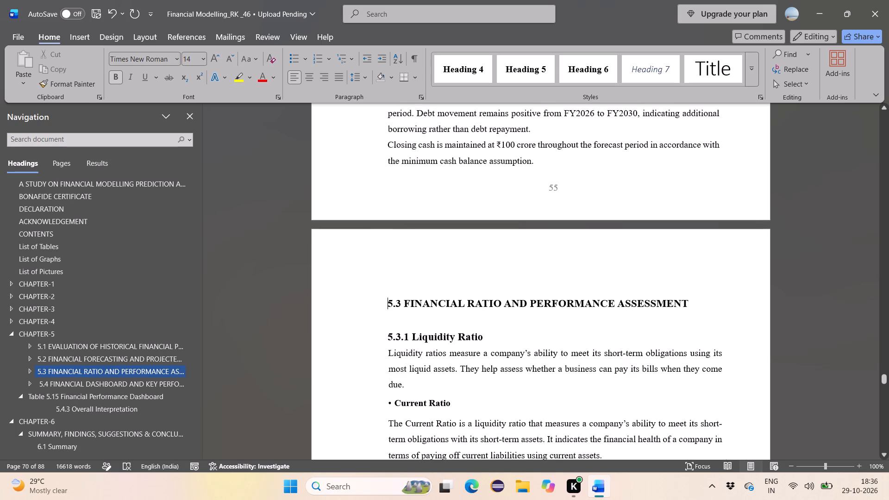
{"action": "scroll", "coordinate": [433, 319], "scroll_direction": "down", "scroll_amount": 3}
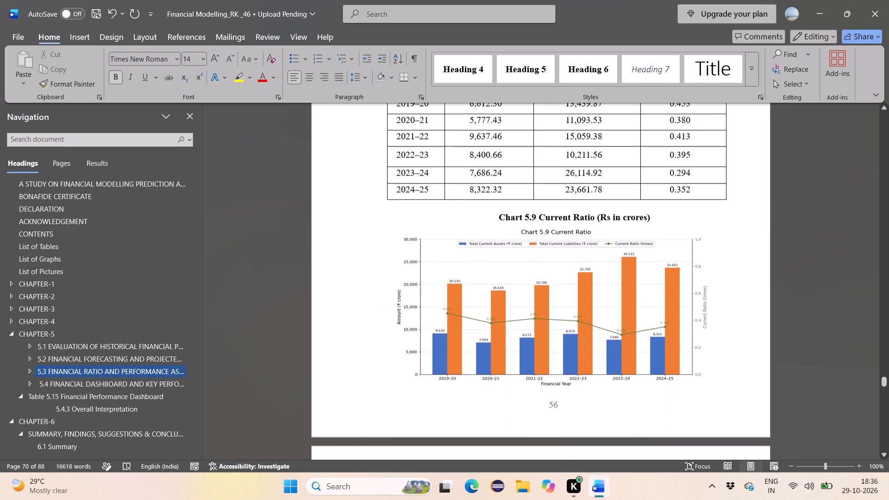
{"action": "scroll", "coordinate": [433, 319], "scroll_direction": "up", "scroll_amount": 1}
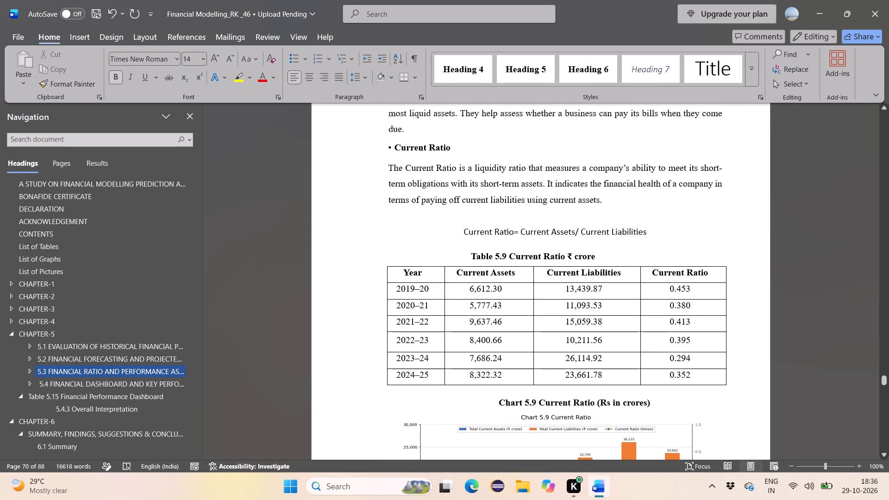
{"action": "left_click", "coordinate": [92, 346]}
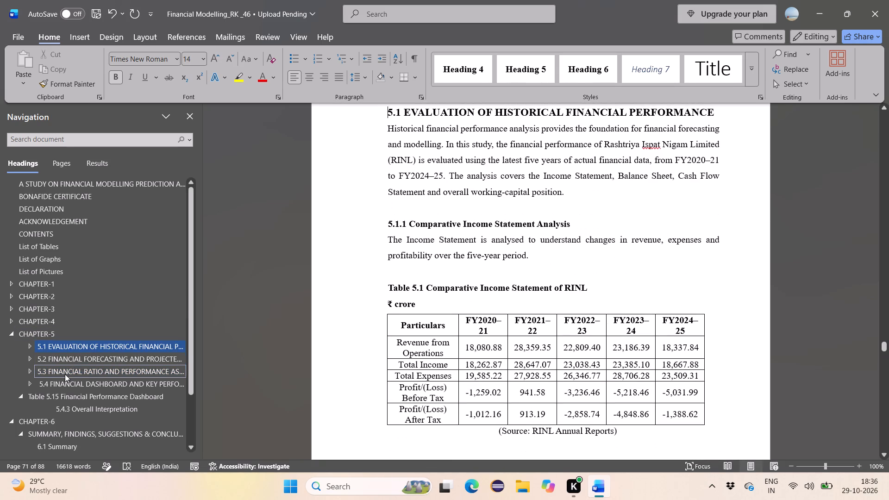
{"action": "left_click", "coordinate": [65, 374]}
{"action": "scroll", "coordinate": [385, 293], "scroll_direction": "down", "scroll_amount": 1}
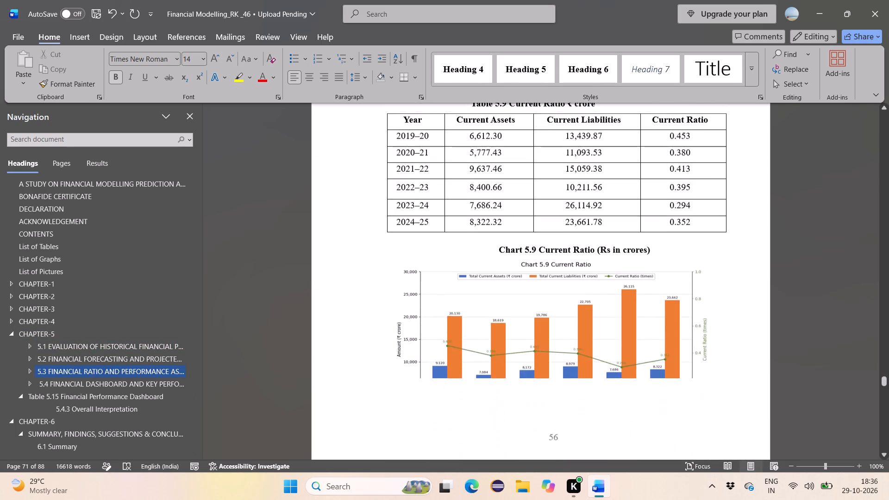
{"action": "scroll", "coordinate": [385, 293], "scroll_direction": "down", "scroll_amount": 1}
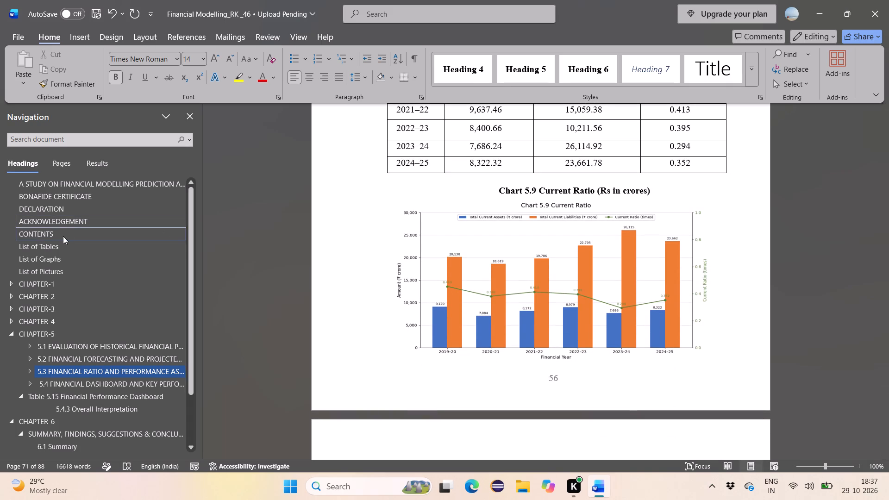
{"action": "scroll", "coordinate": [418, 237], "scroll_direction": "up", "scroll_amount": 1}
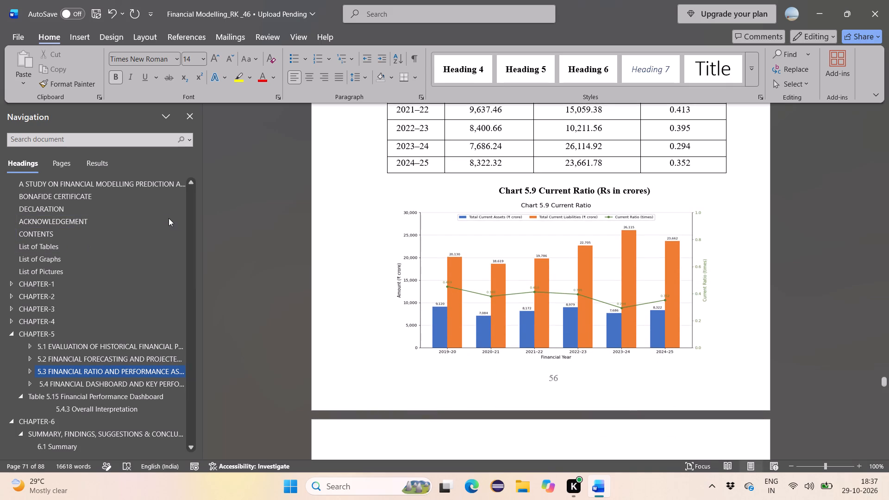
In the List of Tables, set the page number of Table 5.9 Current Ratio to 56.
{"action": "left_click", "coordinate": [75, 245]}
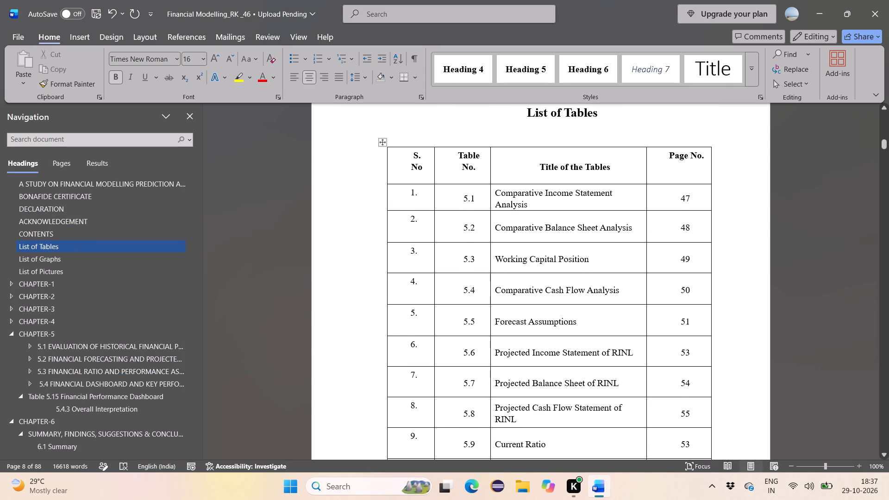
{"action": "scroll", "coordinate": [695, 410], "scroll_direction": "down", "scroll_amount": 1}
{"action": "left_click", "coordinate": [692, 417]}
{"action": "key", "text": "BackSpace"}
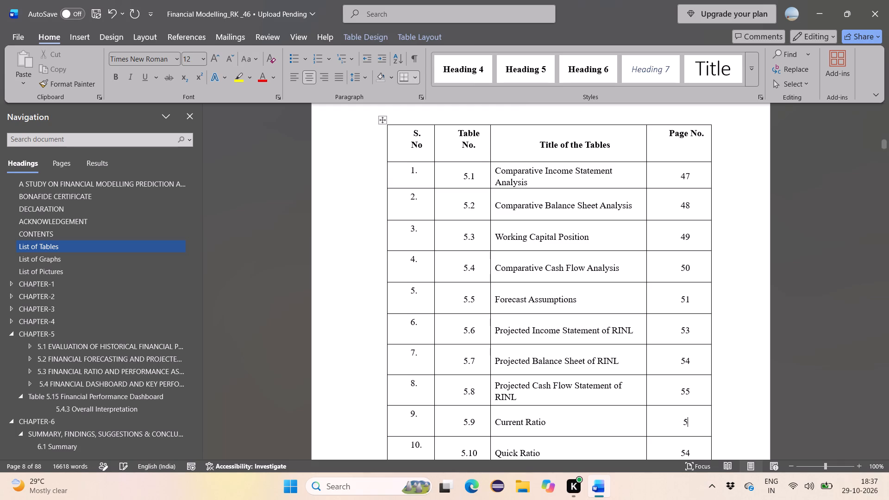
{"action": "key", "text": "6"}
Check which pages in section 5.3 carry Table 5.10 Quick Ratio and Table 5.11 debt equity Ratio.
{"action": "scroll", "coordinate": [692, 417], "scroll_direction": "down", "scroll_amount": 1}
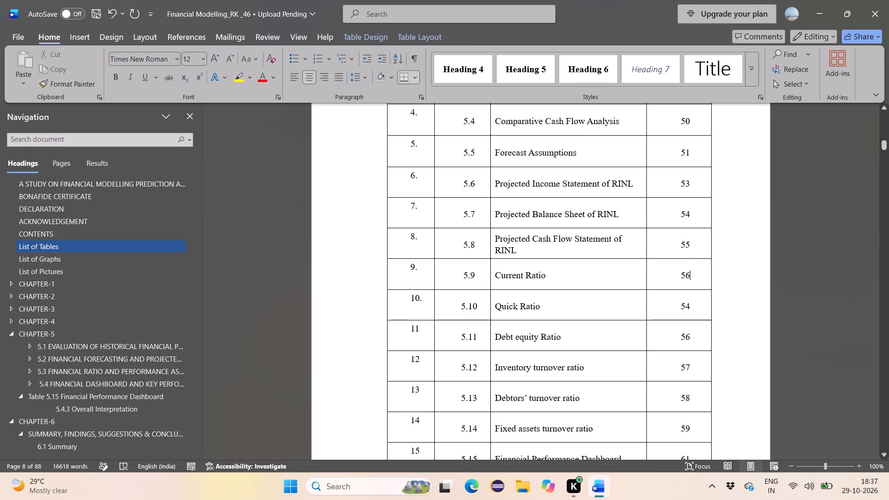
{"action": "scroll", "coordinate": [694, 314], "scroll_direction": "down", "scroll_amount": 1}
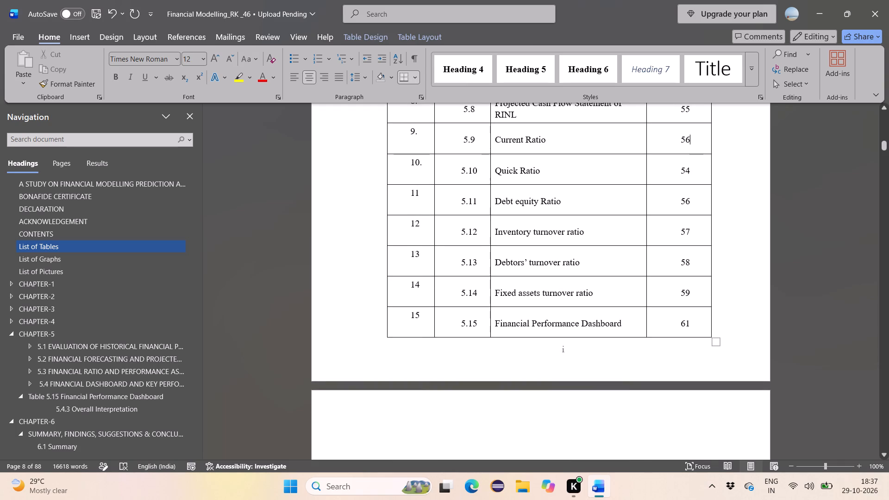
{"action": "left_click", "coordinate": [688, 174]}
{"action": "left_click", "coordinate": [89, 368]}
{"action": "scroll", "coordinate": [424, 333], "scroll_direction": "down", "scroll_amount": 1}
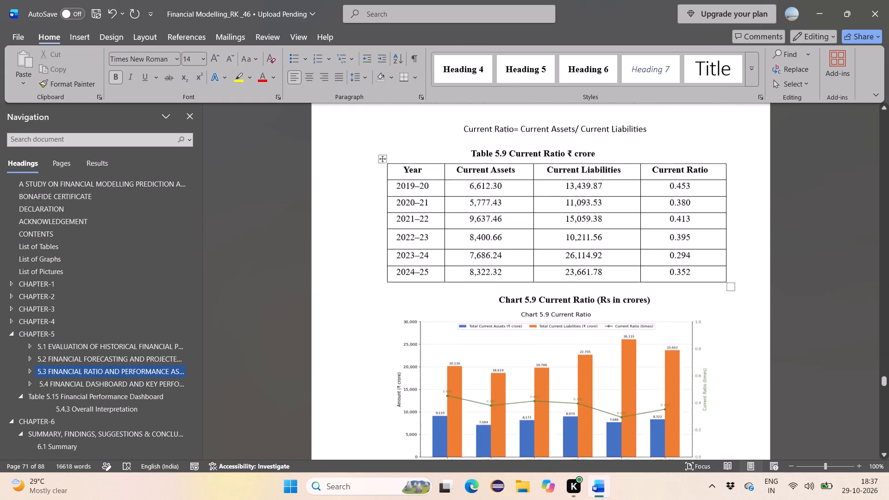
{"action": "scroll", "coordinate": [424, 333], "scroll_direction": "down", "scroll_amount": 2}
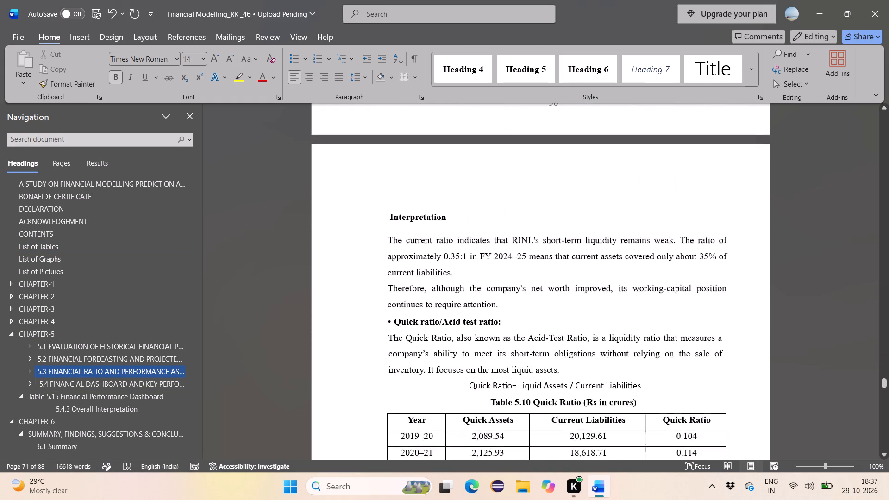
{"action": "scroll", "coordinate": [424, 333], "scroll_direction": "down", "scroll_amount": 3}
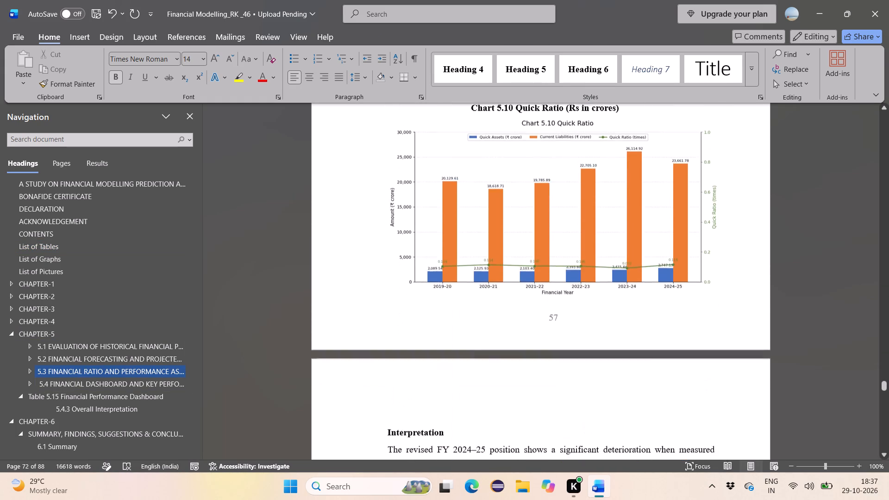
{"action": "scroll", "coordinate": [424, 333], "scroll_direction": "down", "scroll_amount": 1}
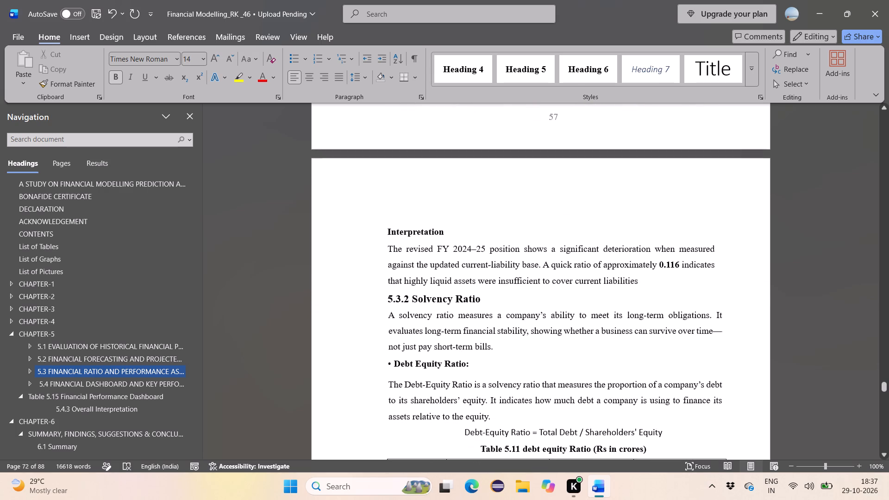
{"action": "scroll", "coordinate": [424, 333], "scroll_direction": "down", "scroll_amount": 2}
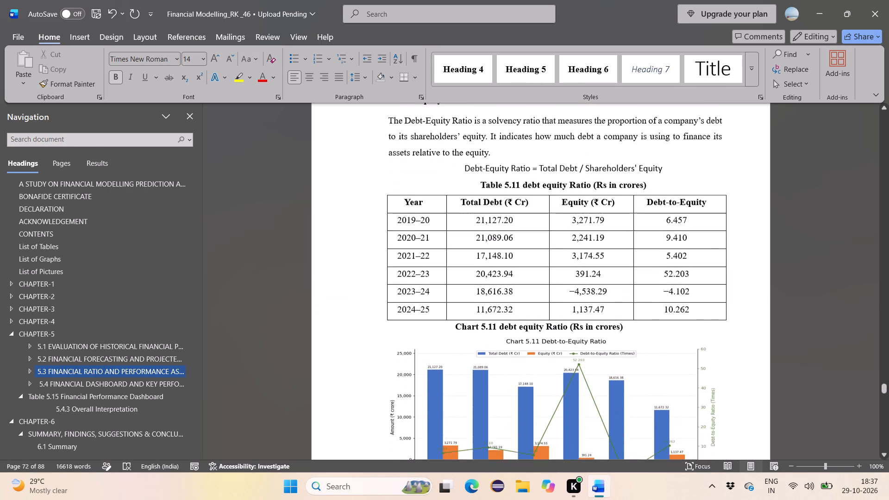
{"action": "scroll", "coordinate": [424, 333], "scroll_direction": "down", "scroll_amount": 2}
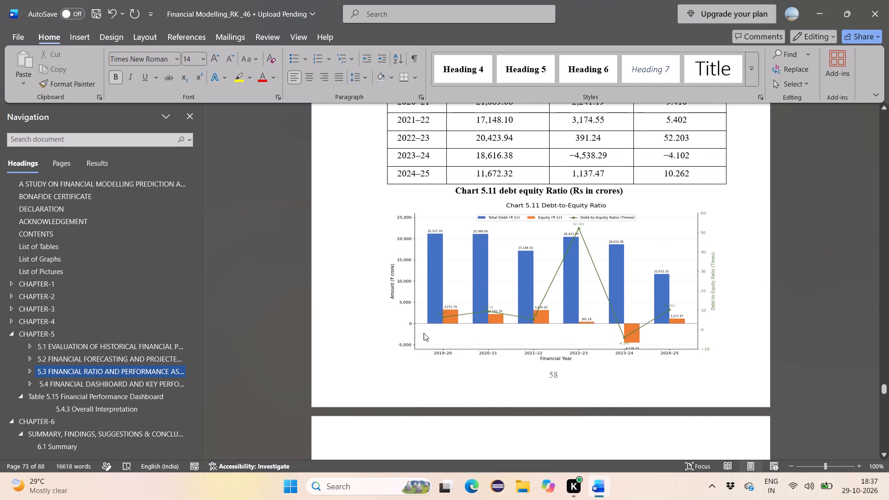
Recheck the printed page numbers of Table 5.10 Quick Ratio and Table 5.11 debt equity Ratio in section 5.3.
{"action": "scroll", "coordinate": [424, 333], "scroll_direction": "down", "scroll_amount": 2}
{"action": "scroll", "coordinate": [424, 333], "scroll_direction": "up", "scroll_amount": 1}
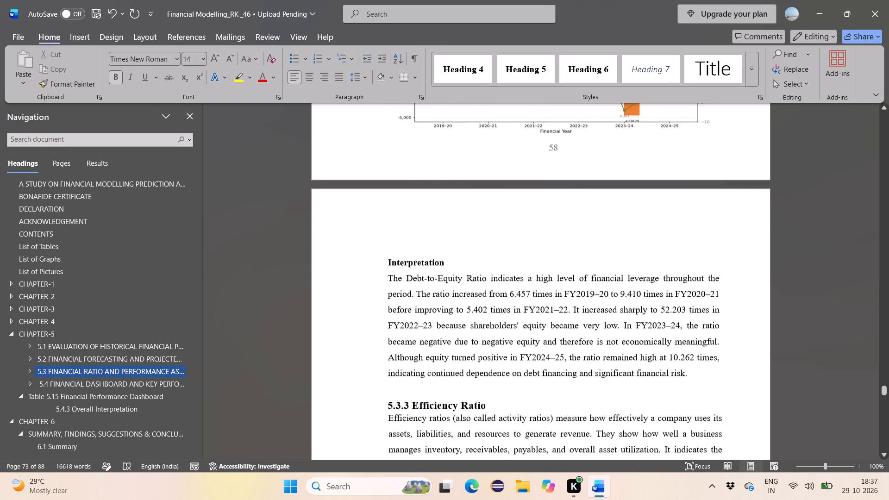
{"action": "scroll", "coordinate": [424, 333], "scroll_direction": "up", "scroll_amount": 1}
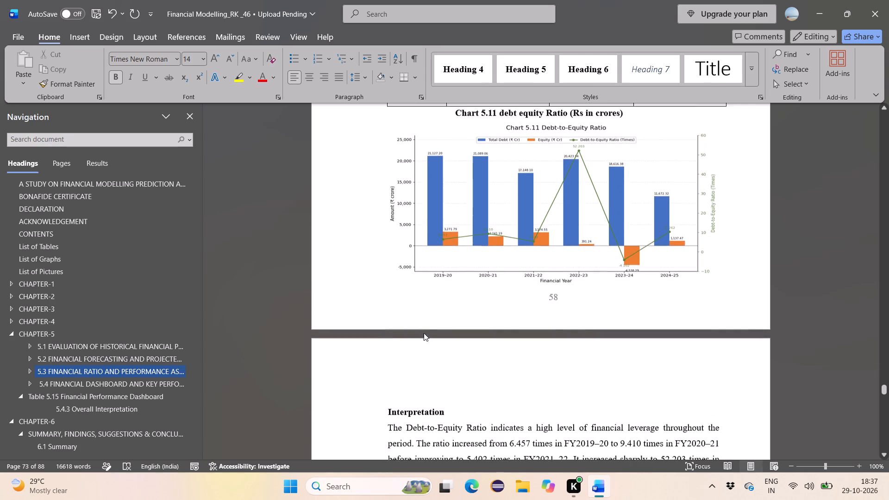
{"action": "scroll", "coordinate": [424, 333], "scroll_direction": "up", "scroll_amount": 1}
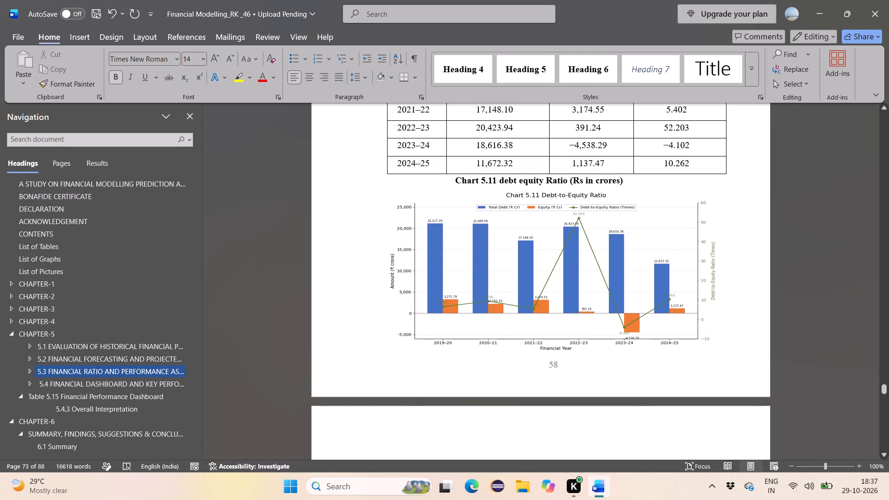
{"action": "scroll", "coordinate": [473, 306], "scroll_direction": "up", "scroll_amount": 1}
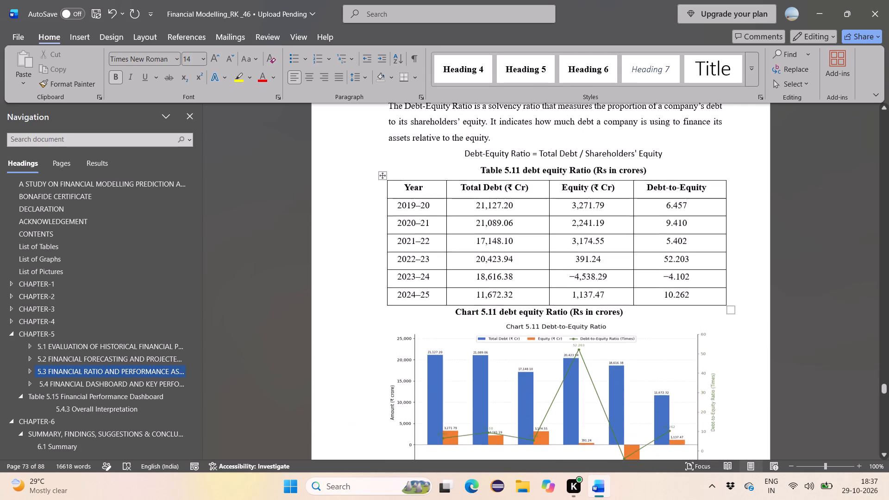
{"action": "scroll", "coordinate": [473, 306], "scroll_direction": "up", "scroll_amount": 3}
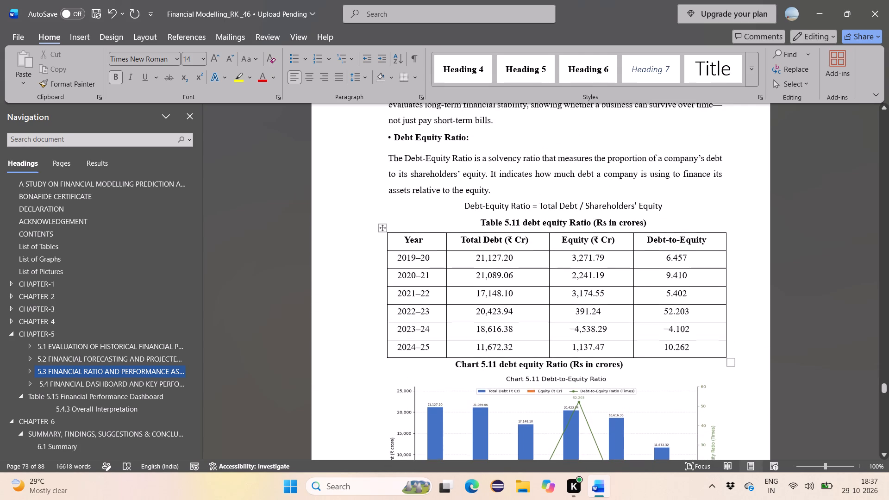
{"action": "scroll", "coordinate": [473, 306], "scroll_direction": "up", "scroll_amount": 2}
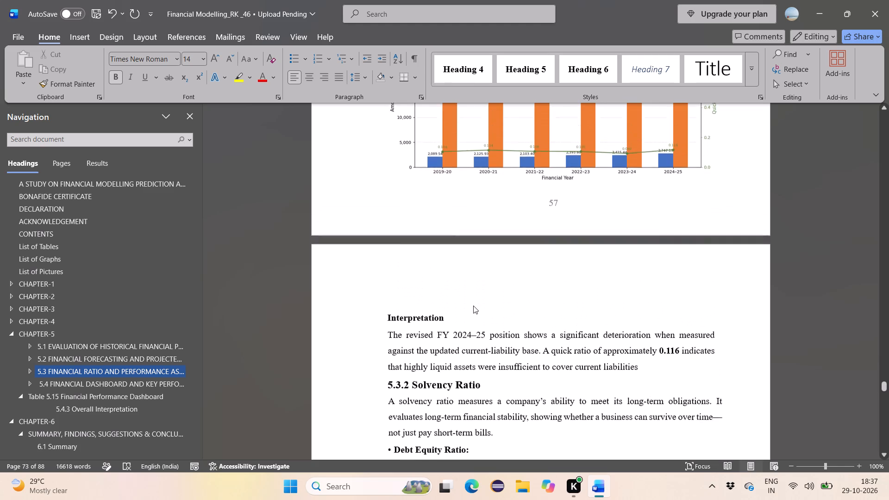
{"action": "scroll", "coordinate": [473, 306], "scroll_direction": "up", "scroll_amount": 2}
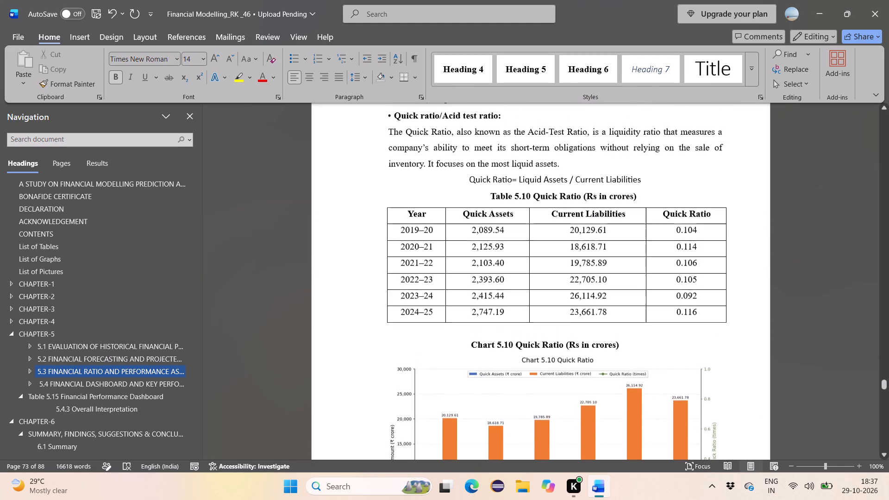
{"action": "scroll", "coordinate": [473, 306], "scroll_direction": "up", "scroll_amount": 2}
{"action": "scroll", "coordinate": [473, 306], "scroll_direction": "down", "scroll_amount": 1}
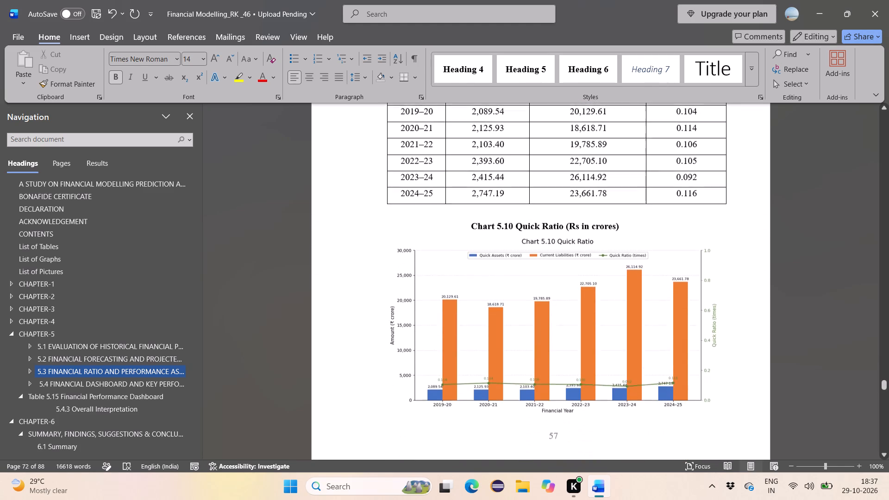
{"action": "scroll", "coordinate": [473, 306], "scroll_direction": "down", "scroll_amount": 2}
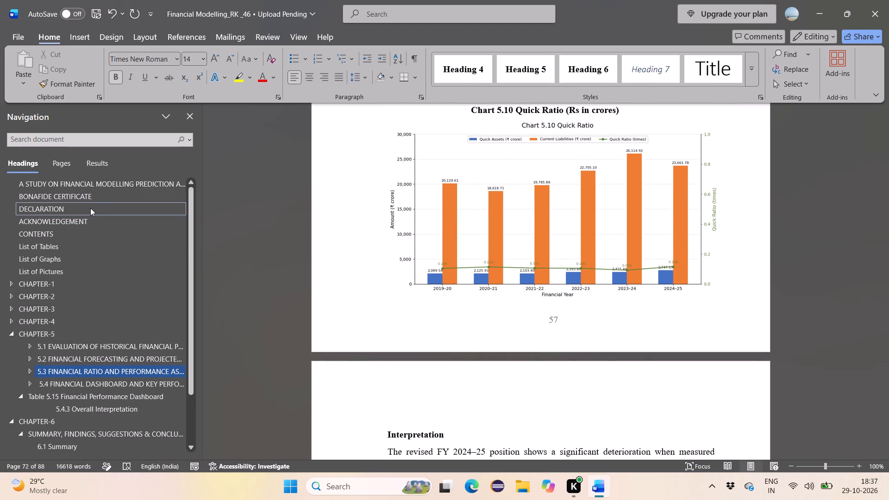
{"action": "scroll", "coordinate": [95, 244], "scroll_direction": "up", "scroll_amount": 3}
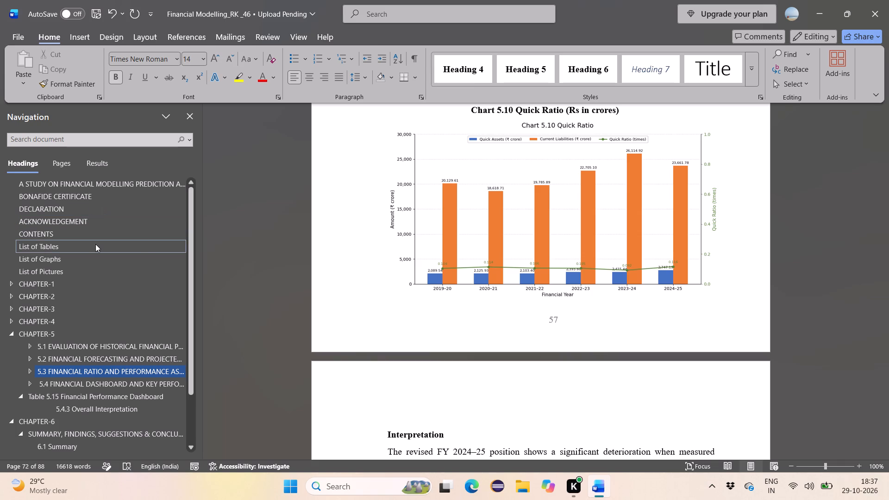
{"action": "scroll", "coordinate": [494, 263], "scroll_direction": "up", "scroll_amount": 1}
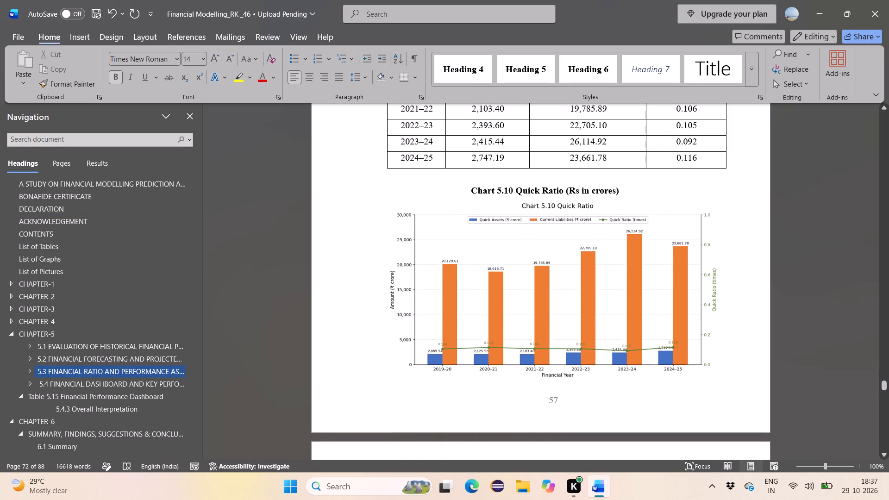
In the List of Tables, set the page number of Table 5.10 Quick Ratio to 57.
{"action": "left_click", "coordinate": [48, 248]}
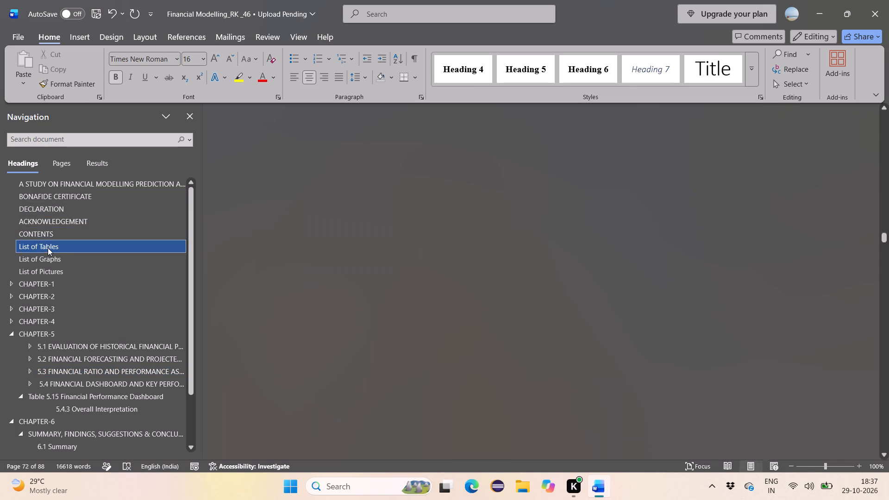
{"action": "scroll", "coordinate": [464, 308], "scroll_direction": "down", "scroll_amount": 1}
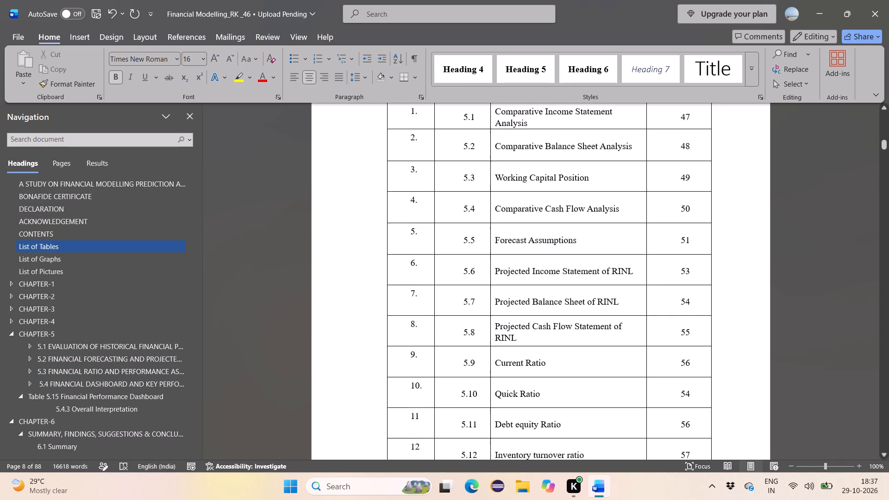
{"action": "scroll", "coordinate": [464, 308], "scroll_direction": "down", "scroll_amount": 1}
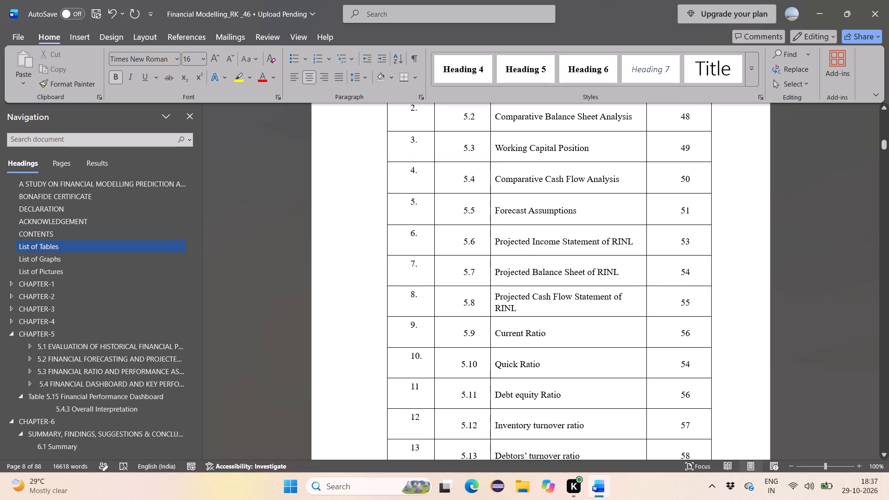
{"action": "left_click", "coordinate": [691, 363]}
{"action": "key", "text": "BackSpace"}
{"action": "key", "text": "7"}
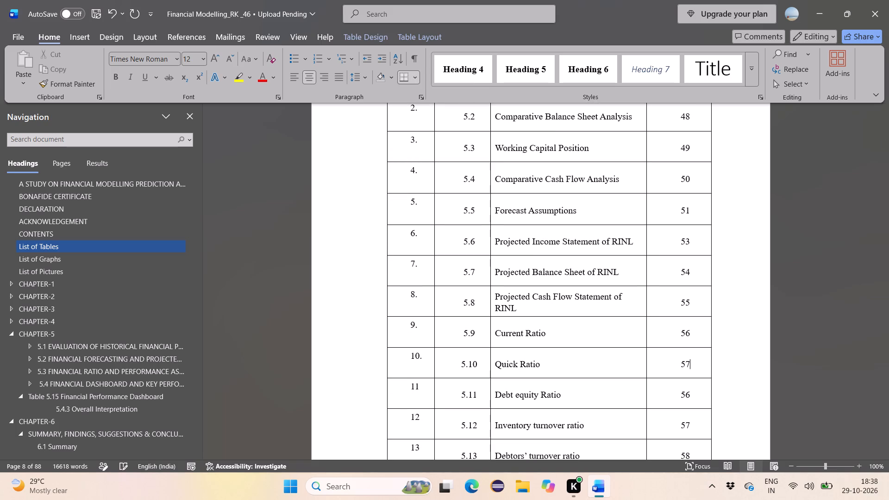
Check which pages in section 5.3 carry the debt equity, Inventory turnover and Debtors' turnover ratio tables, 5.11 to 5.13.
{"action": "left_click", "coordinate": [77, 373]}
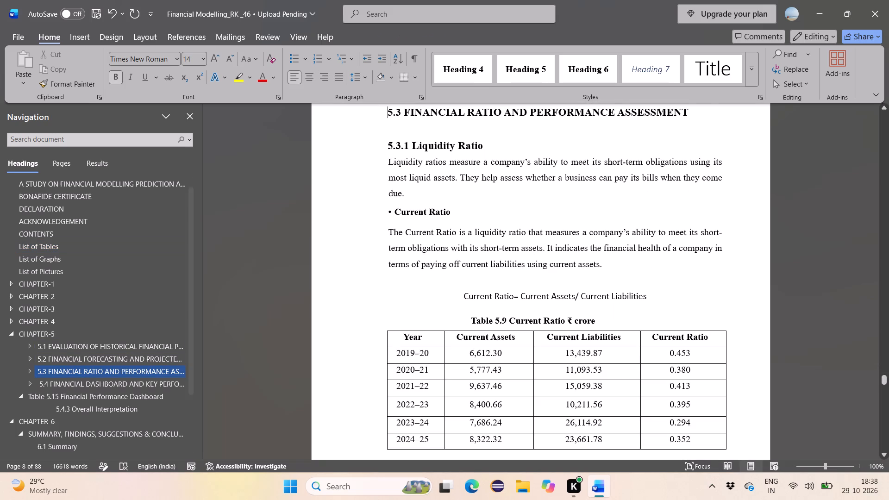
{"action": "scroll", "coordinate": [433, 354], "scroll_direction": "down", "scroll_amount": 4}
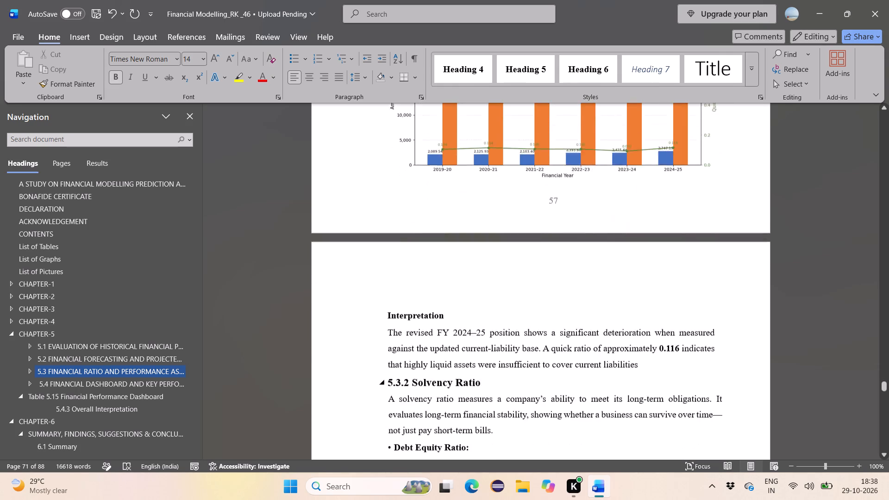
{"action": "scroll", "coordinate": [433, 354], "scroll_direction": "down", "scroll_amount": 3}
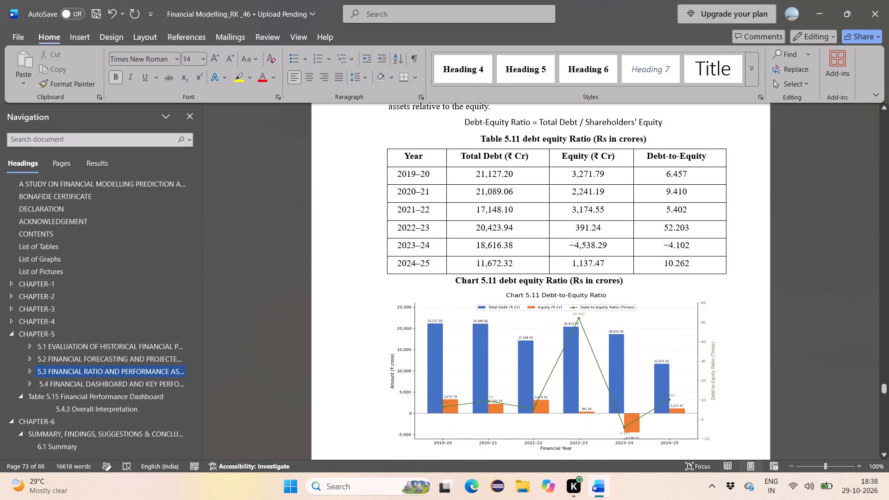
{"action": "scroll", "coordinate": [433, 354], "scroll_direction": "down", "scroll_amount": 2}
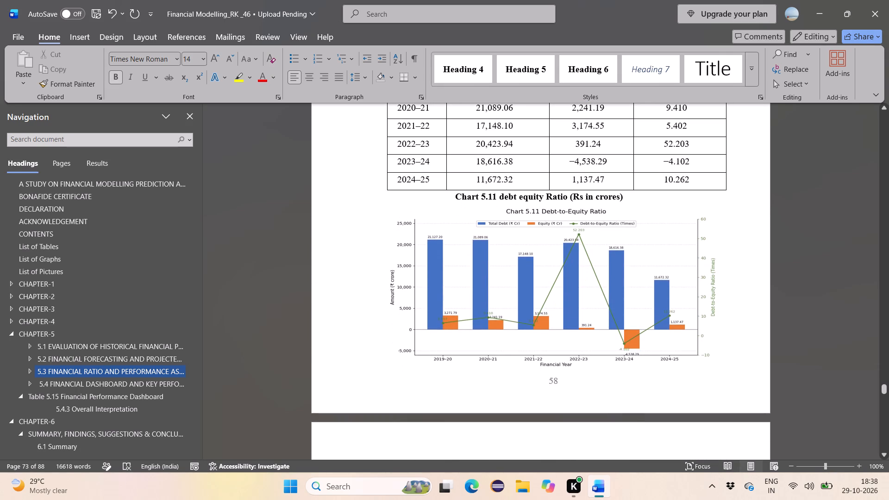
{"action": "scroll", "coordinate": [431, 357], "scroll_direction": "up", "scroll_amount": 2}
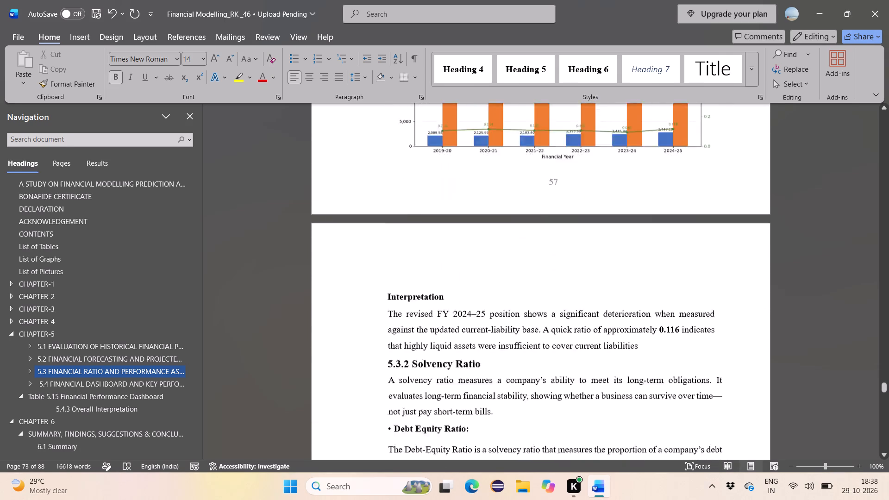
{"action": "scroll", "coordinate": [431, 357], "scroll_direction": "down", "scroll_amount": 2}
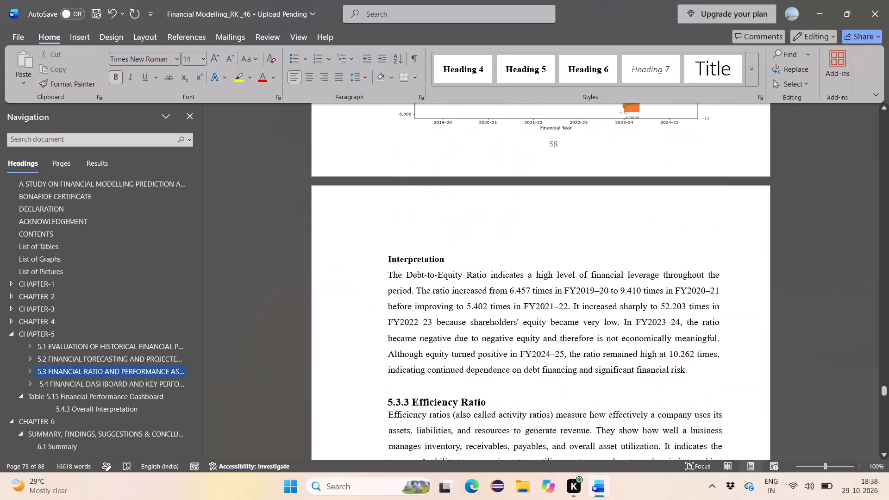
{"action": "scroll", "coordinate": [431, 357], "scroll_direction": "down", "scroll_amount": 2}
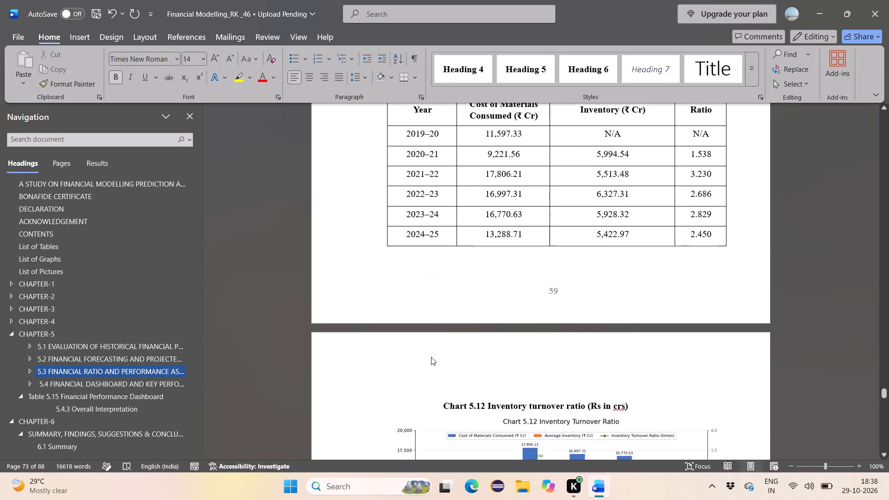
{"action": "scroll", "coordinate": [431, 357], "scroll_direction": "down", "scroll_amount": 1}
{"action": "scroll", "coordinate": [431, 357], "scroll_direction": "up", "scroll_amount": 1}
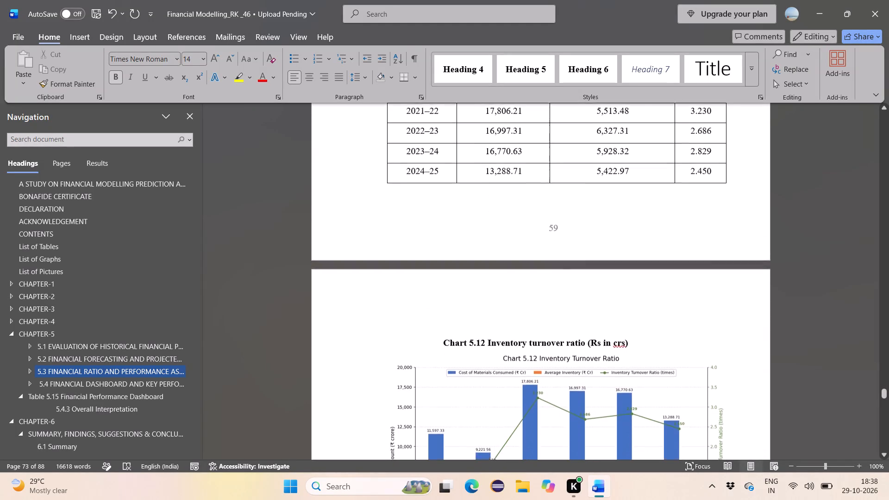
{"action": "scroll", "coordinate": [431, 357], "scroll_direction": "up", "scroll_amount": 1}
{"action": "scroll", "coordinate": [431, 357], "scroll_direction": "down", "scroll_amount": 1}
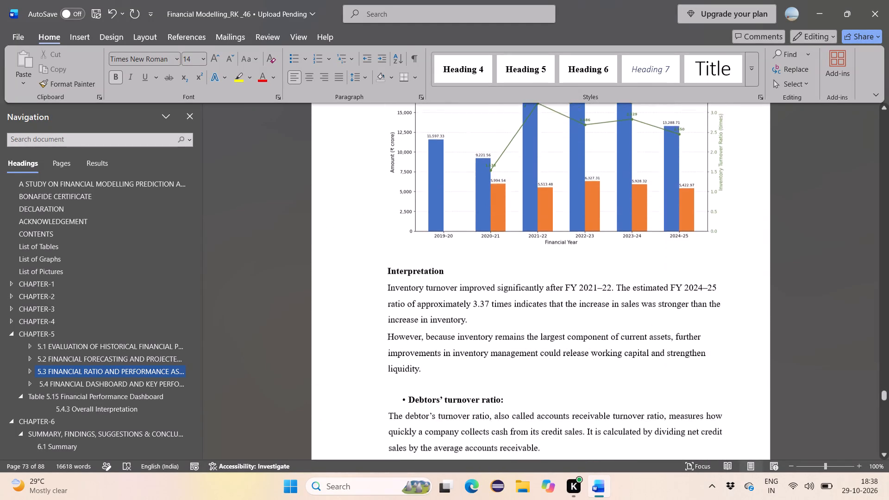
{"action": "scroll", "coordinate": [431, 357], "scroll_direction": "down", "scroll_amount": 3}
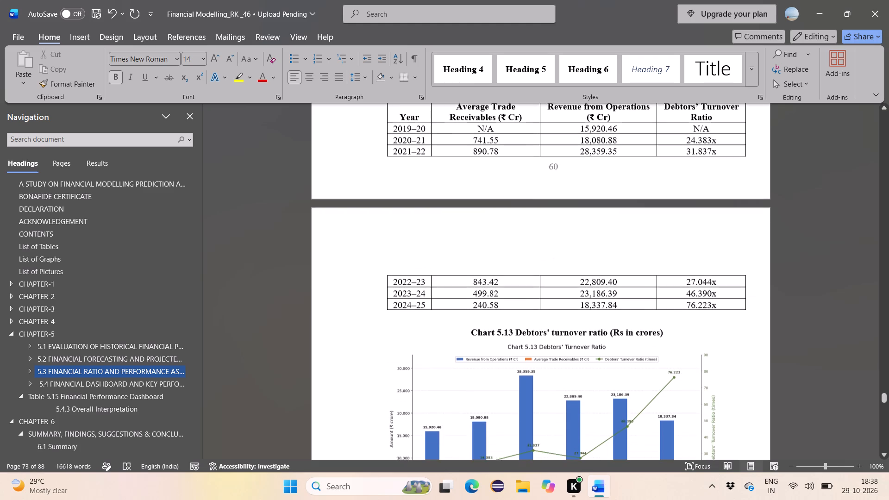
In the List of Tables, set the page number of Table 5.11 Debt equity Ratio to 58.
{"action": "left_click", "coordinate": [53, 242]}
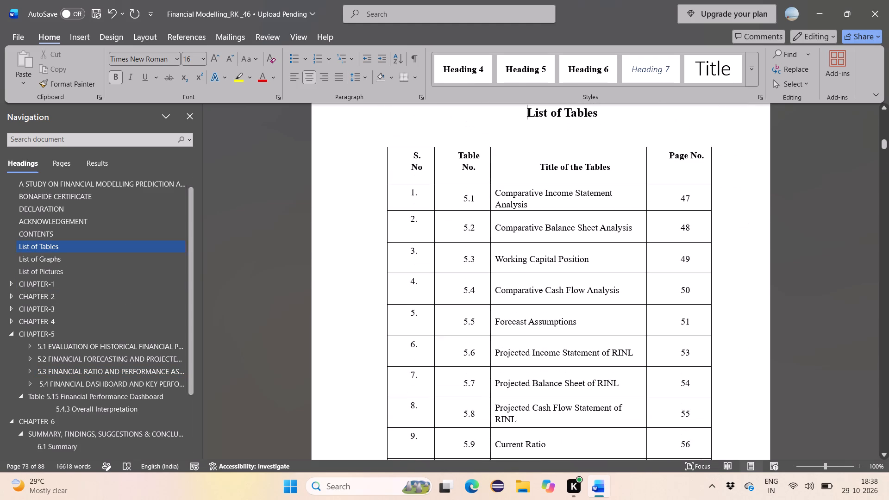
{"action": "scroll", "coordinate": [536, 344], "scroll_direction": "down", "scroll_amount": 2}
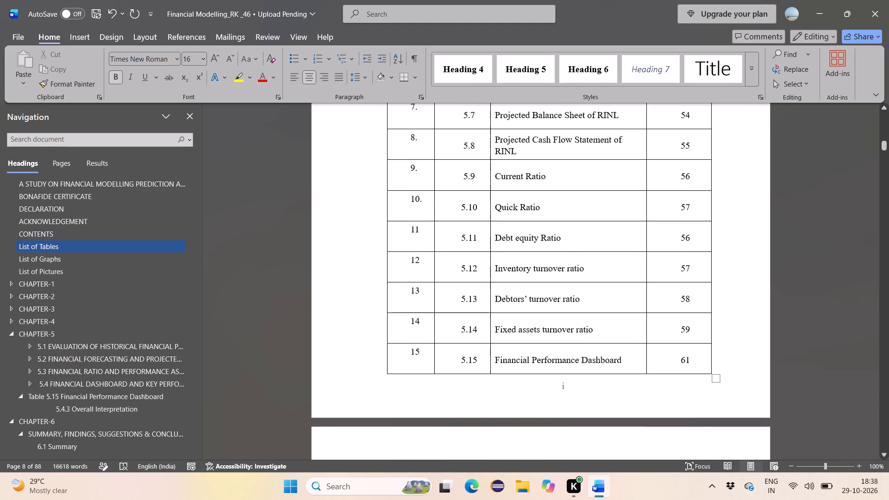
{"action": "scroll", "coordinate": [536, 344], "scroll_direction": "down", "scroll_amount": 1}
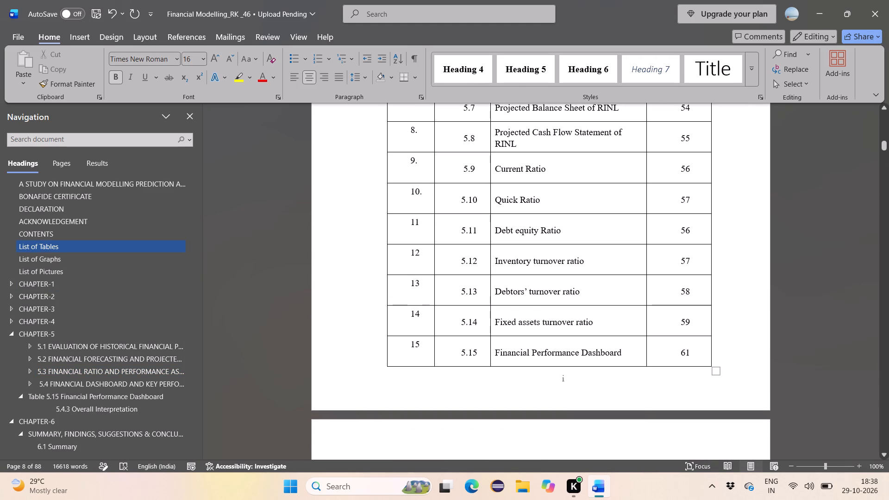
{"action": "left_click", "coordinate": [689, 233]}
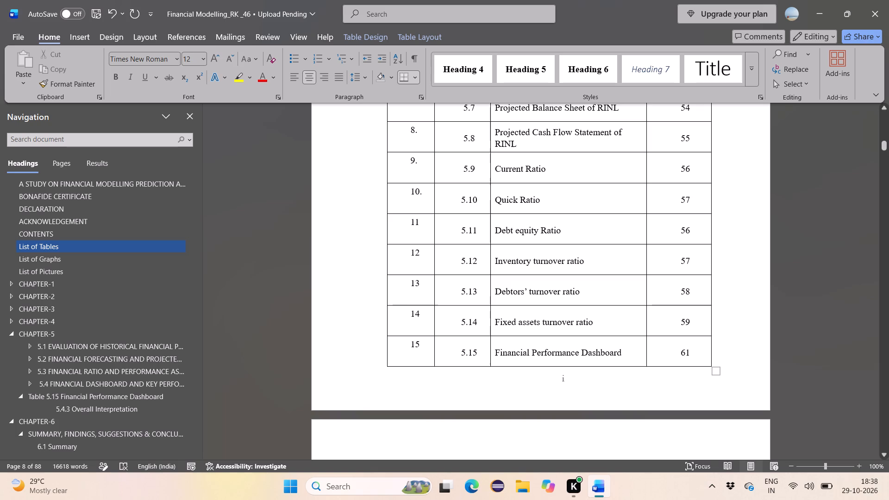
{"action": "key", "text": "BackSpace"}
{"action": "key", "text": "8"}
Set the page number of entry 5.12 Inventory turnover ratio in the List of Tables to 59.
{"action": "left_click", "coordinate": [690, 256]}
{"action": "key", "text": "BackSpace"}
{"action": "key", "text": "9"}
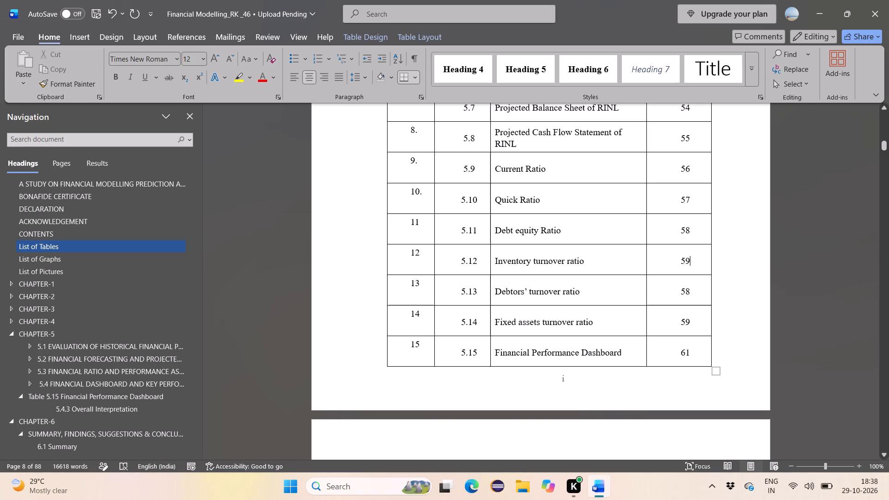
Set the page number of entry 5.13 Debtors' turnover ratio in the List of Tables to 60.
{"action": "left_click", "coordinate": [691, 292]}
{"action": "key", "text": "BackSpace"}
{"action": "key", "text": "BackSpace"}
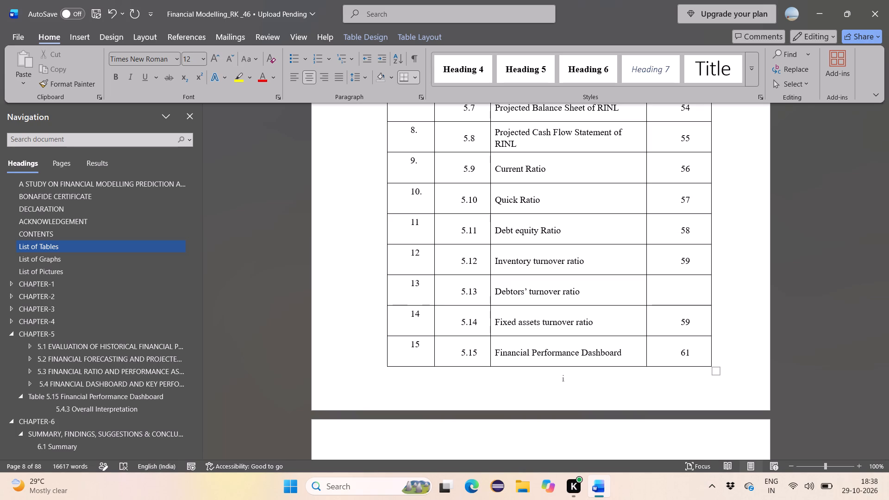
{"action": "type", "text": "6-"}
{"action": "key", "text": "BackSpace"}
{"action": "key", "text": "0"}
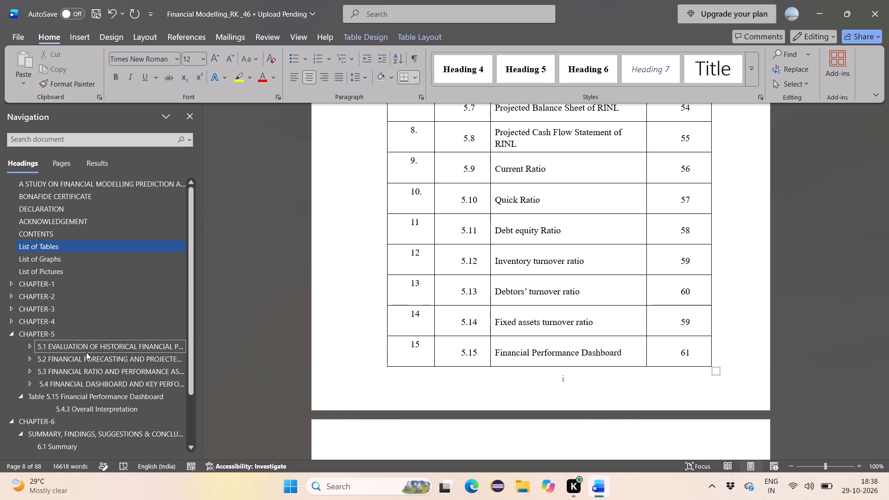
Check which pages carry Table 5.14 Fixed assets turnover ratio and Table 5.15 Financial Performance Dashboard.
{"action": "left_click", "coordinate": [79, 382]}
{"action": "scroll", "coordinate": [464, 323], "scroll_direction": "down", "scroll_amount": 1}
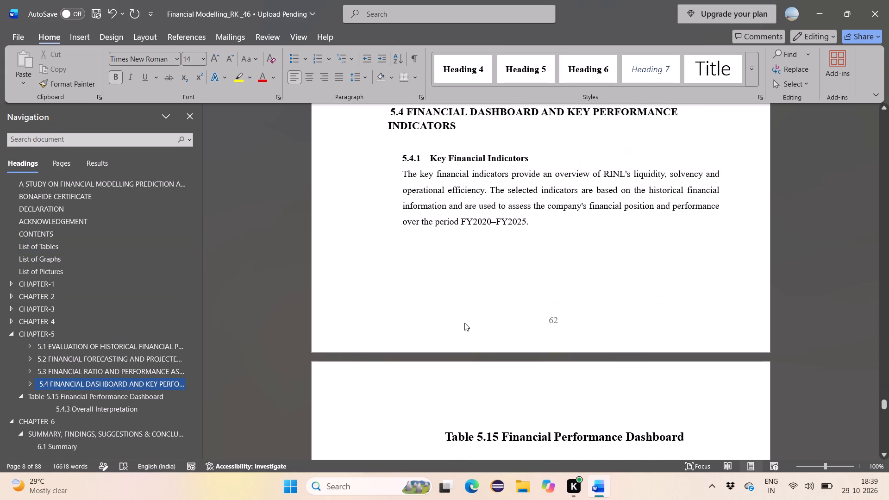
{"action": "scroll", "coordinate": [464, 323], "scroll_direction": "down", "scroll_amount": 1}
{"action": "scroll", "coordinate": [464, 323], "scroll_direction": "up", "scroll_amount": 3}
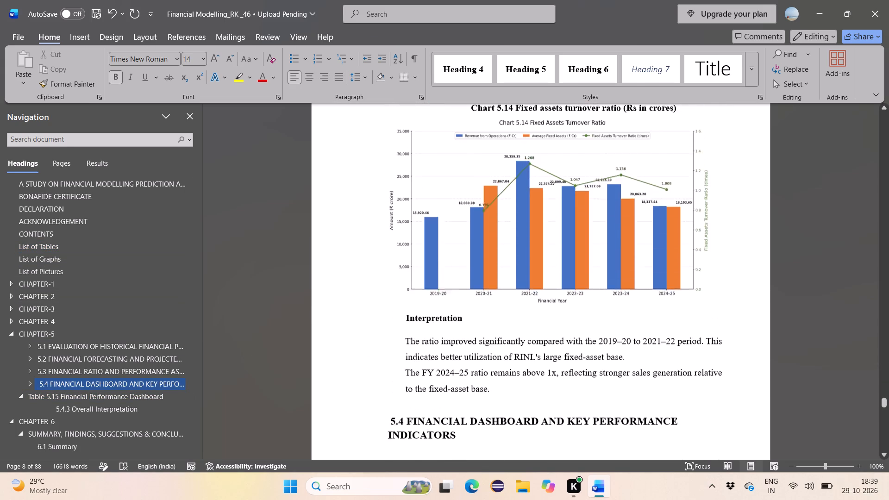
{"action": "scroll", "coordinate": [464, 323], "scroll_direction": "up", "scroll_amount": 1}
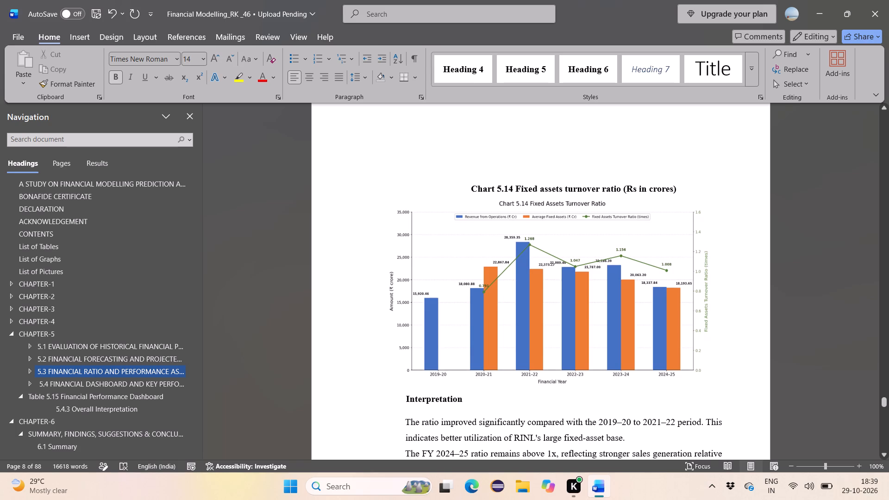
{"action": "scroll", "coordinate": [475, 289], "scroll_direction": "up", "scroll_amount": 2}
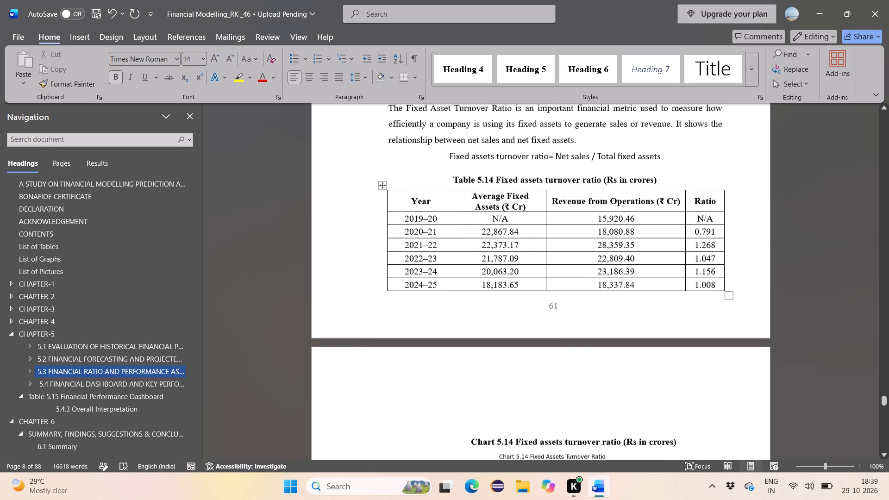
{"action": "scroll", "coordinate": [475, 289], "scroll_direction": "up", "scroll_amount": 3}
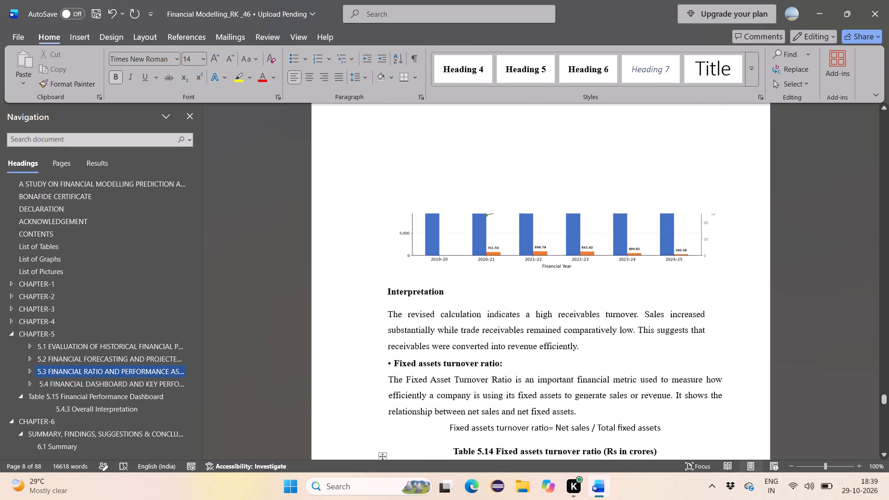
{"action": "scroll", "coordinate": [475, 289], "scroll_direction": "up", "scroll_amount": 1}
{"action": "scroll", "coordinate": [475, 289], "scroll_direction": "down", "scroll_amount": 1}
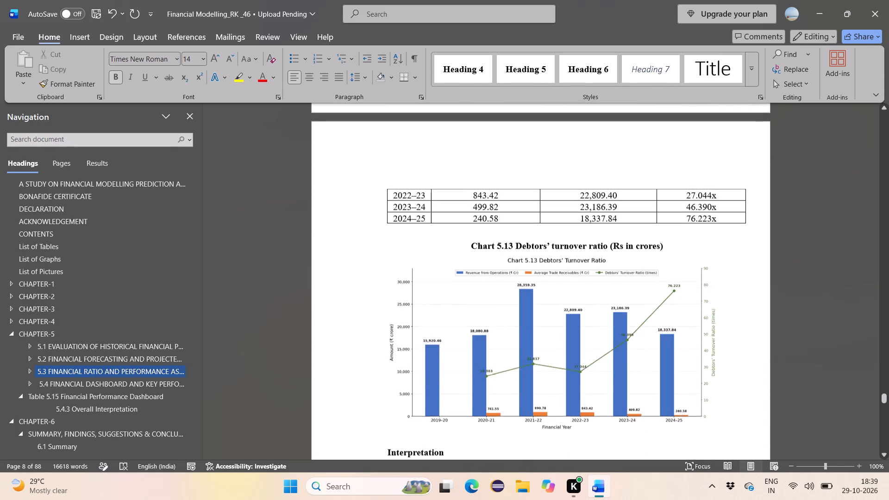
{"action": "scroll", "coordinate": [475, 289], "scroll_direction": "down", "scroll_amount": 1}
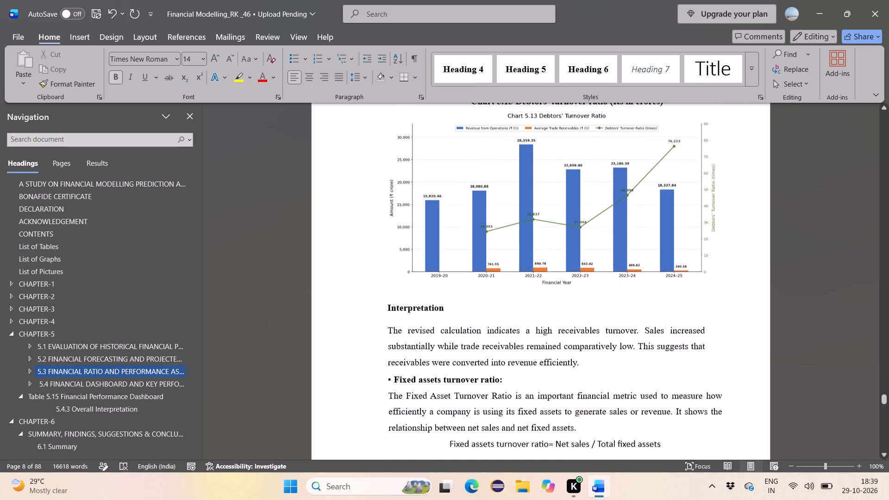
{"action": "scroll", "coordinate": [475, 289], "scroll_direction": "down", "scroll_amount": 2}
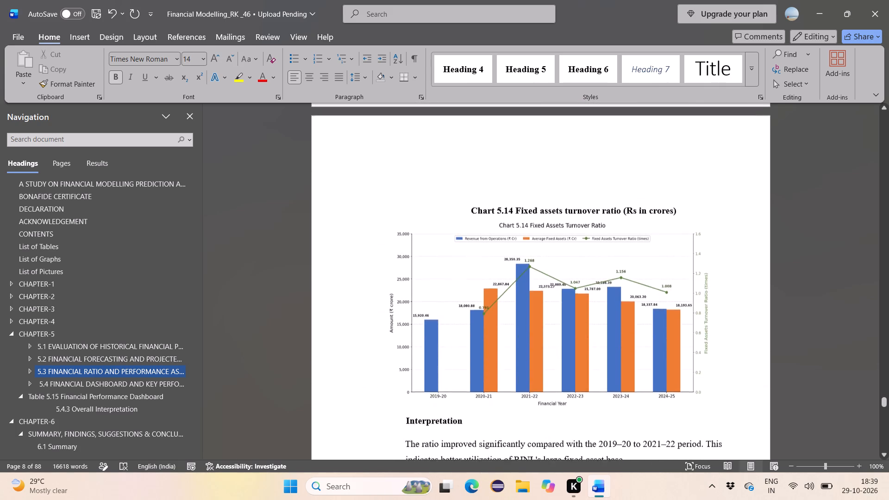
{"action": "scroll", "coordinate": [475, 289], "scroll_direction": "down", "scroll_amount": 1}
{"action": "scroll", "coordinate": [475, 289], "scroll_direction": "up", "scroll_amount": 1}
{"action": "scroll", "coordinate": [475, 289], "scroll_direction": "down", "scroll_amount": 2}
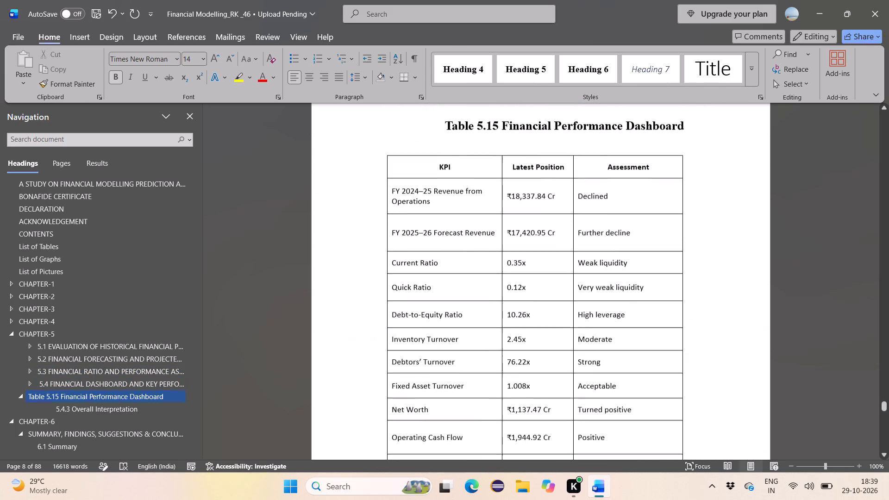
{"action": "scroll", "coordinate": [475, 289], "scroll_direction": "down", "scroll_amount": 2}
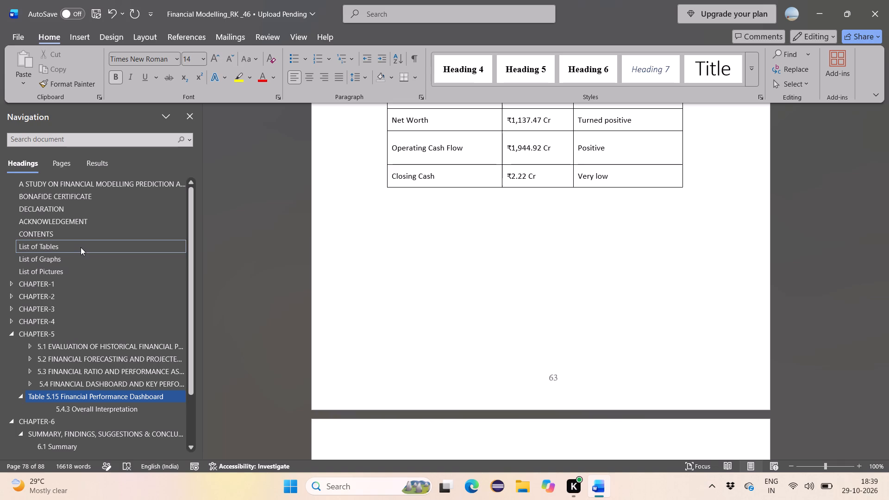
Set the page number of entry 5.14 Fixed assets turnover ratio in the List of Tables to 61.
{"action": "left_click", "coordinate": [81, 247]}
{"action": "scroll", "coordinate": [500, 314], "scroll_direction": "down", "scroll_amount": 1}
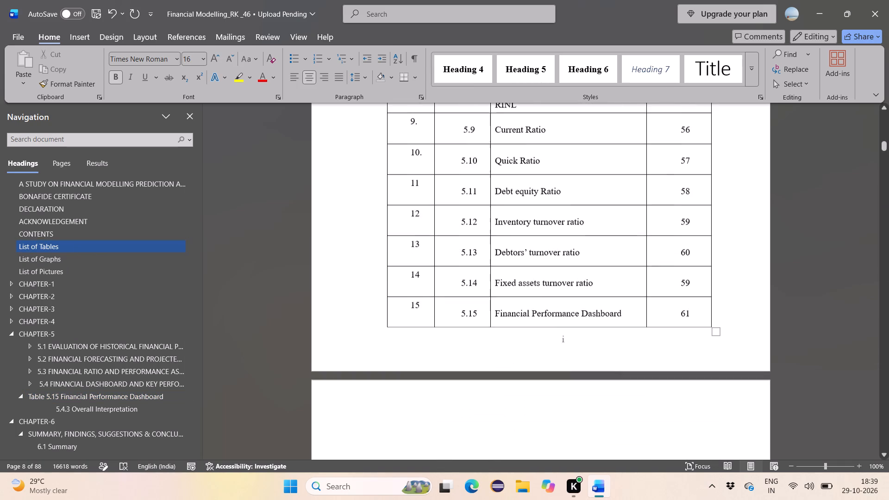
{"action": "left_click", "coordinate": [695, 253]}
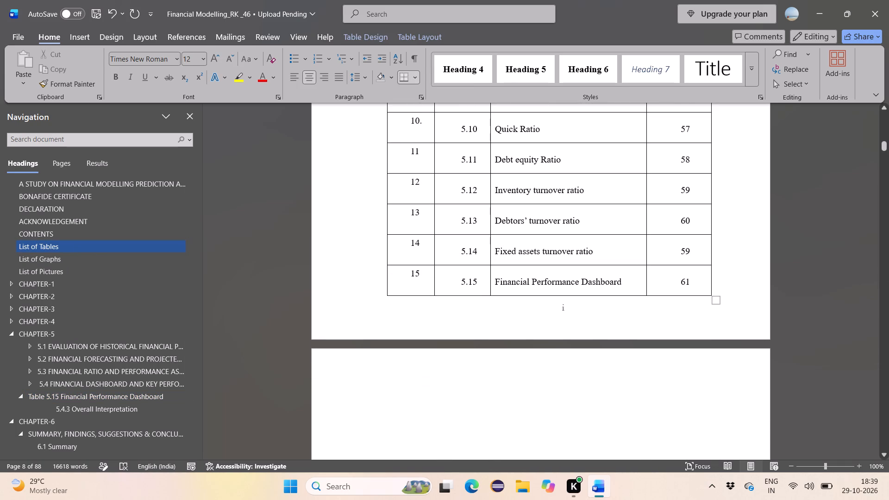
{"action": "key", "text": "BackSpace"}
{"action": "key", "text": "BackSpace"}
{"action": "type", "text": "62"}
{"action": "key", "text": "BackSpace"}
{"action": "key", "text": "1"}
Set the page number of entry 5.15 Financial Performance Dashboard in the List of Tables to 63.
{"action": "left_click", "coordinate": [684, 279]}
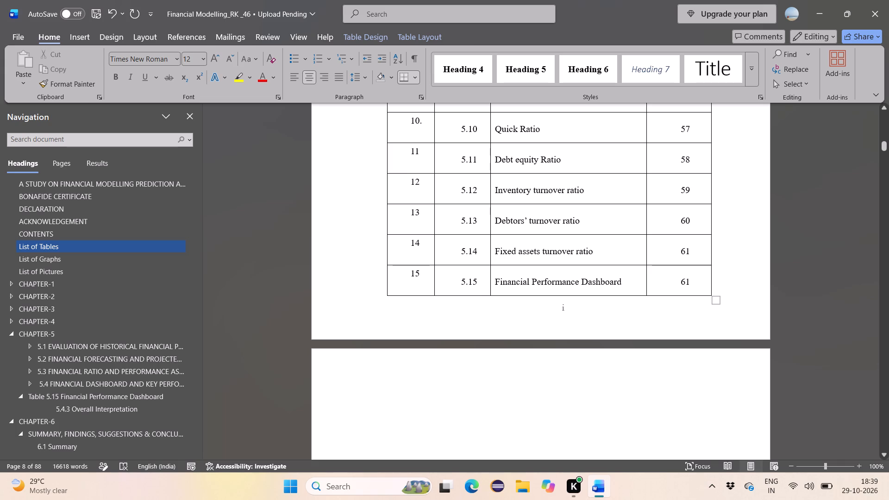
{"action": "left_click", "coordinate": [688, 279]}
{"action": "key", "text": "BackSpace"}
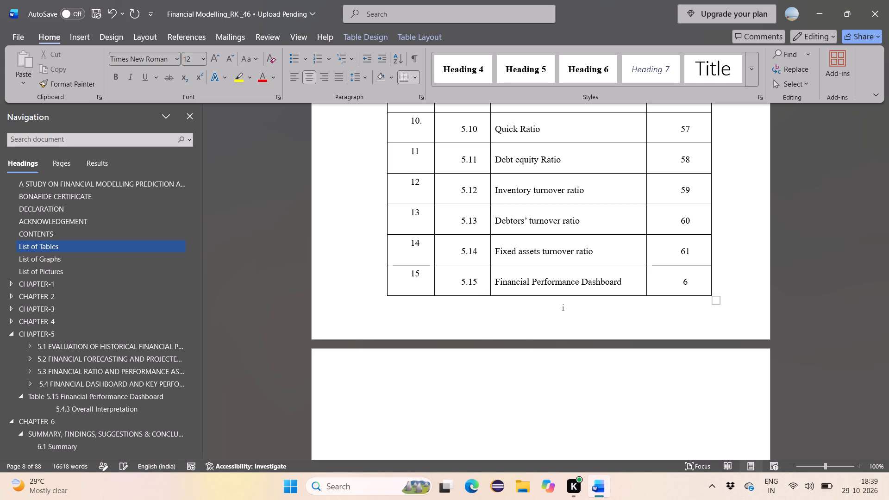
{"action": "key", "text": "3"}
Review the List of Graphs and check which page carries Chart 5.14 Fixed assets turnover ratio, just before section 5.4.
{"action": "scroll", "coordinate": [584, 369], "scroll_direction": "down", "scroll_amount": 1}
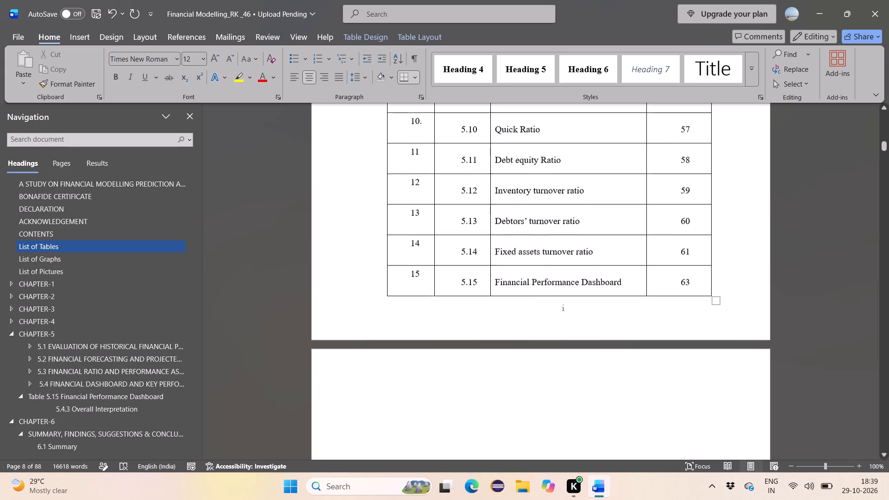
{"action": "scroll", "coordinate": [584, 369], "scroll_direction": "down", "scroll_amount": 1}
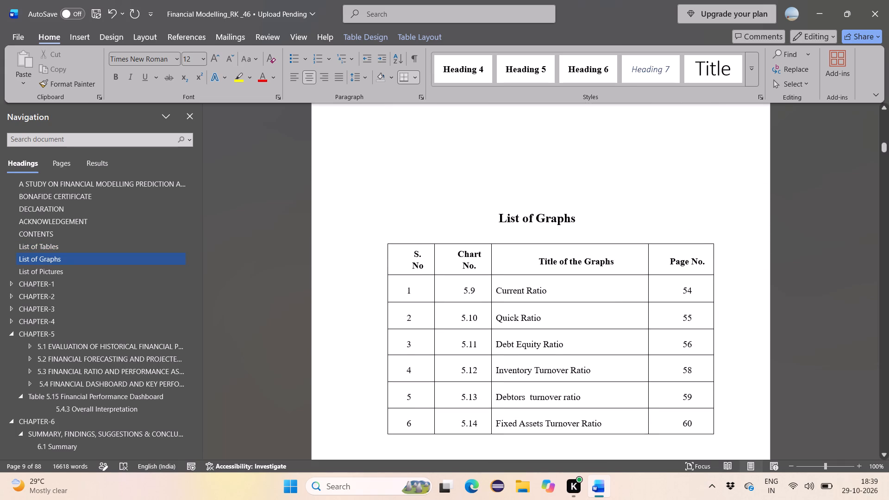
{"action": "scroll", "coordinate": [584, 369], "scroll_direction": "down", "scroll_amount": 1}
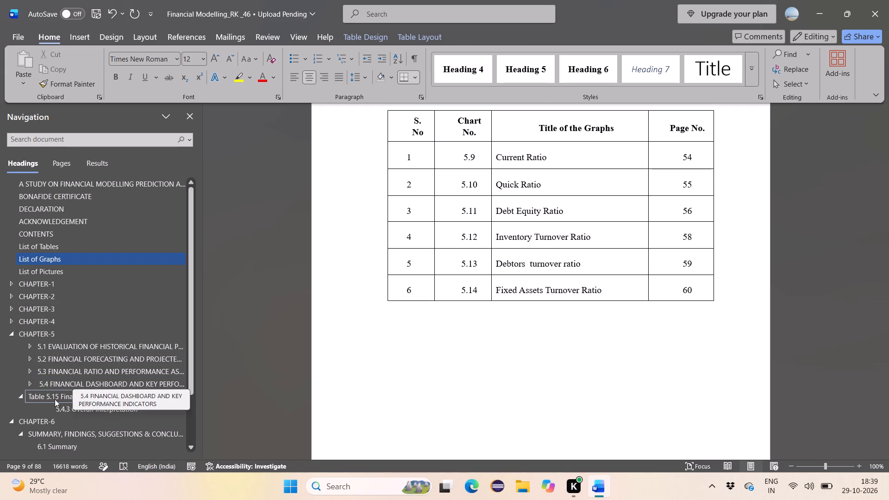
{"action": "left_click", "coordinate": [20, 394]}
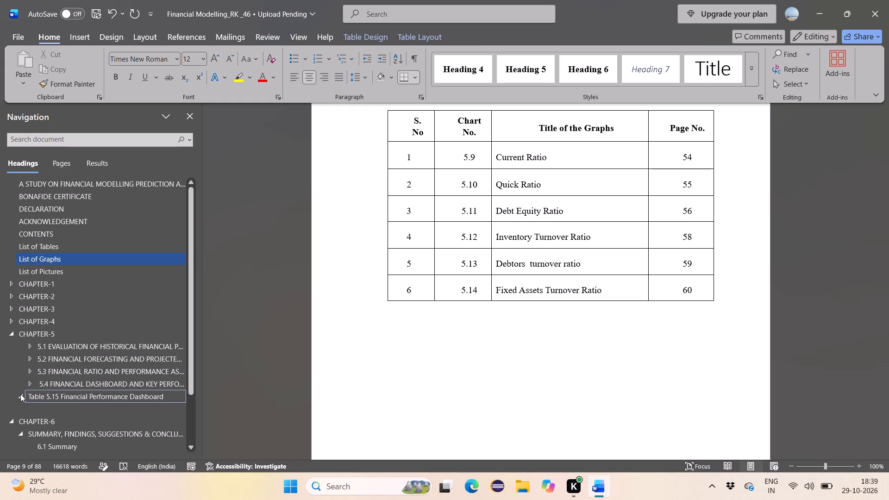
{"action": "left_click", "coordinate": [100, 387]}
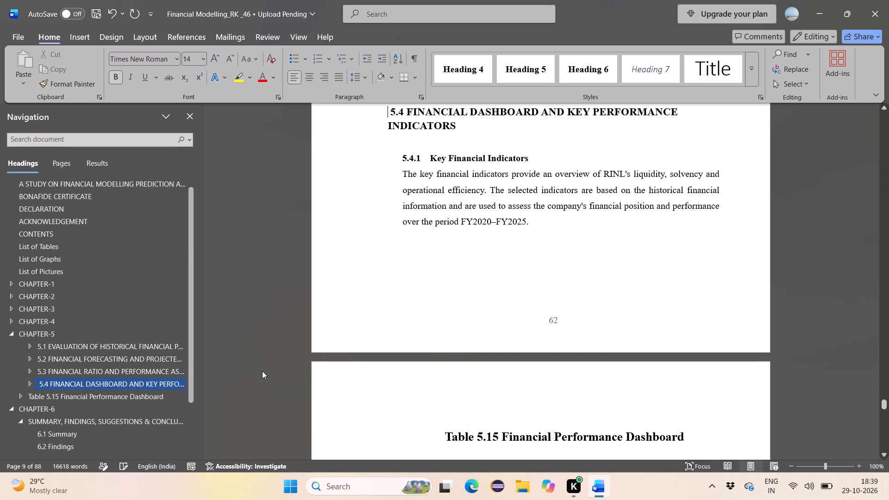
{"action": "scroll", "coordinate": [493, 299], "scroll_direction": "down", "scroll_amount": 1}
{"action": "scroll", "coordinate": [493, 299], "scroll_direction": "up", "scroll_amount": 1}
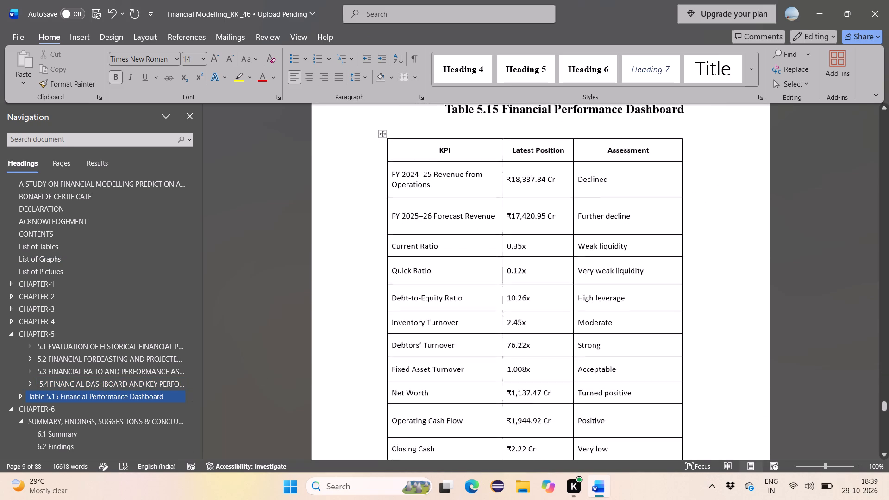
{"action": "scroll", "coordinate": [493, 299], "scroll_direction": "up", "scroll_amount": 5}
{"action": "scroll", "coordinate": [493, 299], "scroll_direction": "down", "scroll_amount": 1}
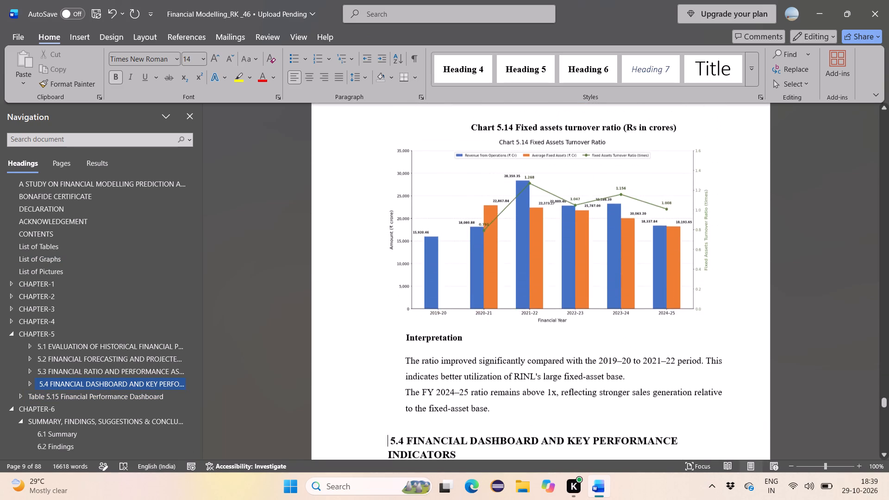
{"action": "scroll", "coordinate": [493, 299], "scroll_direction": "down", "scroll_amount": 1}
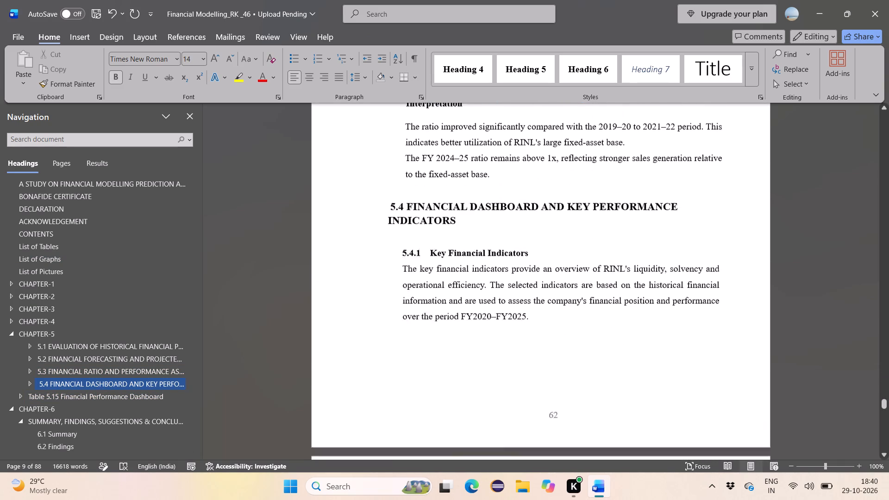
{"action": "scroll", "coordinate": [493, 299], "scroll_direction": "down", "scroll_amount": 1}
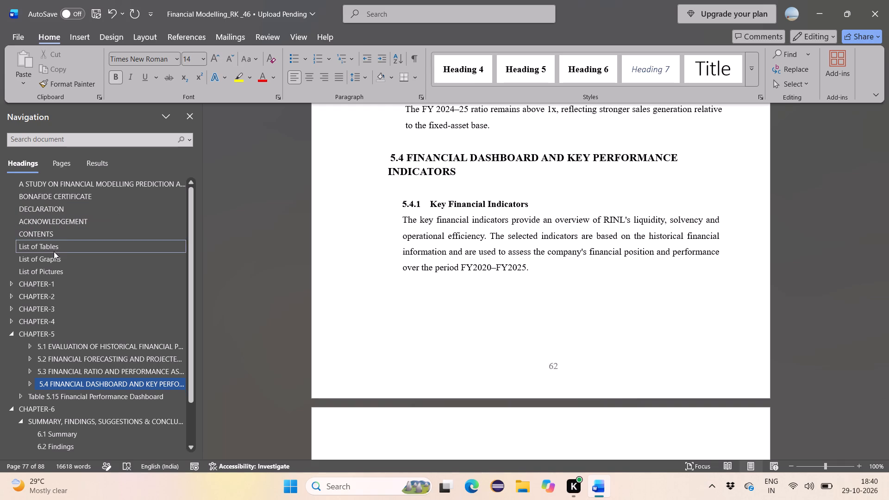
{"action": "left_click", "coordinate": [55, 253]}
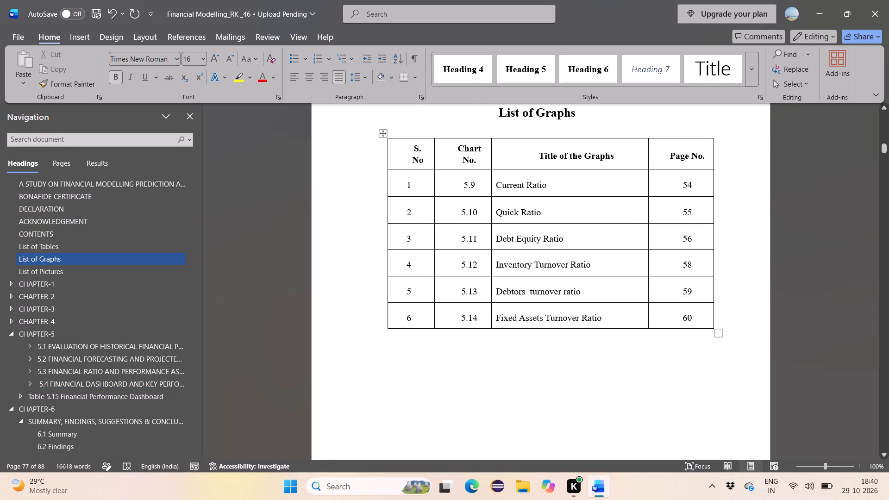
{"action": "left_click", "coordinate": [73, 384]}
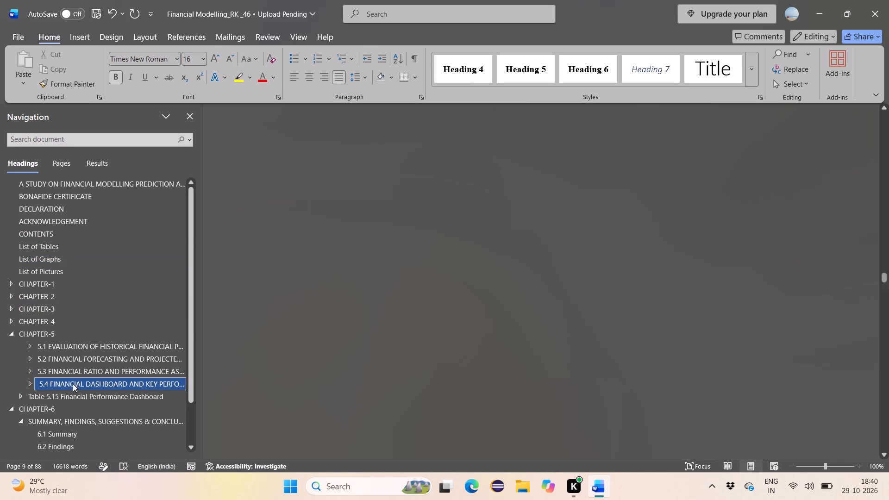
{"action": "scroll", "coordinate": [498, 351], "scroll_direction": "up", "scroll_amount": 2}
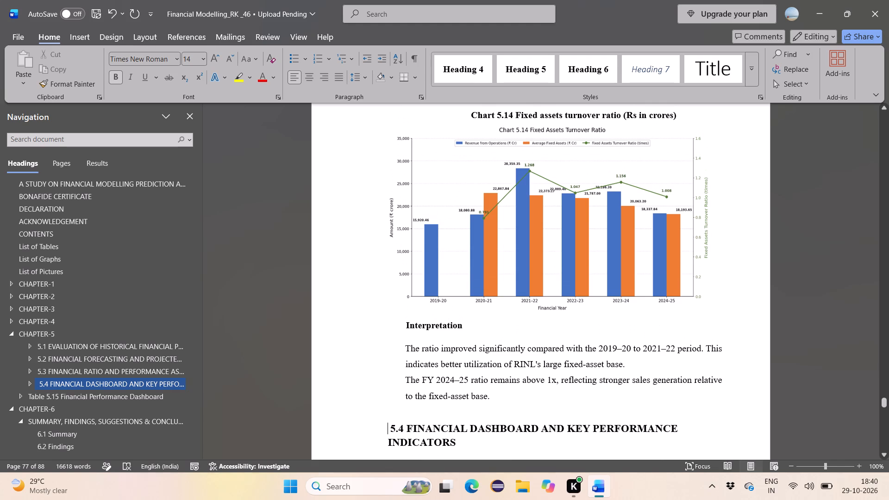
{"action": "scroll", "coordinate": [498, 351], "scroll_direction": "up", "scroll_amount": 2}
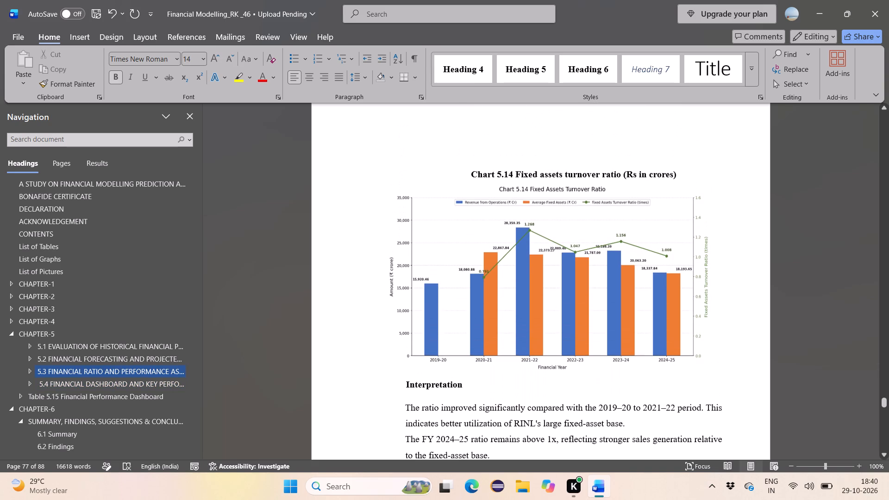
{"action": "scroll", "coordinate": [498, 351], "scroll_direction": "down", "scroll_amount": 1}
{"action": "scroll", "coordinate": [498, 351], "scroll_direction": "up", "scroll_amount": 1}
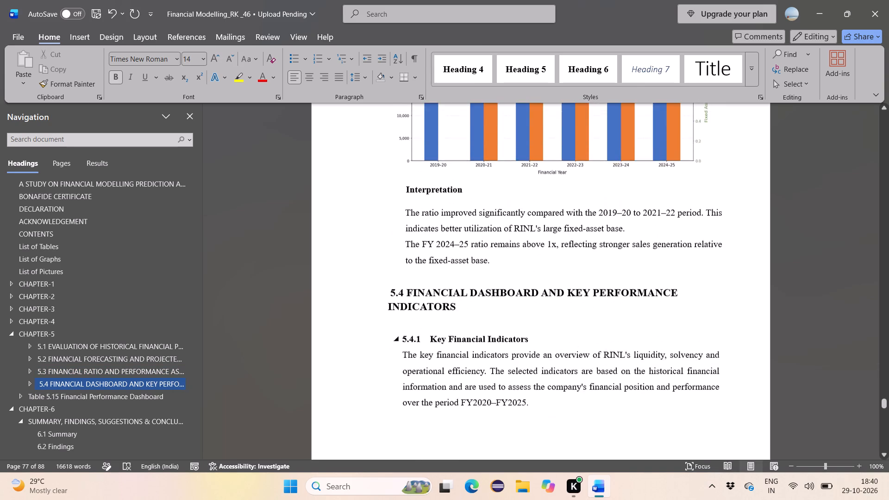
{"action": "scroll", "coordinate": [498, 351], "scroll_direction": "up", "scroll_amount": 1}
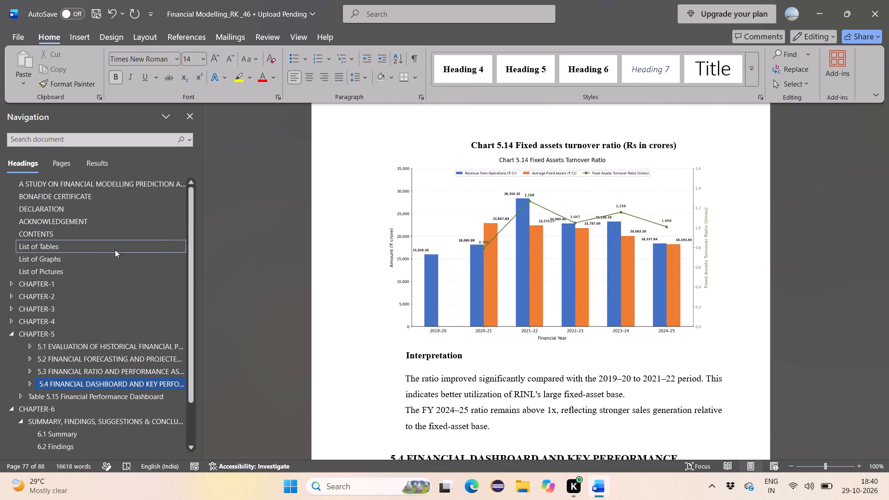
Set the page number of chart 5.14 Fixed Assets Turnover Ratio in the List of Graphs to 62.
{"action": "left_click", "coordinate": [88, 255]}
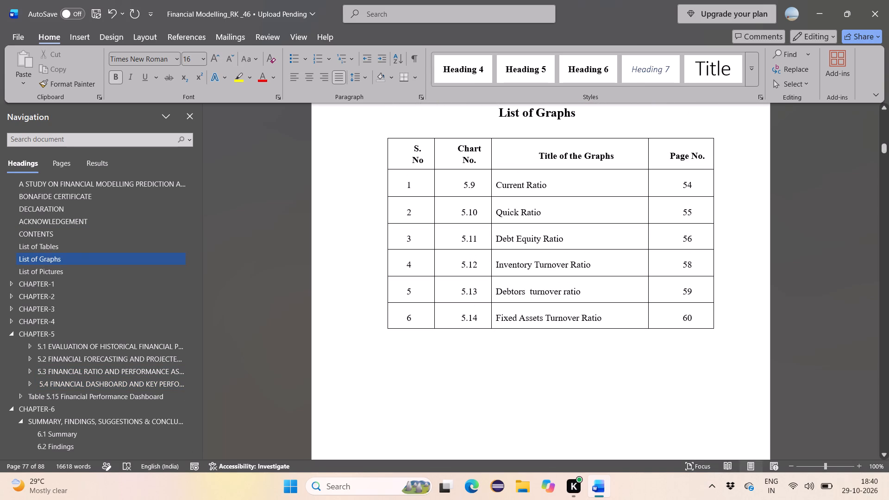
{"action": "left_click", "coordinate": [690, 318]}
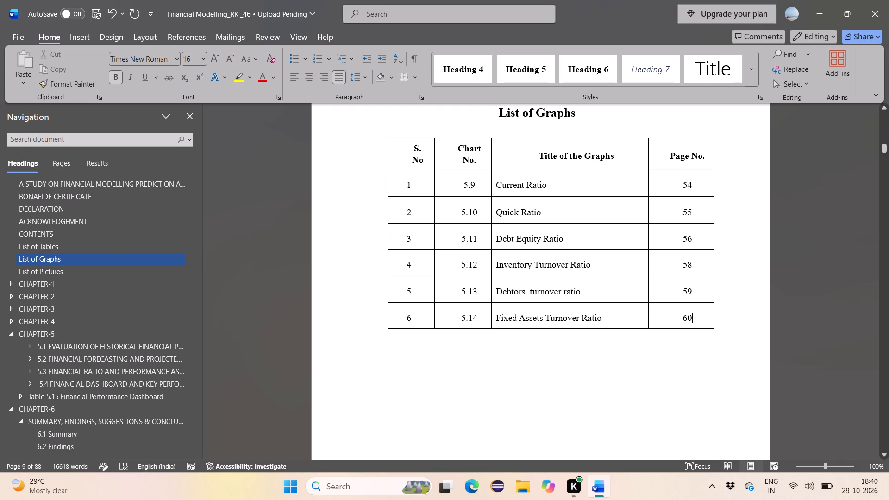
{"action": "key", "text": "BackSpace"}
{"action": "key", "text": "2"}
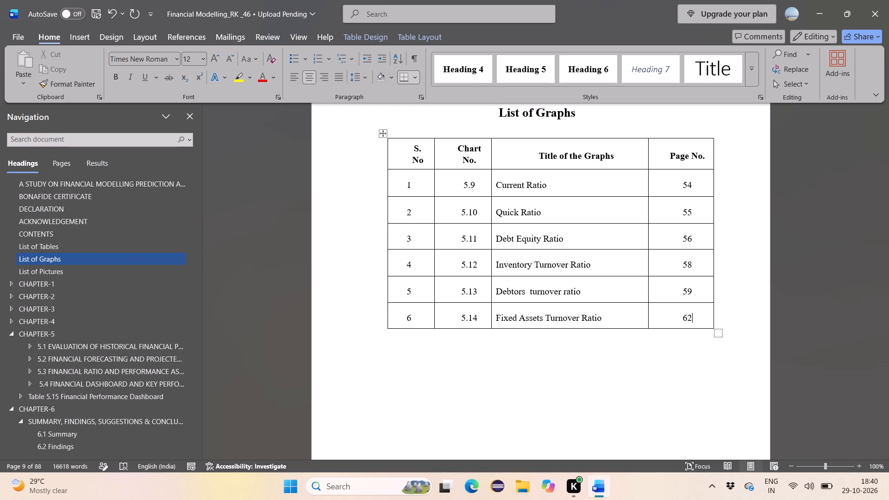
Check which page of section 5.3 carries Chart 5.13 Debtors' turnover ratio.
{"action": "left_click", "coordinate": [692, 291]}
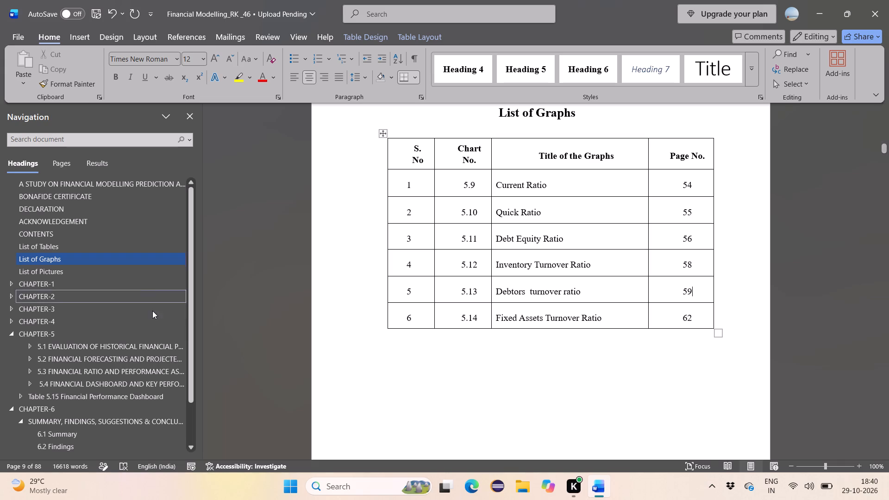
{"action": "left_click", "coordinate": [84, 377]}
{"action": "scroll", "coordinate": [422, 329], "scroll_direction": "up", "scroll_amount": 1}
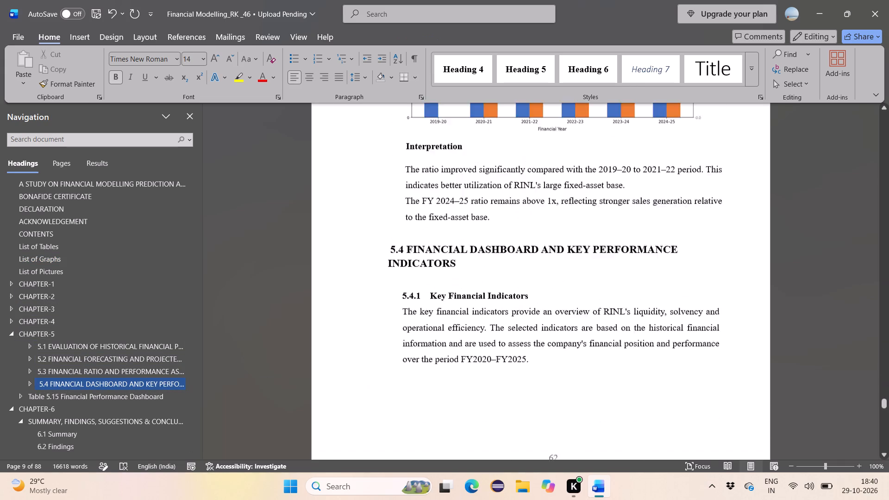
{"action": "scroll", "coordinate": [422, 329], "scroll_direction": "up", "scroll_amount": 3}
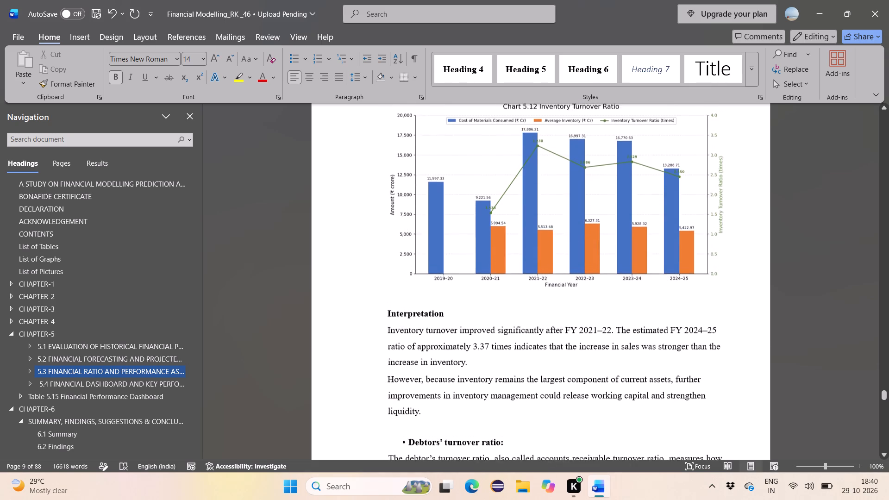
{"action": "scroll", "coordinate": [422, 329], "scroll_direction": "up", "scroll_amount": 2}
{"action": "scroll", "coordinate": [422, 329], "scroll_direction": "down", "scroll_amount": 2}
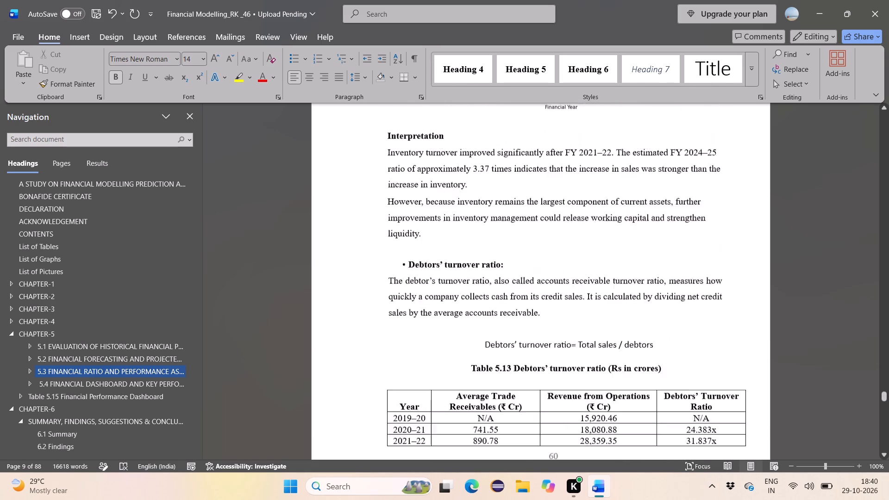
{"action": "scroll", "coordinate": [422, 329], "scroll_direction": "down", "scroll_amount": 4}
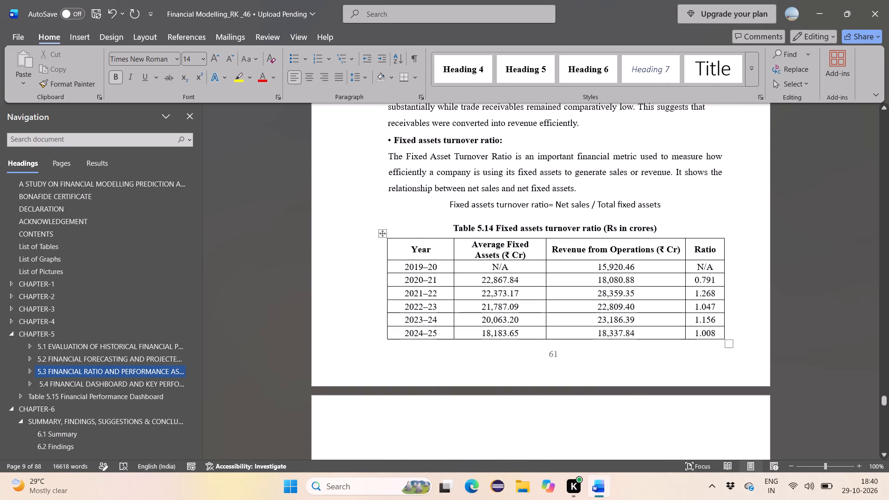
{"action": "scroll", "coordinate": [422, 329], "scroll_direction": "up", "scroll_amount": 2}
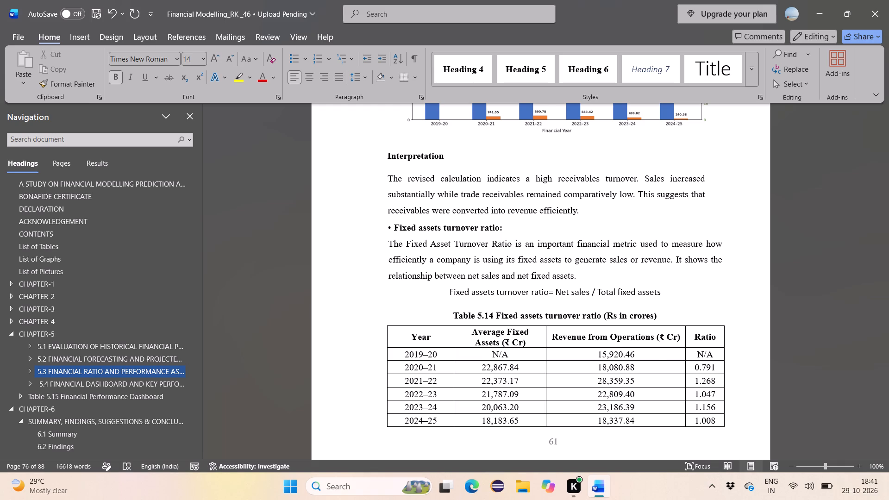
{"action": "scroll", "coordinate": [313, 337], "scroll_direction": "up", "scroll_amount": 1}
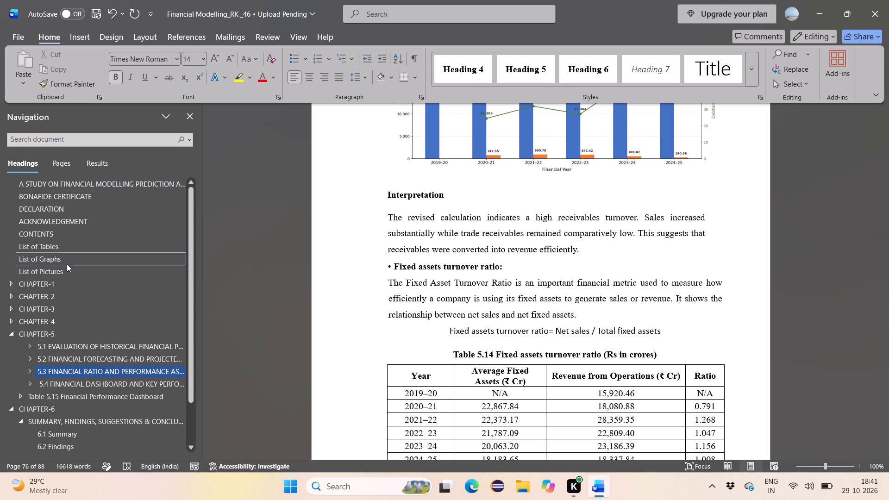
Set the page number of chart 5.13 Debtors turnover ratio in the List of Graphs to 61.
{"action": "left_click", "coordinate": [67, 264]}
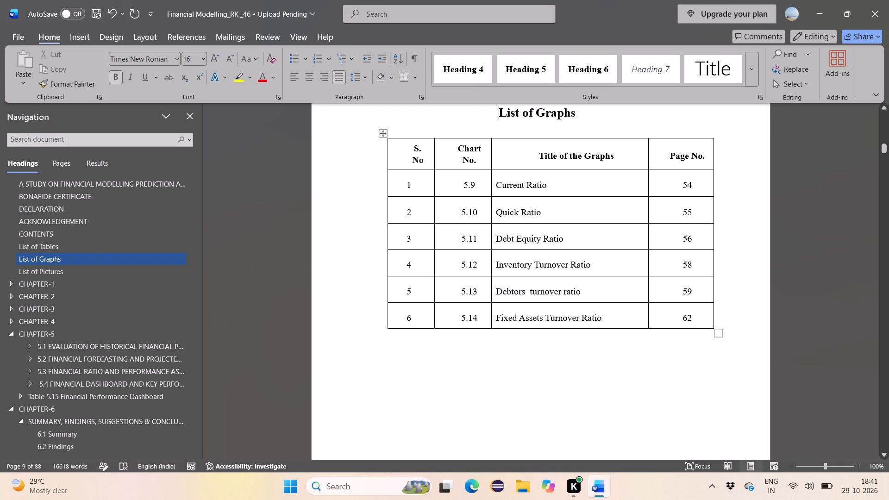
{"action": "left_click", "coordinate": [702, 294]}
{"action": "key", "text": "BackSpace"}
{"action": "key", "text": "BackSpace"}
{"action": "type", "text": "61"}
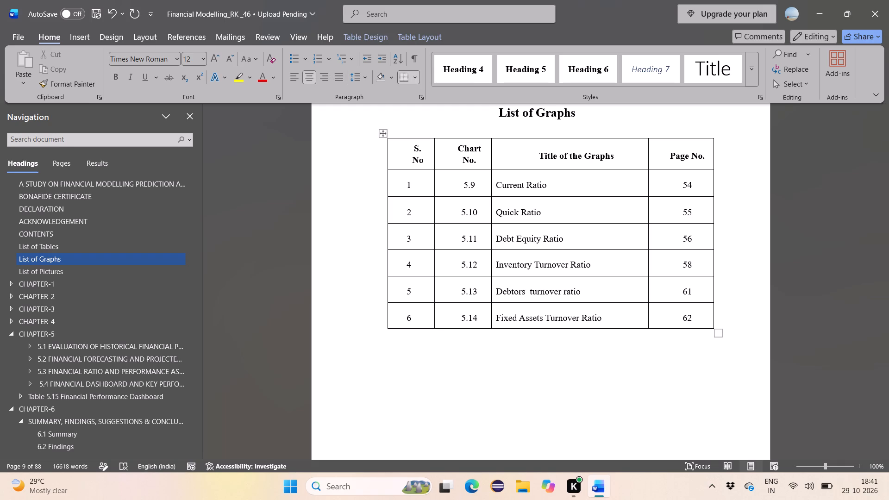
Check which page of section 5.3 carries Chart 5.12 Inventory turnover ratio.
{"action": "left_click", "coordinate": [81, 375]}
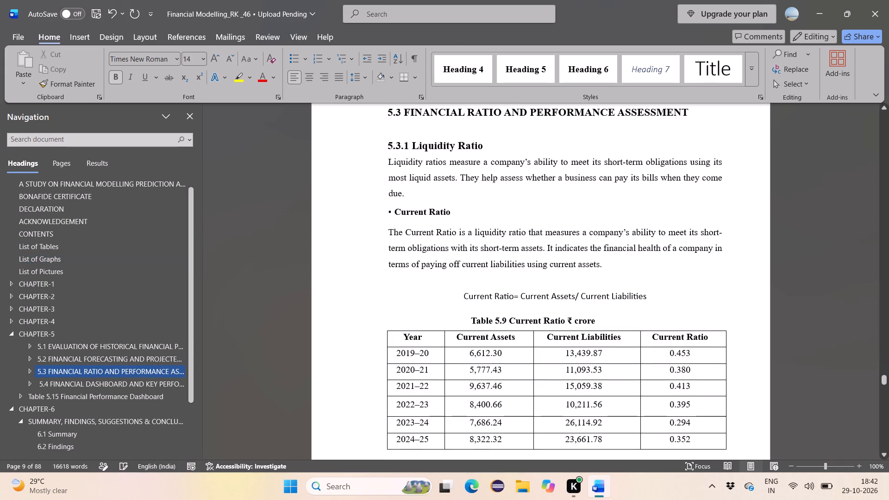
{"action": "scroll", "coordinate": [441, 312], "scroll_direction": "down", "scroll_amount": 2}
{"action": "scroll", "coordinate": [441, 312], "scroll_direction": "up", "scroll_amount": 1}
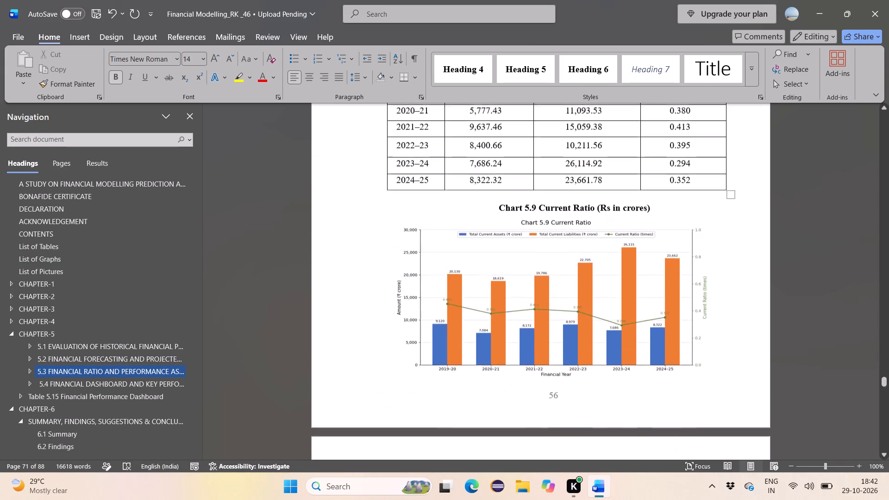
{"action": "scroll", "coordinate": [441, 312], "scroll_direction": "down", "scroll_amount": 4}
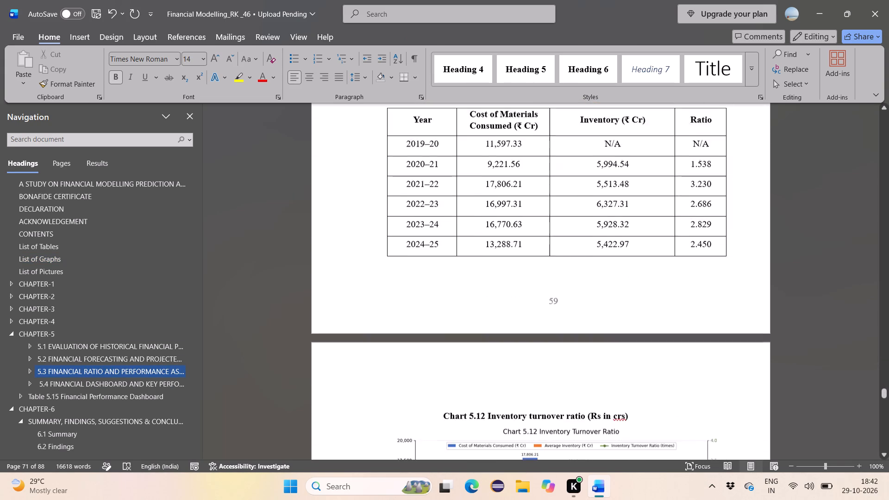
{"action": "scroll", "coordinate": [441, 312], "scroll_direction": "down", "scroll_amount": 3}
{"action": "scroll", "coordinate": [441, 312], "scroll_direction": "up", "scroll_amount": 1}
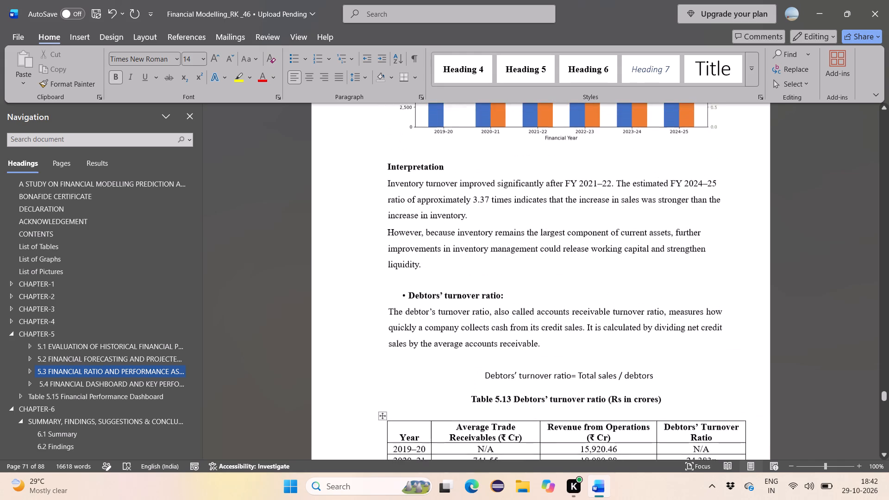
{"action": "scroll", "coordinate": [441, 312], "scroll_direction": "up", "scroll_amount": 1}
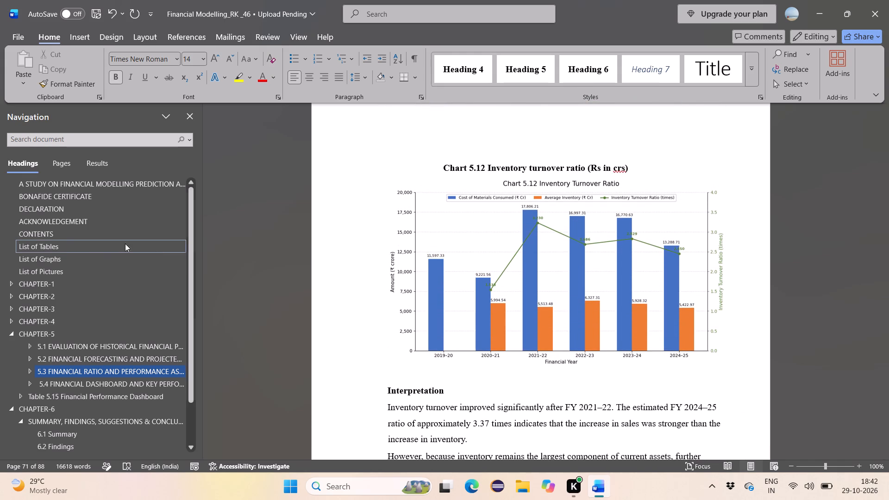
{"action": "scroll", "coordinate": [337, 269], "scroll_direction": "down", "scroll_amount": 3}
{"action": "scroll", "coordinate": [337, 269], "scroll_direction": "up", "scroll_amount": 1}
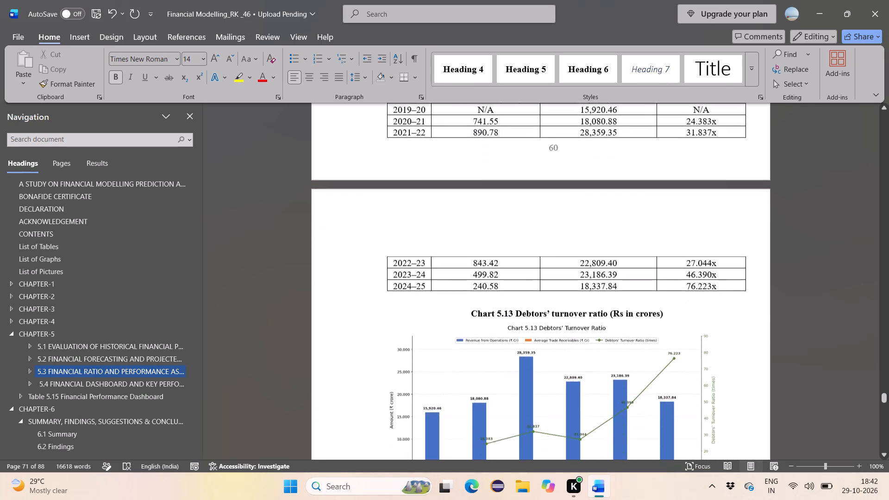
{"action": "scroll", "coordinate": [337, 269], "scroll_direction": "up", "scroll_amount": 2}
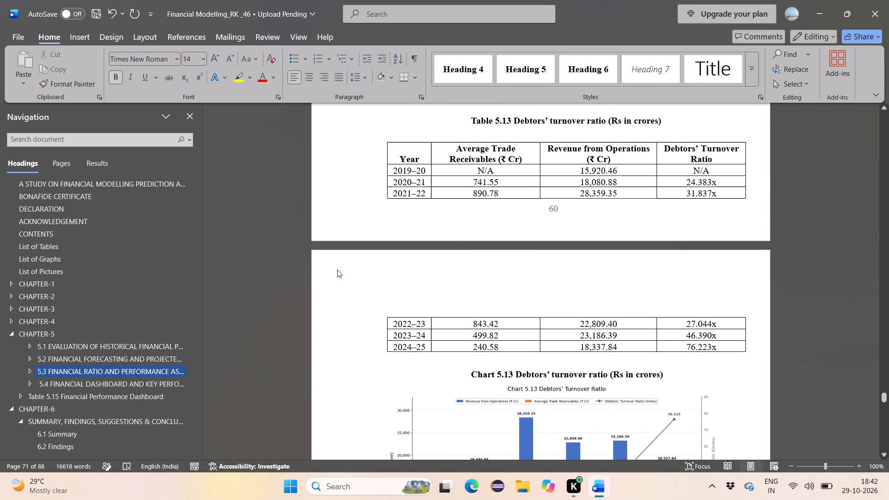
{"action": "scroll", "coordinate": [337, 269], "scroll_direction": "up", "scroll_amount": 1}
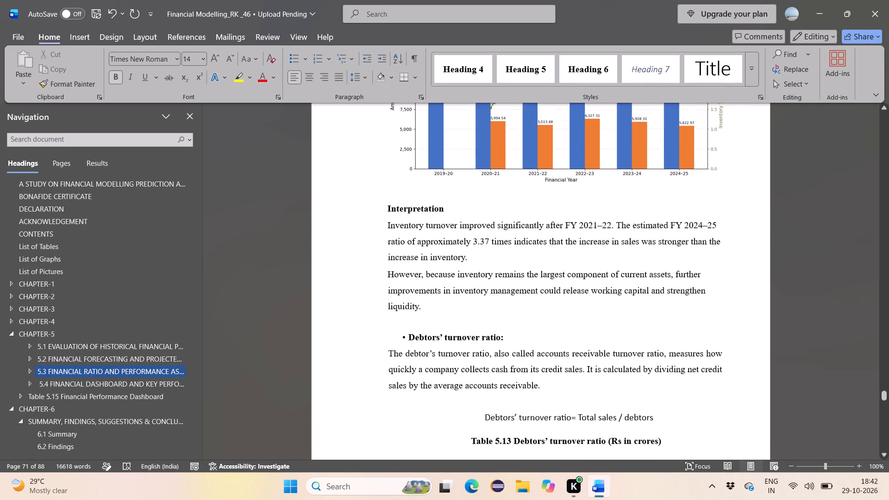
{"action": "scroll", "coordinate": [337, 269], "scroll_direction": "up", "scroll_amount": 1}
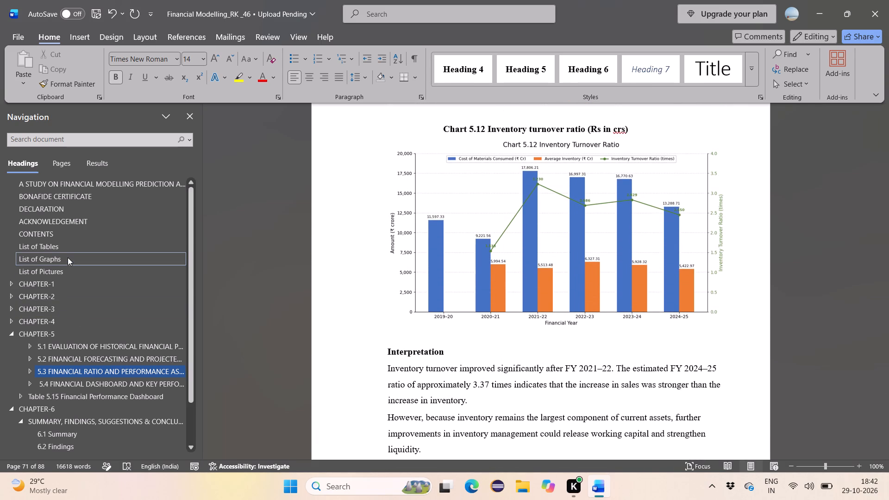
Set the page number of chart 5.12 Inventory Turnover Ratio in the List of Graphs to 60.
{"action": "left_click", "coordinate": [68, 257]}
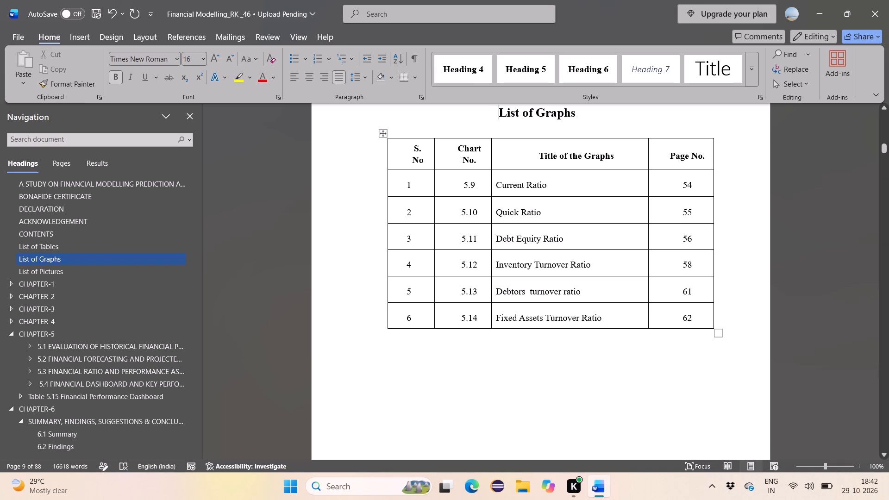
{"action": "left_click", "coordinate": [700, 267]}
{"action": "key", "text": "BackSpace"}
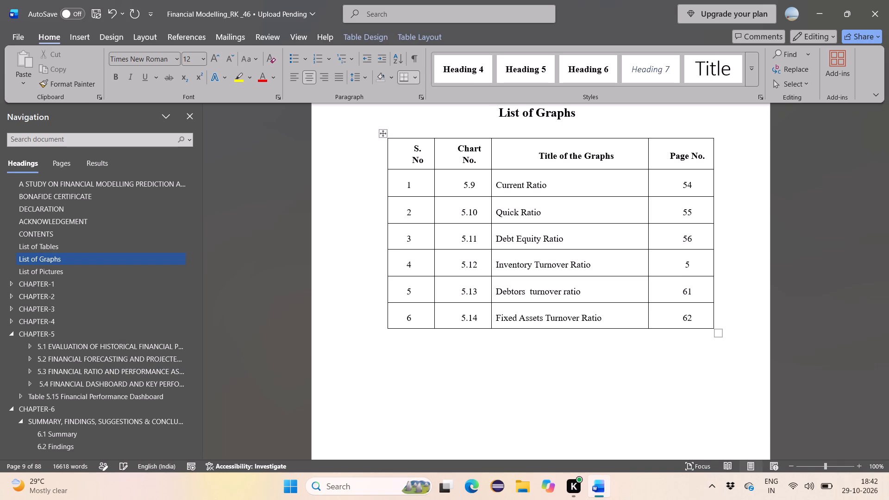
{"action": "key", "text": "BackSpace"}
{"action": "type", "text": "60"}
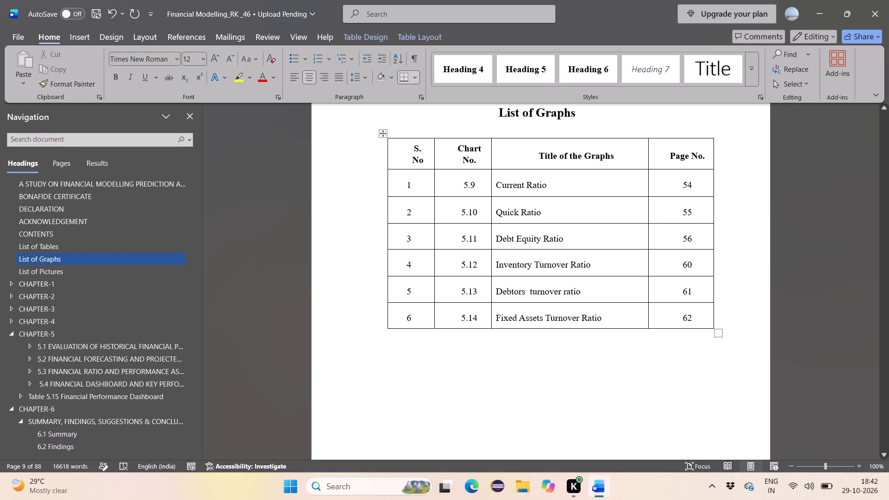
Check which page of section 5.3 carries Chart 5.11 debt equity ratio, working back from section 5.4.
{"action": "left_click", "coordinate": [69, 381]}
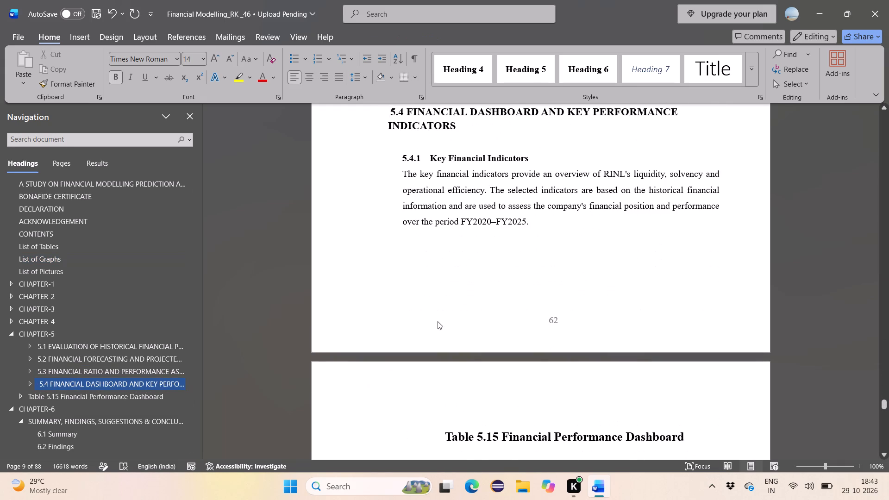
{"action": "scroll", "coordinate": [438, 321], "scroll_direction": "down", "scroll_amount": 2}
{"action": "scroll", "coordinate": [438, 321], "scroll_direction": "up", "scroll_amount": 2}
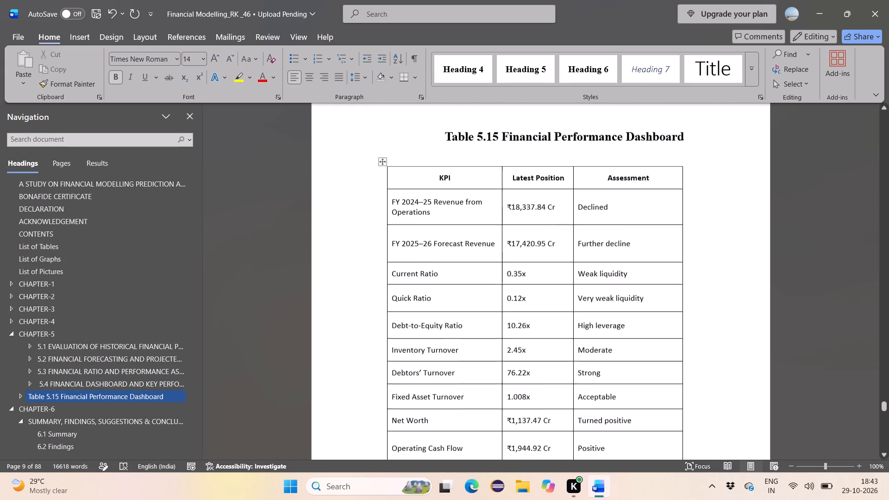
{"action": "scroll", "coordinate": [438, 321], "scroll_direction": "up", "scroll_amount": 4}
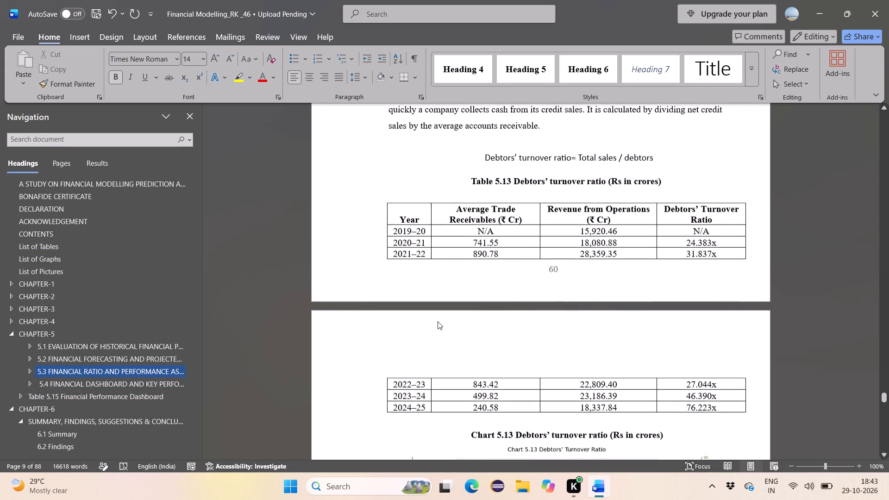
{"action": "scroll", "coordinate": [438, 321], "scroll_direction": "up", "scroll_amount": 5}
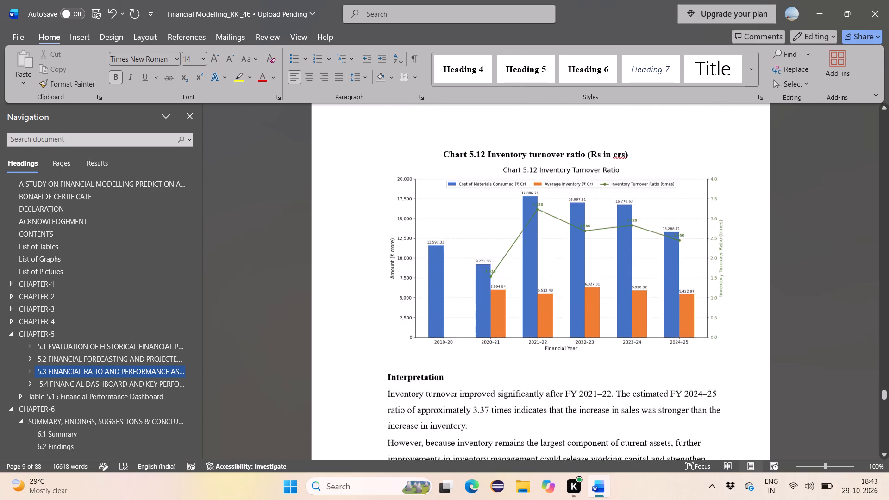
{"action": "scroll", "coordinate": [438, 321], "scroll_direction": "up", "scroll_amount": 4}
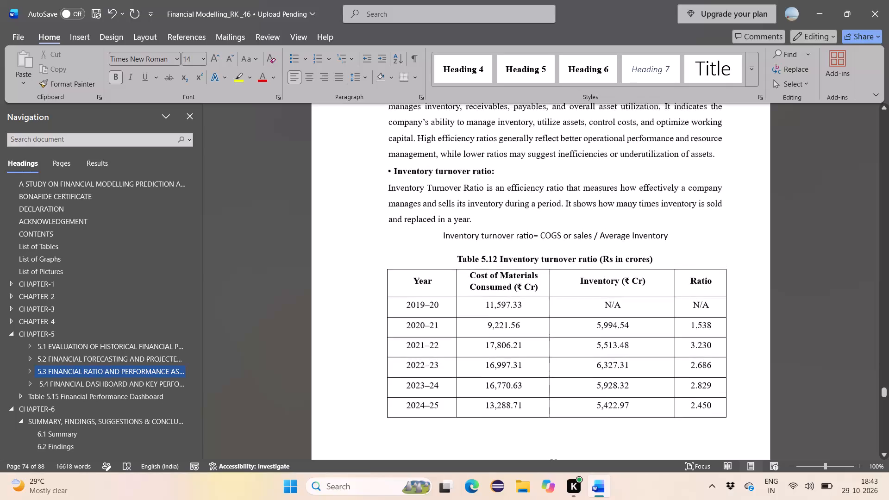
{"action": "scroll", "coordinate": [438, 321], "scroll_direction": "down", "scroll_amount": 2}
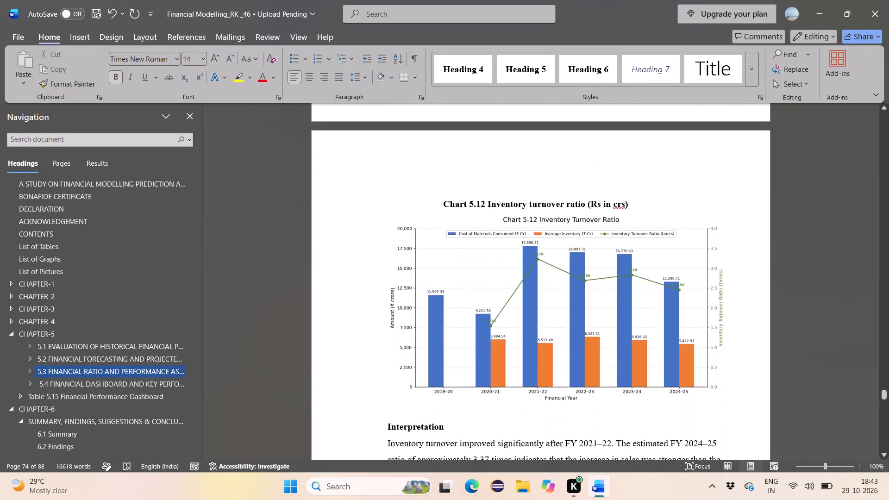
{"action": "scroll", "coordinate": [438, 321], "scroll_direction": "down", "scroll_amount": 1}
{"action": "scroll", "coordinate": [438, 321], "scroll_direction": "up", "scroll_amount": 3}
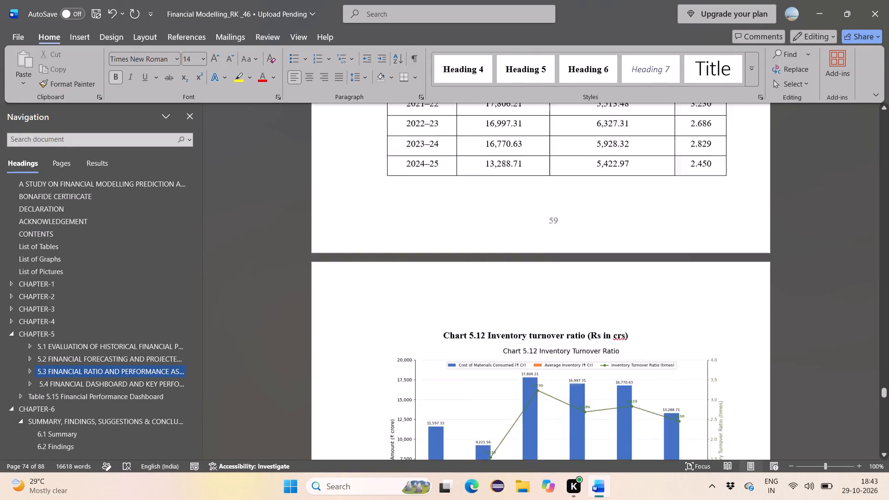
{"action": "scroll", "coordinate": [438, 321], "scroll_direction": "up", "scroll_amount": 3}
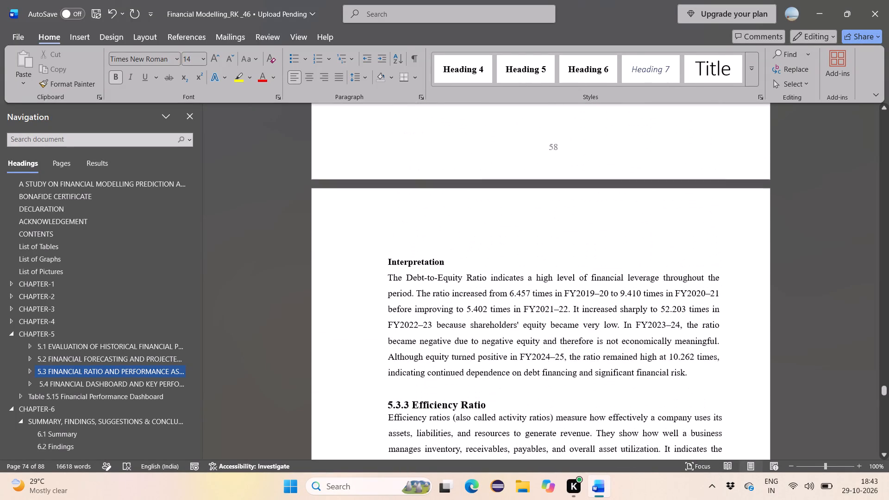
{"action": "scroll", "coordinate": [438, 321], "scroll_direction": "up", "scroll_amount": 2}
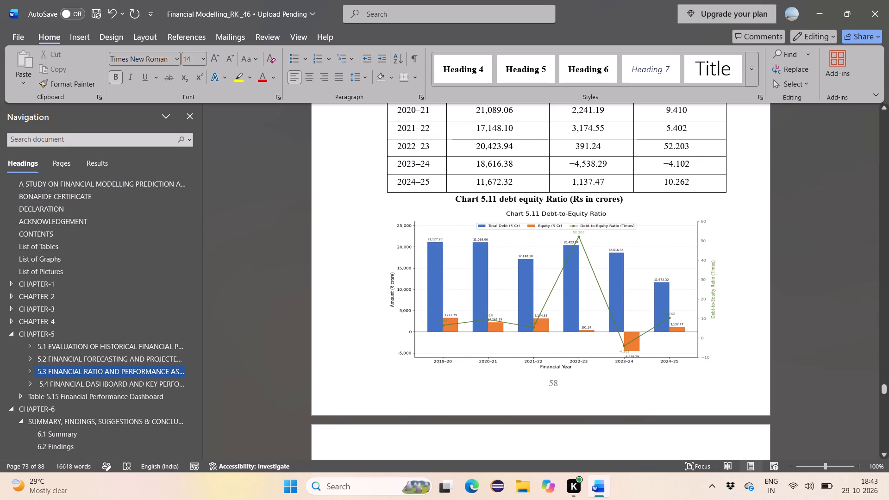
Set the page number of chart 5.11 Debt Equity Ratio in the List of Graphs to 58.
{"action": "left_click", "coordinate": [44, 263]}
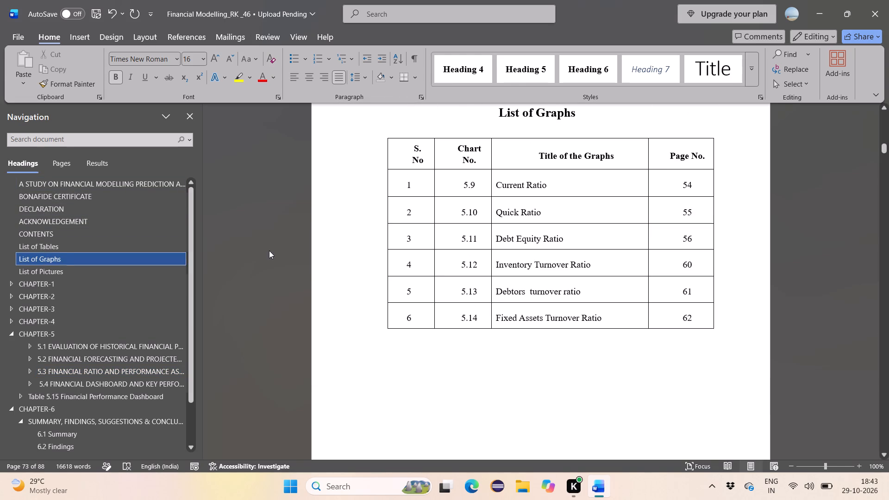
{"action": "left_click", "coordinate": [707, 240]}
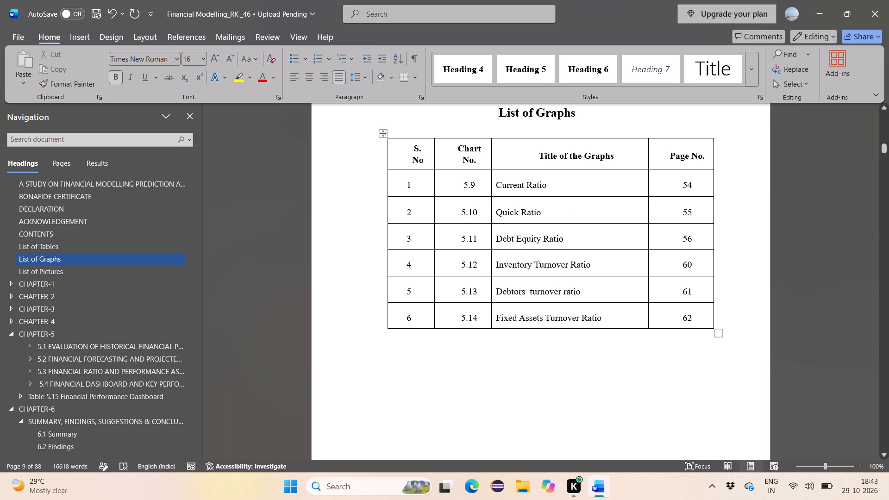
{"action": "key", "text": "BackSpace"}
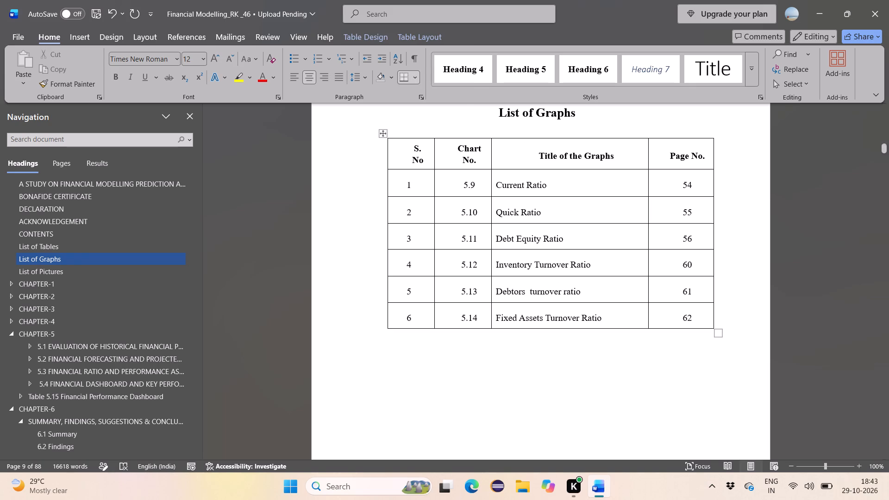
{"action": "key", "text": "BackSpace"}
{"action": "key", "text": "8"}
Place the cursor in the page number of chart 5.10 Quick Ratio in the List of Graphs for editing.
{"action": "left_click", "coordinate": [698, 216]}
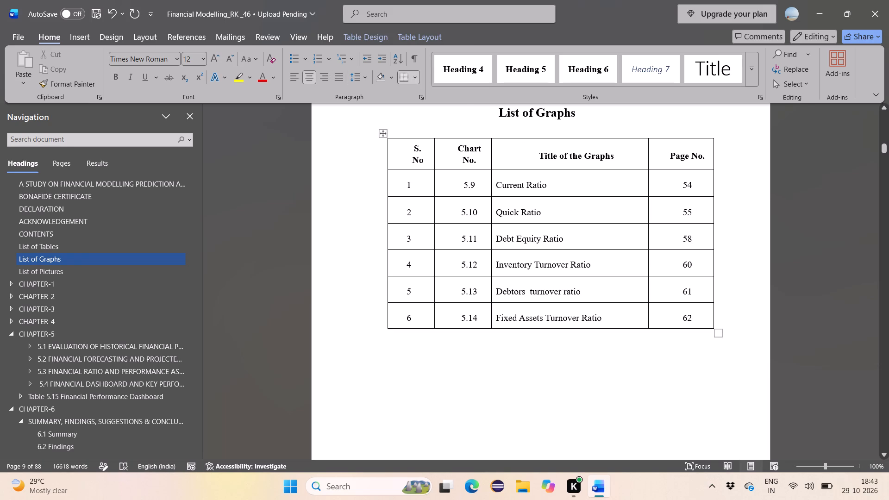
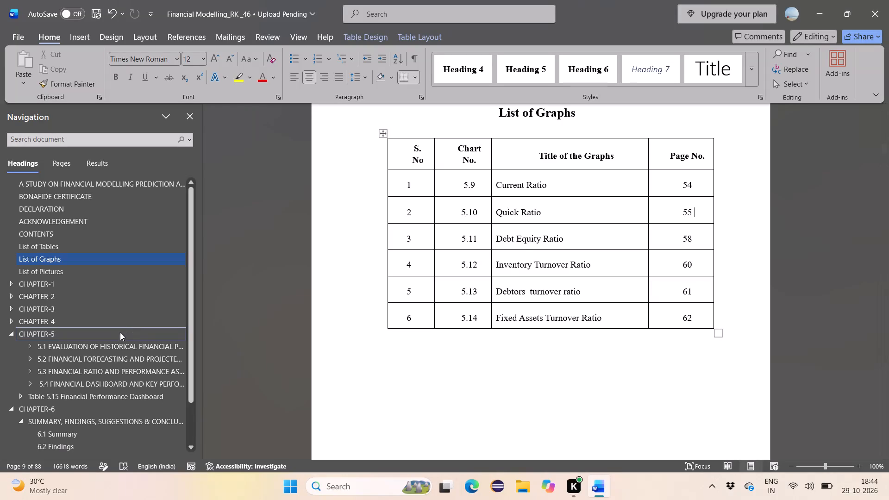
Check which pages of section 5.3 carry Chart 5.9 Current Ratio and Chart 5.10 Quick Ratio.
{"action": "left_click", "coordinate": [123, 343]}
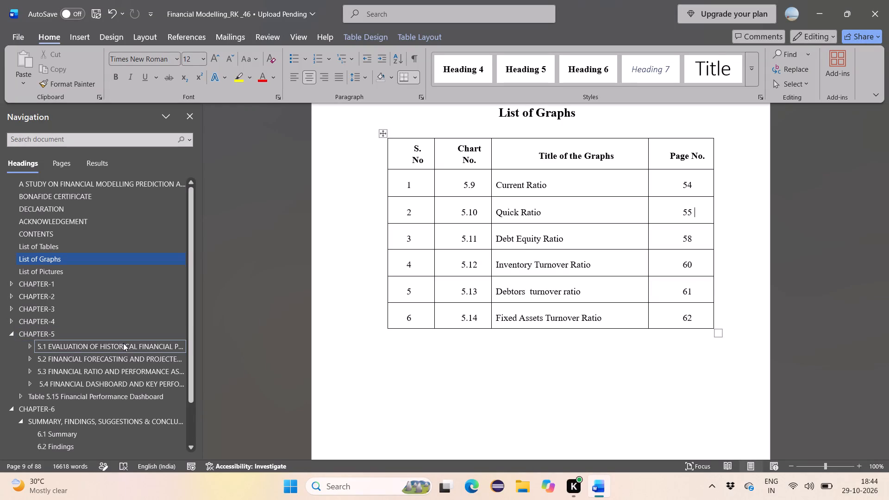
{"action": "scroll", "coordinate": [493, 317], "scroll_direction": "down", "scroll_amount": 3}
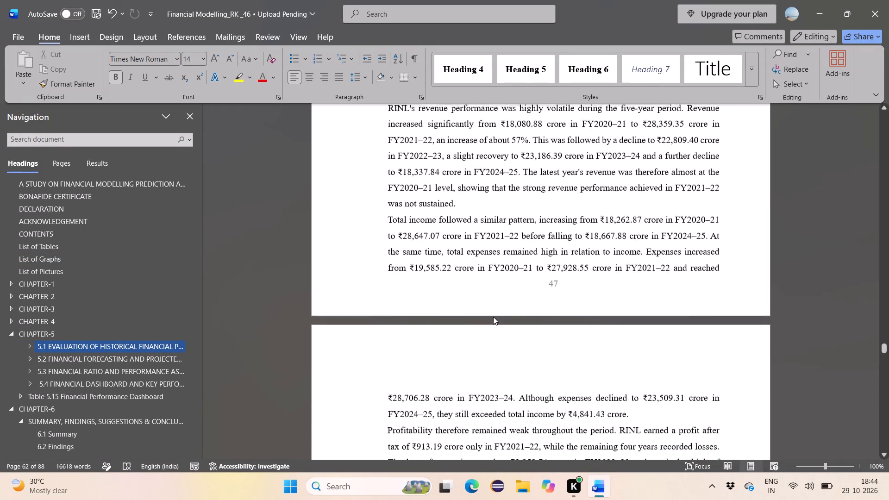
{"action": "scroll", "coordinate": [493, 317], "scroll_direction": "down", "scroll_amount": 5}
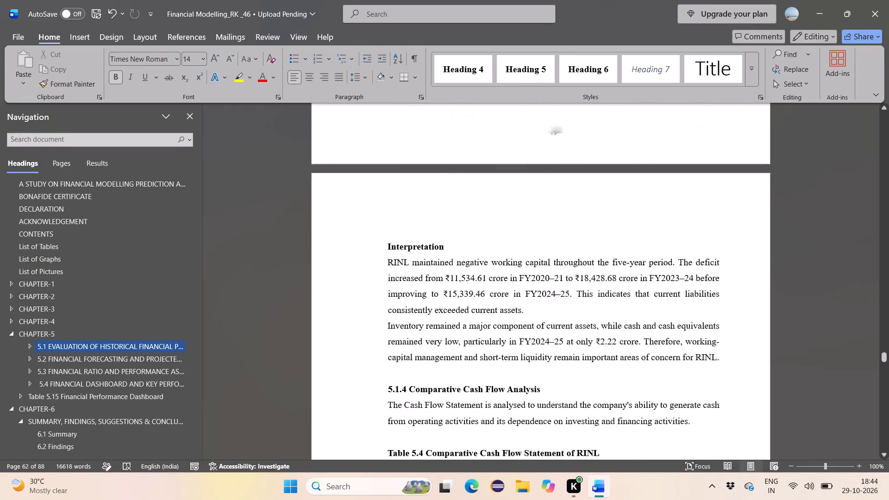
{"action": "scroll", "coordinate": [493, 317], "scroll_direction": "down", "scroll_amount": 5}
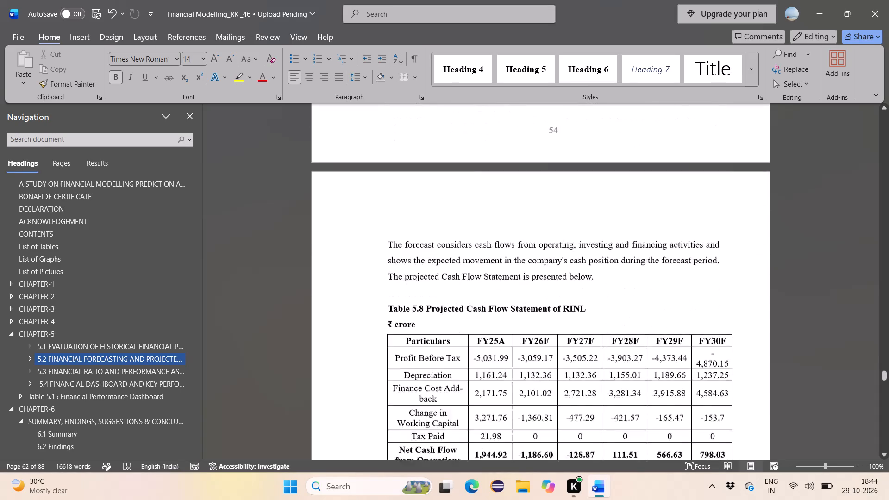
{"action": "scroll", "coordinate": [493, 317], "scroll_direction": "down", "scroll_amount": 4}
{"action": "scroll", "coordinate": [493, 317], "scroll_direction": "up", "scroll_amount": 1}
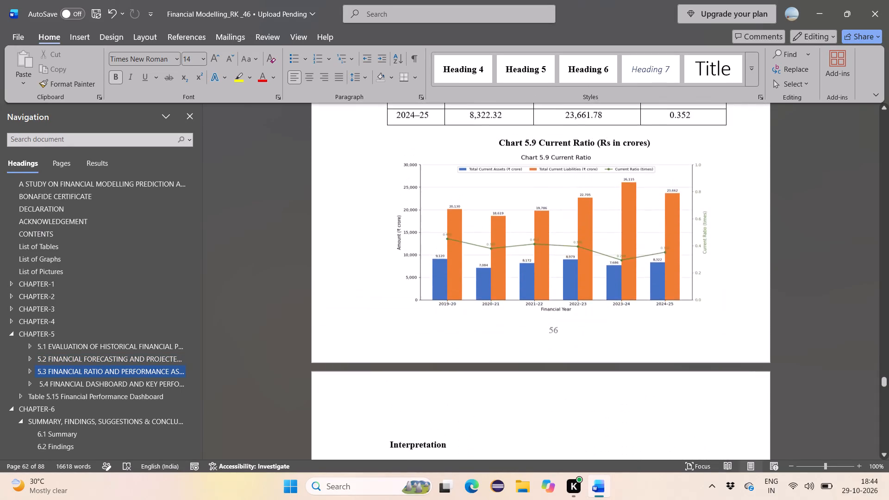
{"action": "scroll", "coordinate": [493, 317], "scroll_direction": "up", "scroll_amount": 4}
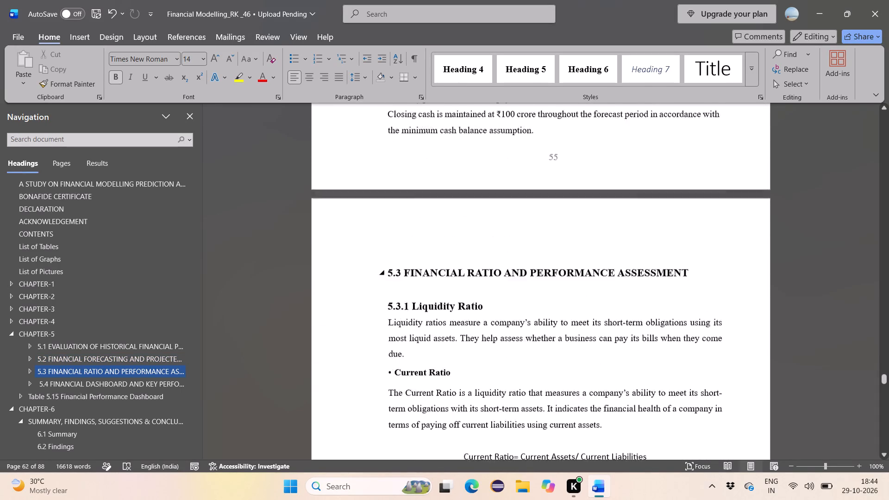
{"action": "scroll", "coordinate": [493, 317], "scroll_direction": "up", "scroll_amount": 5}
{"action": "scroll", "coordinate": [493, 317], "scroll_direction": "down", "scroll_amount": 2}
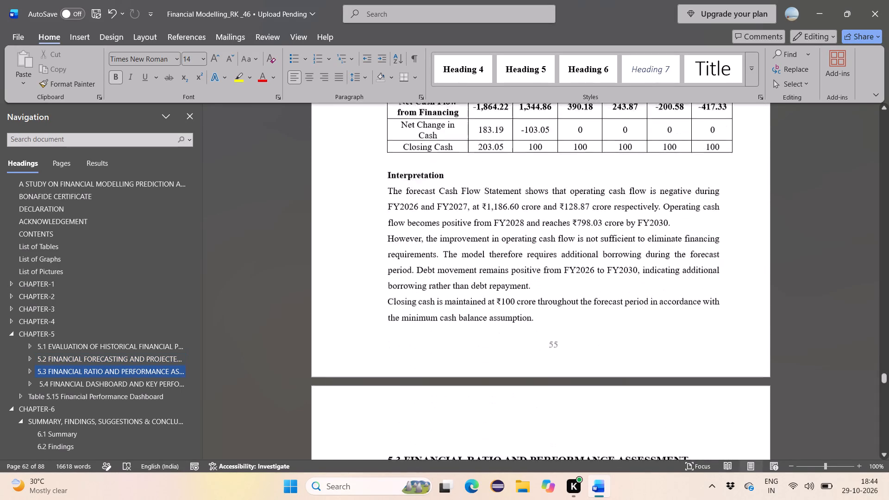
{"action": "scroll", "coordinate": [493, 317], "scroll_direction": "down", "scroll_amount": 3}
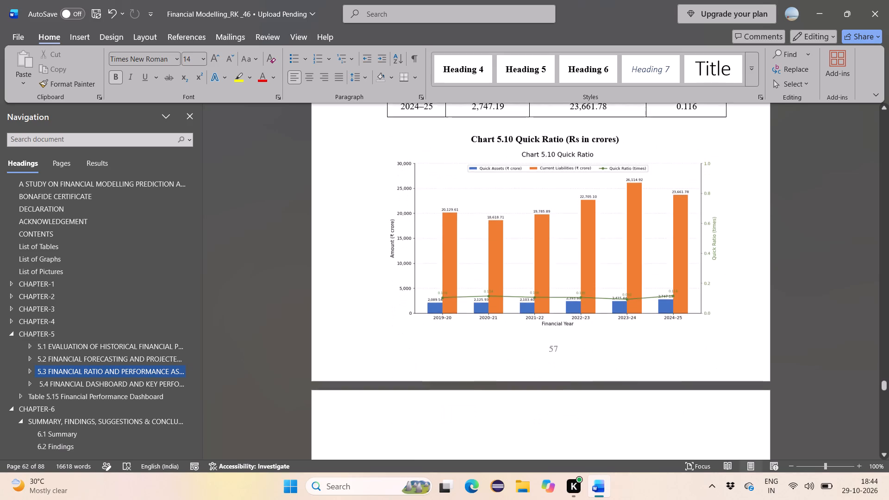
{"action": "scroll", "coordinate": [493, 317], "scroll_direction": "down", "scroll_amount": 3}
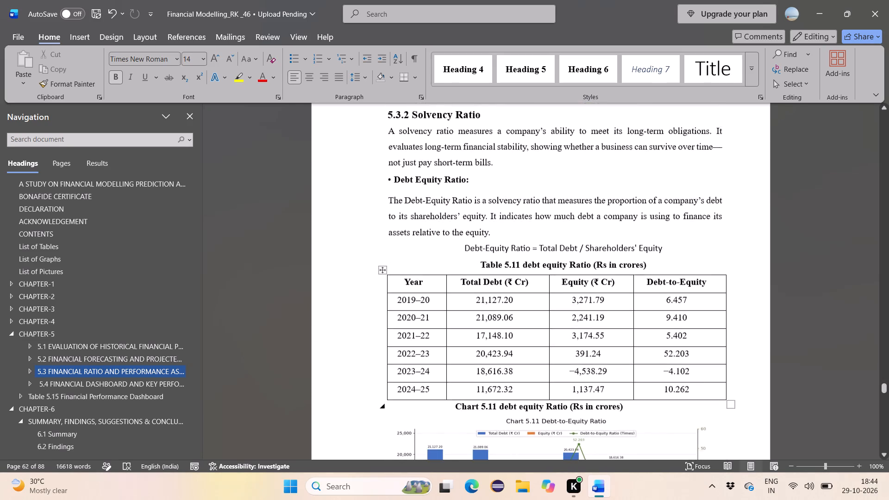
{"action": "scroll", "coordinate": [493, 317], "scroll_direction": "down", "scroll_amount": 3}
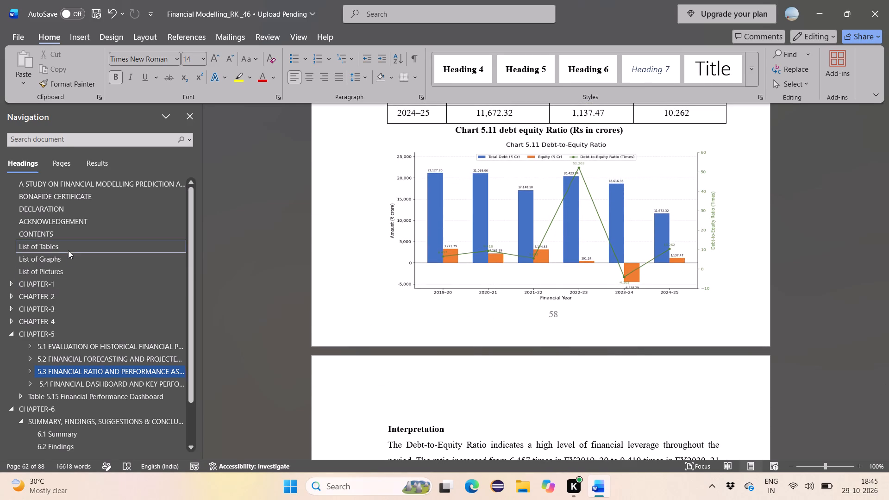
Set the page number of chart 5.9 Current Ratio in the List of Graphs to 56.
{"action": "left_click", "coordinate": [50, 254]}
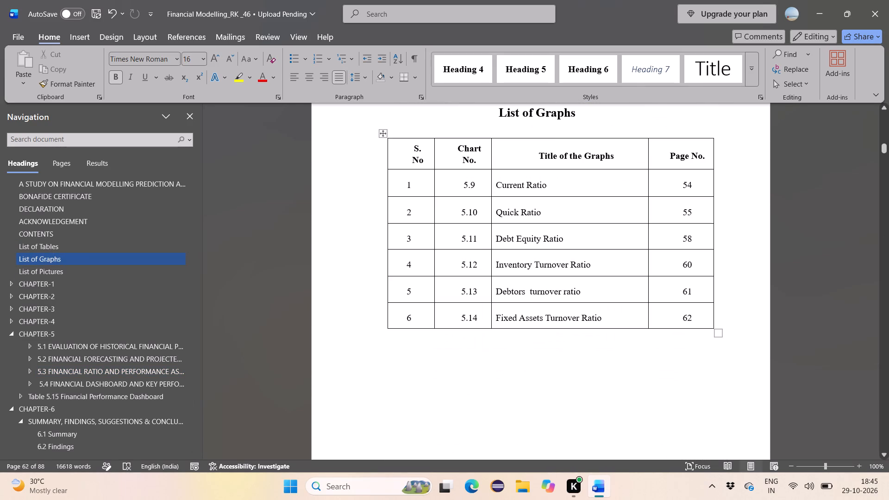
{"action": "left_click", "coordinate": [701, 191]}
{"action": "key", "text": "Left"}
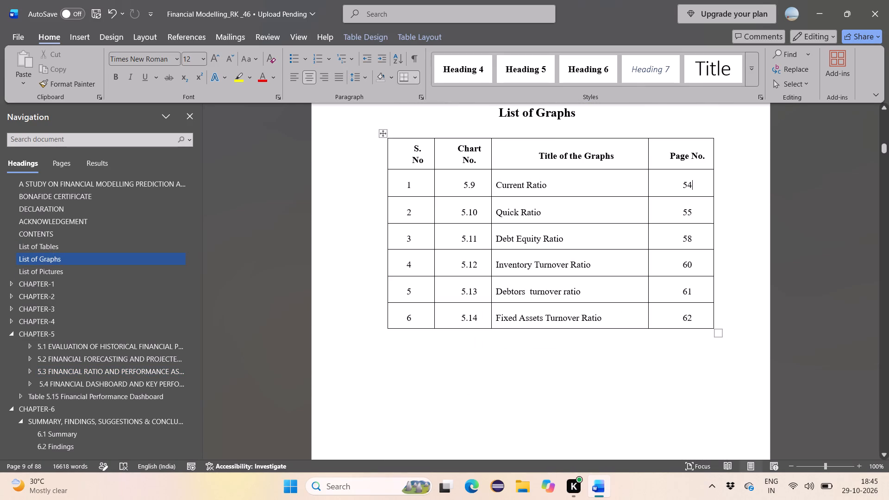
{"action": "key", "text": "BackSpace"}
{"action": "key", "text": "6"}
Set the page number of chart 5.10 Quick Ratio in the List of Graphs to 57.
{"action": "left_click", "coordinate": [690, 214]}
{"action": "key", "text": "BackSpace"}
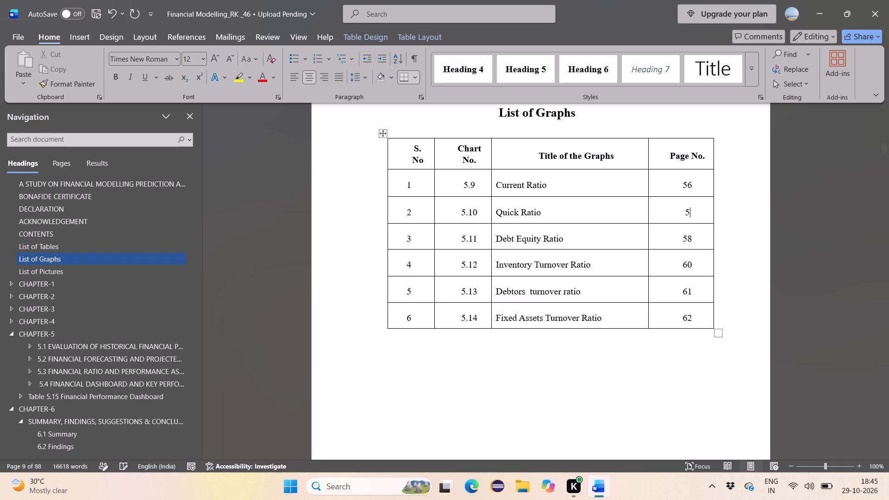
{"action": "key", "text": "7"}
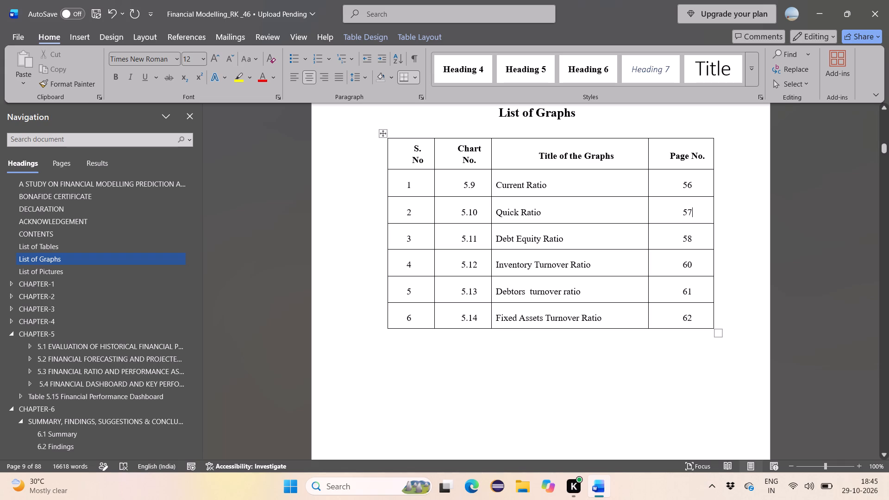
Review the List of Pictures, then check which page of Chapter 4 carries Fig 4.4 Structure of Financial Modelling.
{"action": "scroll", "coordinate": [539, 356], "scroll_direction": "down", "scroll_amount": 5}
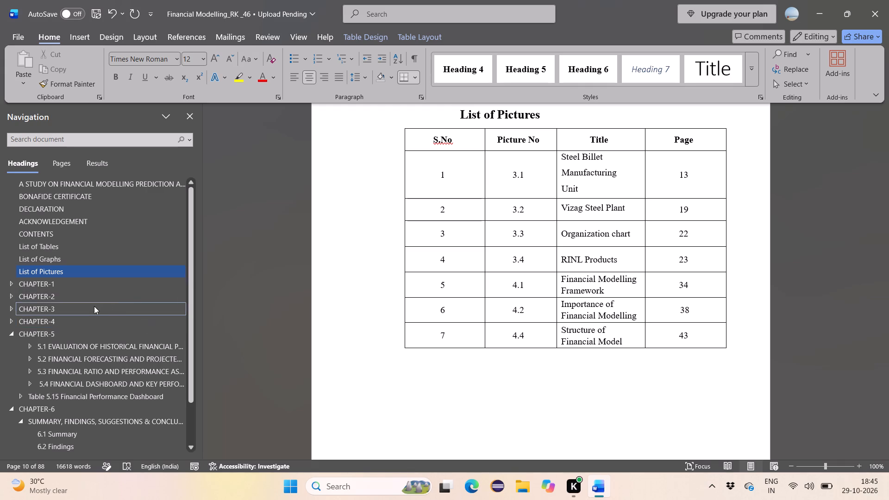
{"action": "left_click", "coordinate": [91, 327]}
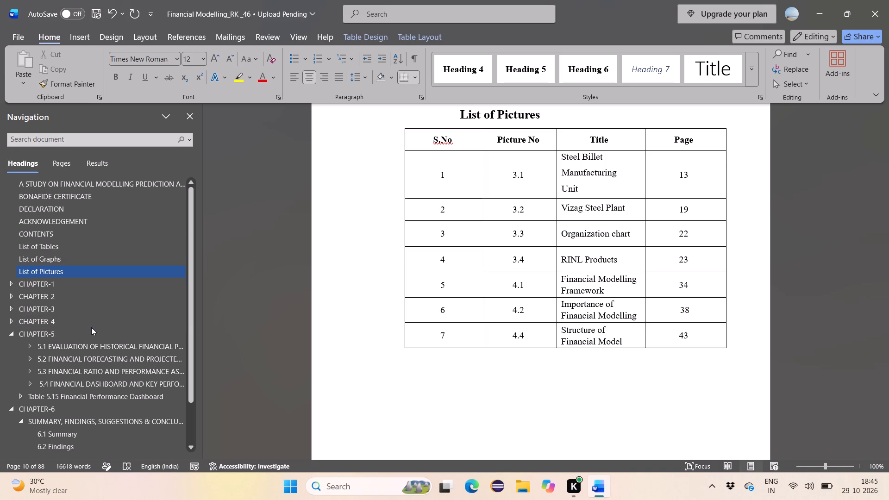
{"action": "left_click", "coordinate": [98, 322]}
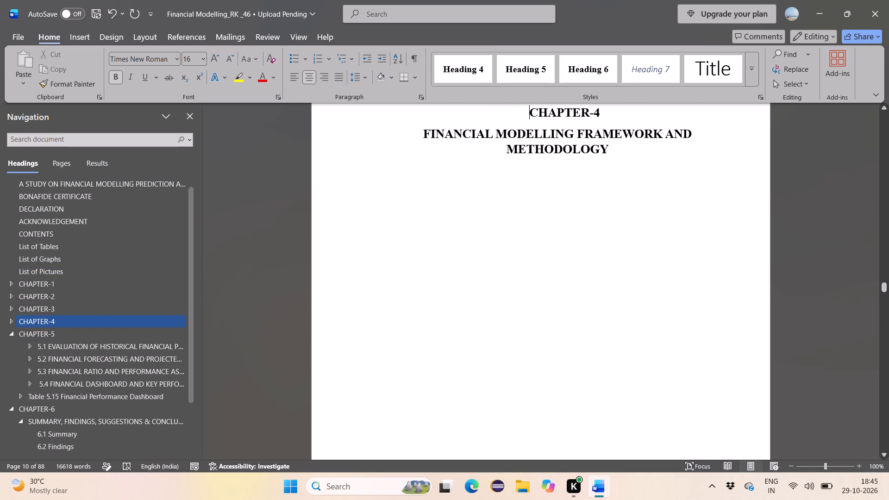
{"action": "scroll", "coordinate": [370, 281], "scroll_direction": "up", "scroll_amount": 3}
{"action": "scroll", "coordinate": [370, 281], "scroll_direction": "down", "scroll_amount": 3}
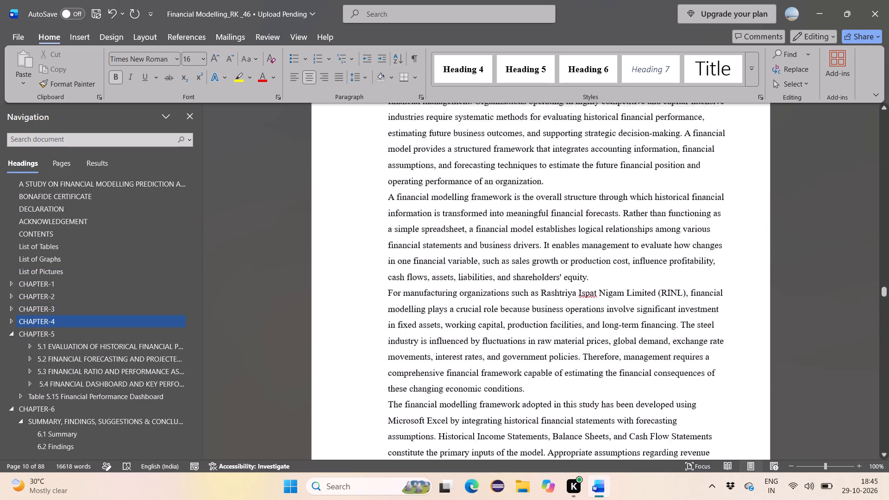
{"action": "scroll", "coordinate": [370, 281], "scroll_direction": "down", "scroll_amount": 5}
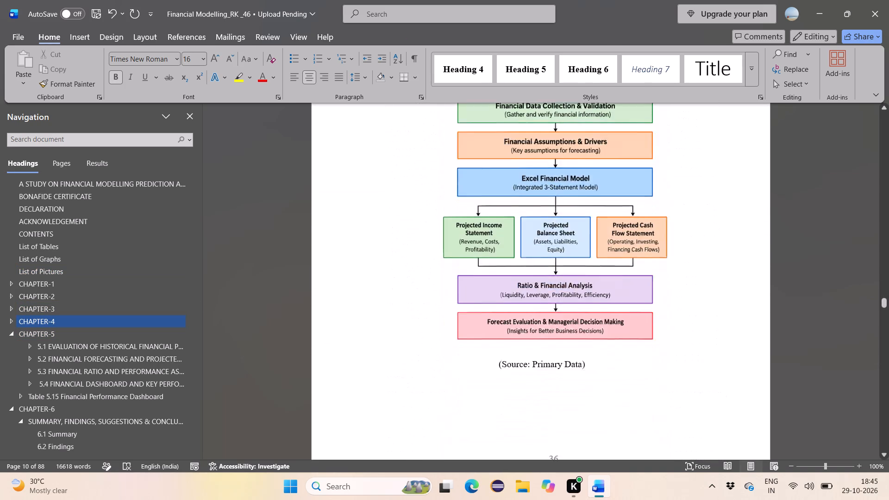
{"action": "scroll", "coordinate": [370, 281], "scroll_direction": "down", "scroll_amount": 4}
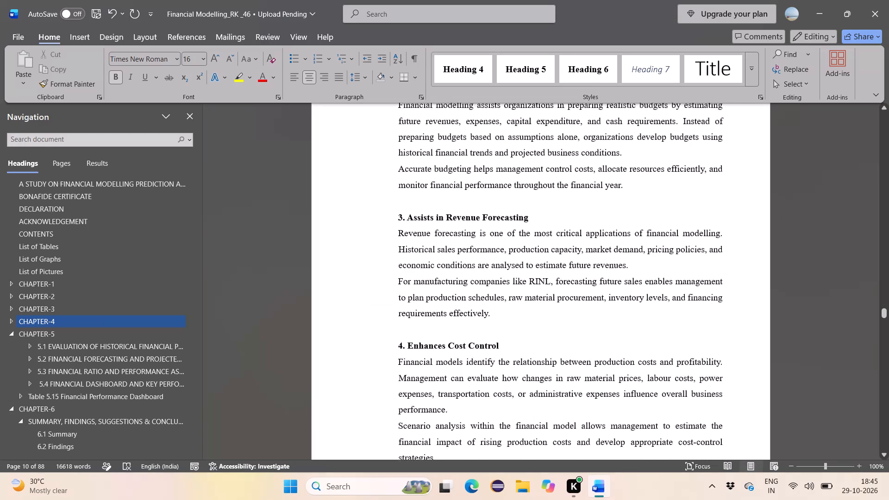
{"action": "scroll", "coordinate": [370, 281], "scroll_direction": "down", "scroll_amount": 3}
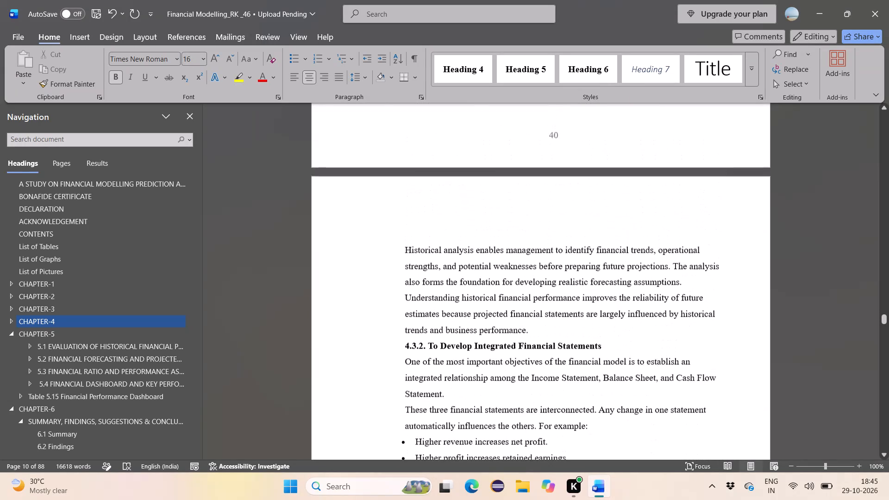
{"action": "scroll", "coordinate": [370, 281], "scroll_direction": "down", "scroll_amount": 3}
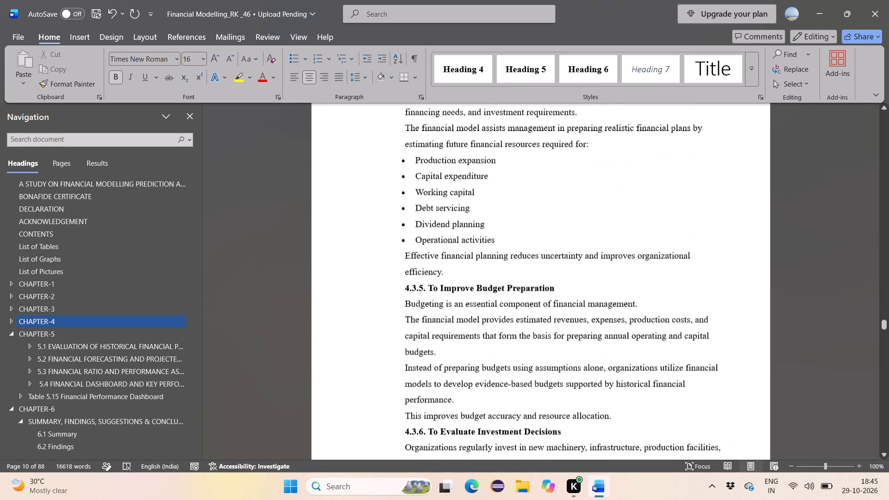
{"action": "scroll", "coordinate": [370, 281], "scroll_direction": "down", "scroll_amount": 4}
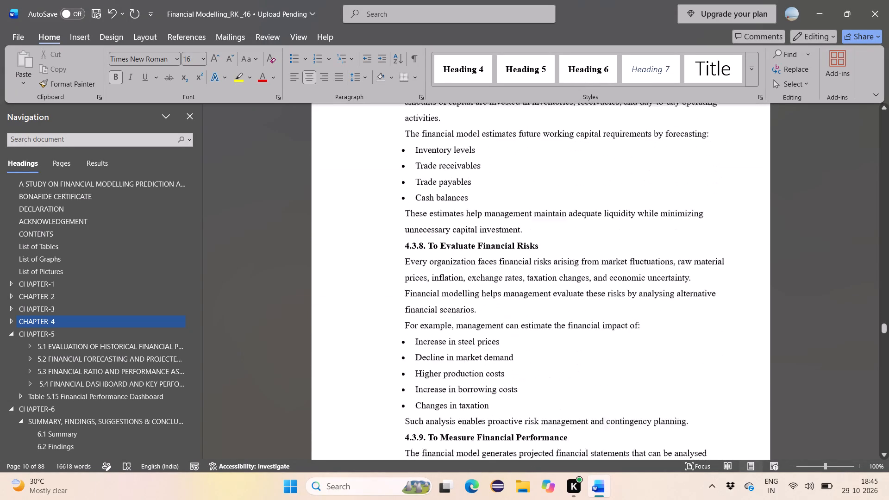
{"action": "scroll", "coordinate": [370, 281], "scroll_direction": "down", "scroll_amount": 4}
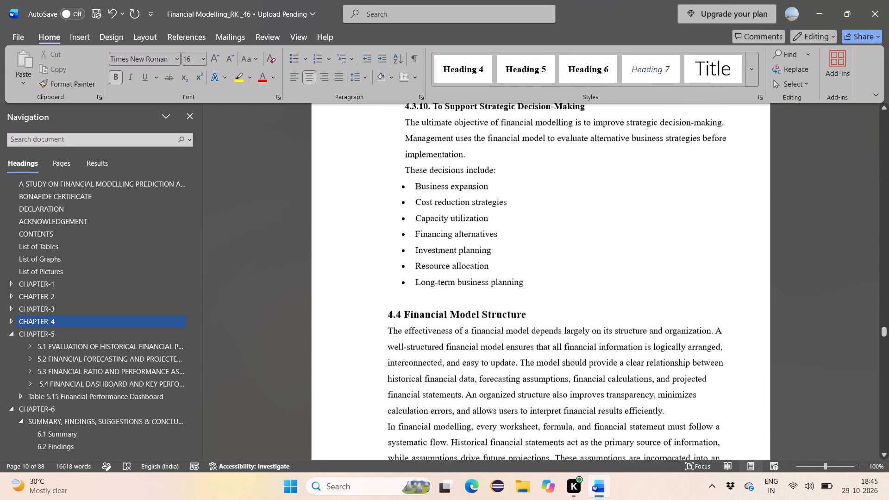
{"action": "scroll", "coordinate": [370, 281], "scroll_direction": "down", "scroll_amount": 3}
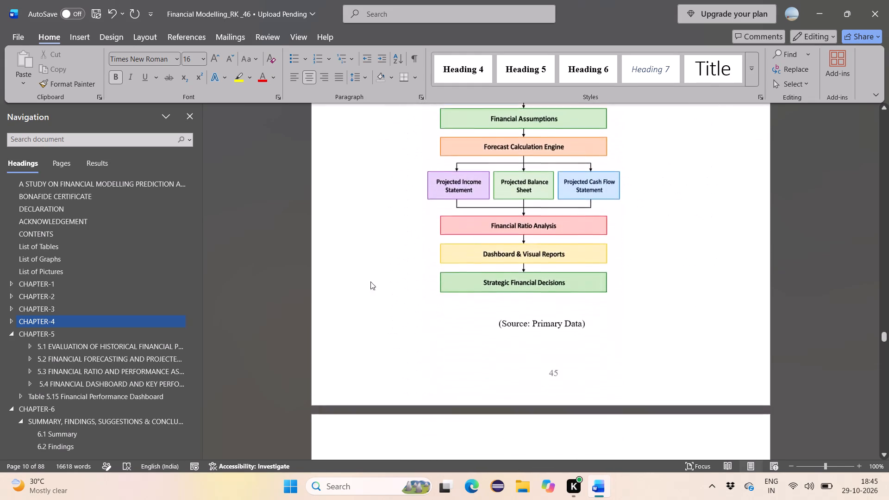
{"action": "scroll", "coordinate": [370, 281], "scroll_direction": "down", "scroll_amount": 3}
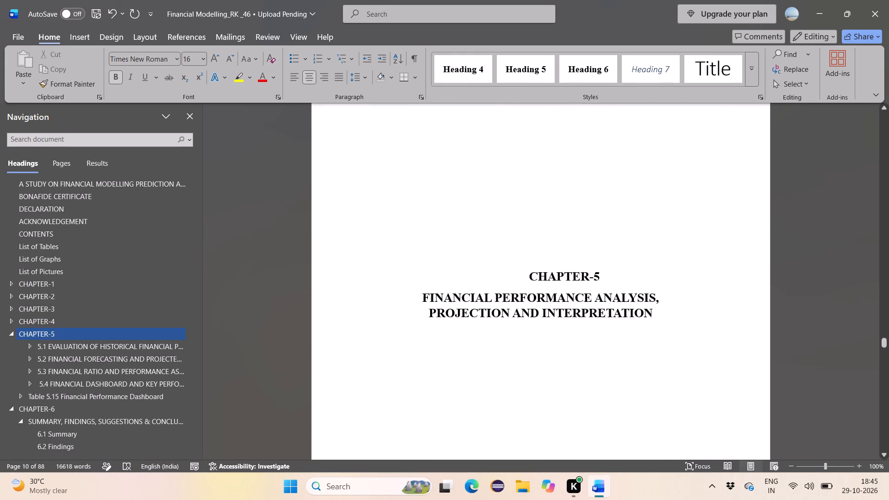
{"action": "scroll", "coordinate": [370, 281], "scroll_direction": "up", "scroll_amount": 4}
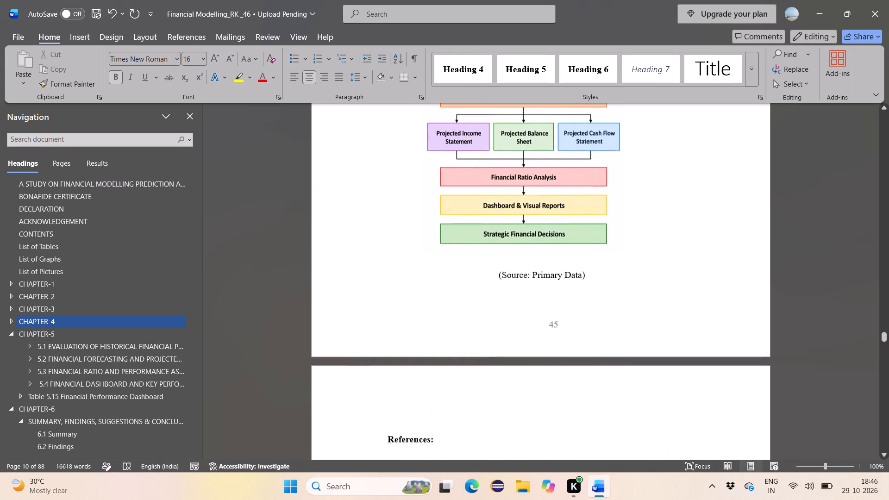
{"action": "scroll", "coordinate": [370, 281], "scroll_direction": "up", "scroll_amount": 3}
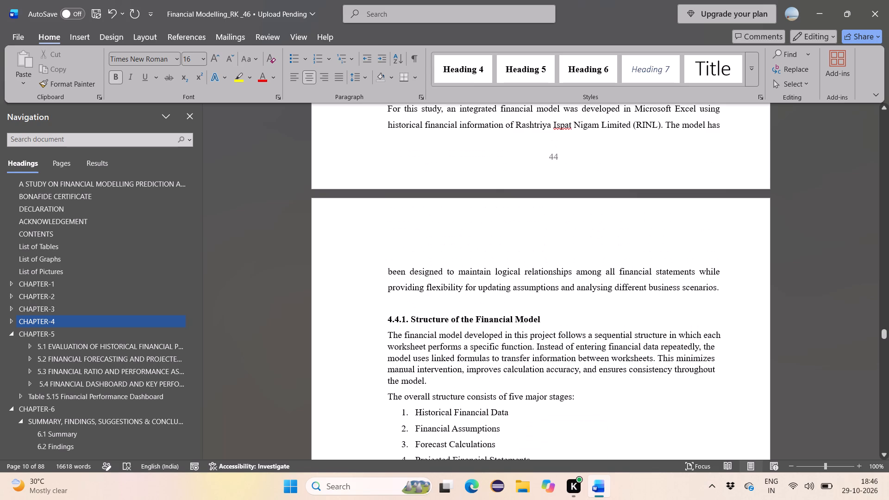
{"action": "scroll", "coordinate": [370, 281], "scroll_direction": "down", "scroll_amount": 1}
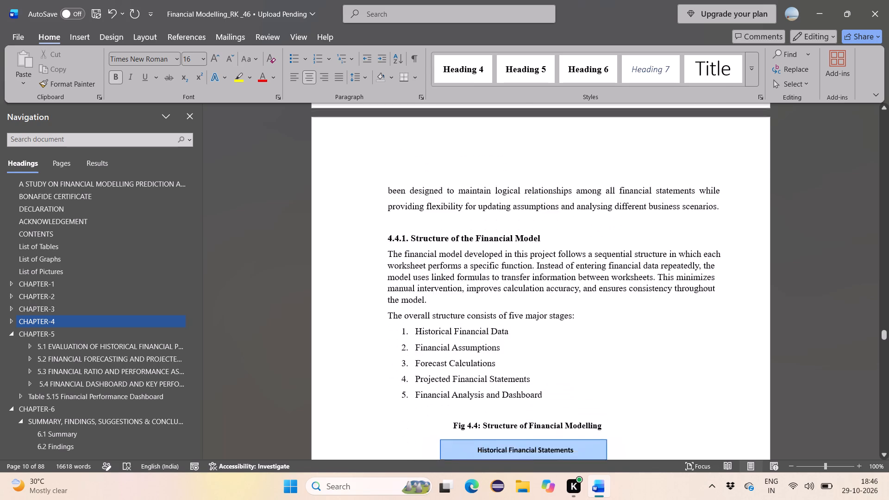
{"action": "scroll", "coordinate": [370, 281], "scroll_direction": "down", "scroll_amount": 1}
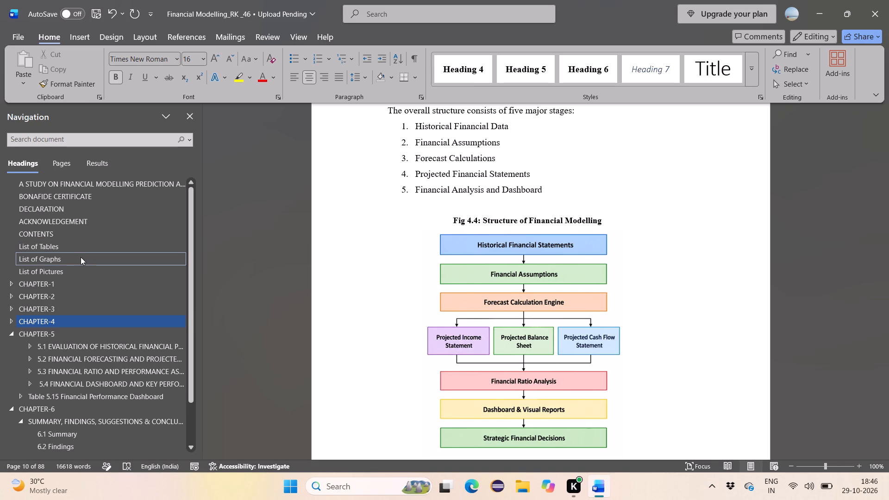
Look over the List of Graphs page numbers and return to the List of Pictures table.
{"action": "left_click", "coordinate": [81, 257]}
{"action": "scroll", "coordinate": [394, 271], "scroll_direction": "up", "scroll_amount": 1}
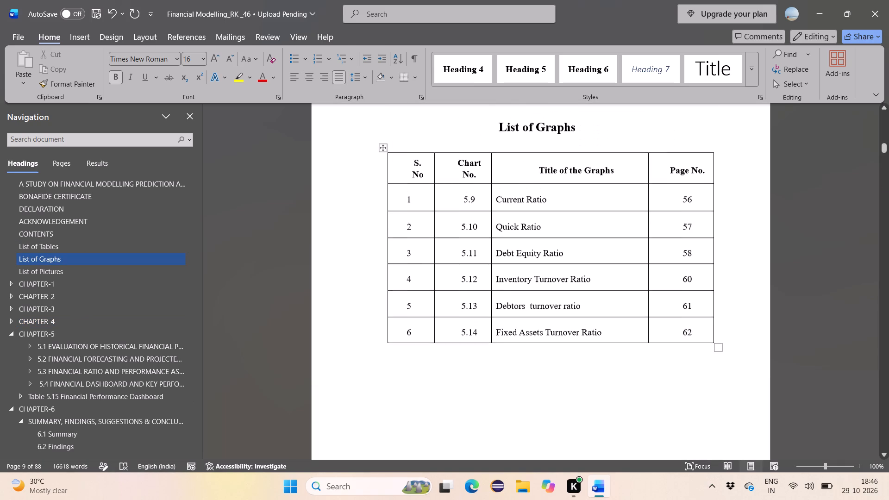
{"action": "scroll", "coordinate": [394, 271], "scroll_direction": "up", "scroll_amount": 2}
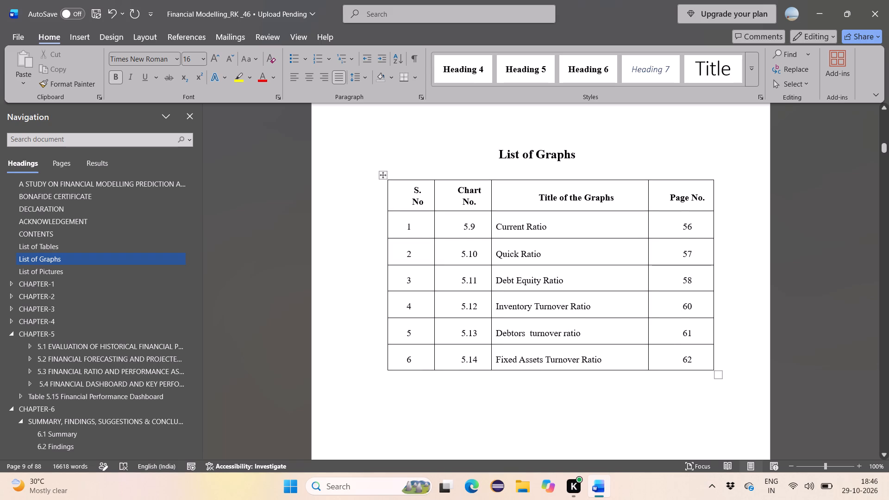
{"action": "scroll", "coordinate": [394, 271], "scroll_direction": "up", "scroll_amount": 4}
{"action": "scroll", "coordinate": [394, 271], "scroll_direction": "down", "scroll_amount": 1}
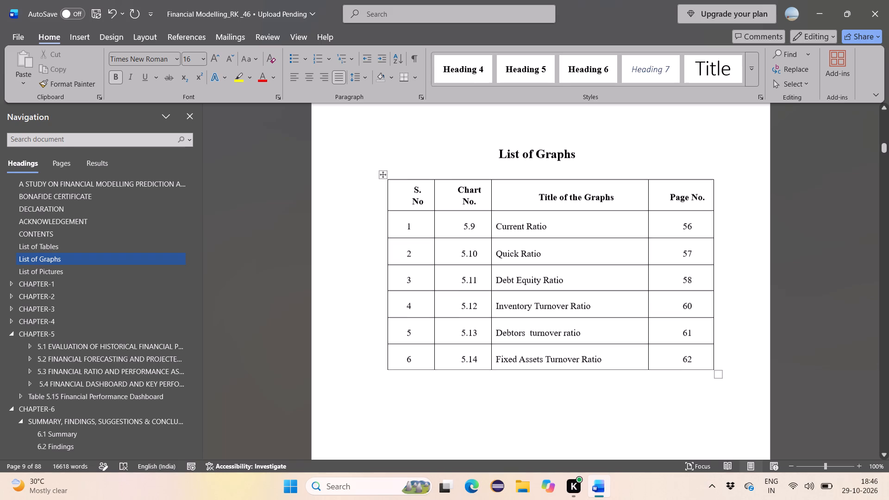
{"action": "scroll", "coordinate": [394, 271], "scroll_direction": "down", "scroll_amount": 2}
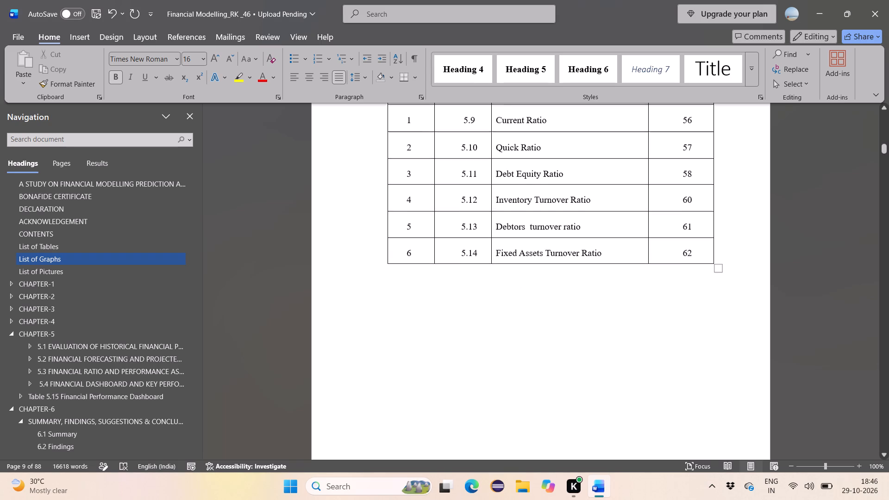
{"action": "scroll", "coordinate": [394, 271], "scroll_direction": "down", "scroll_amount": 2}
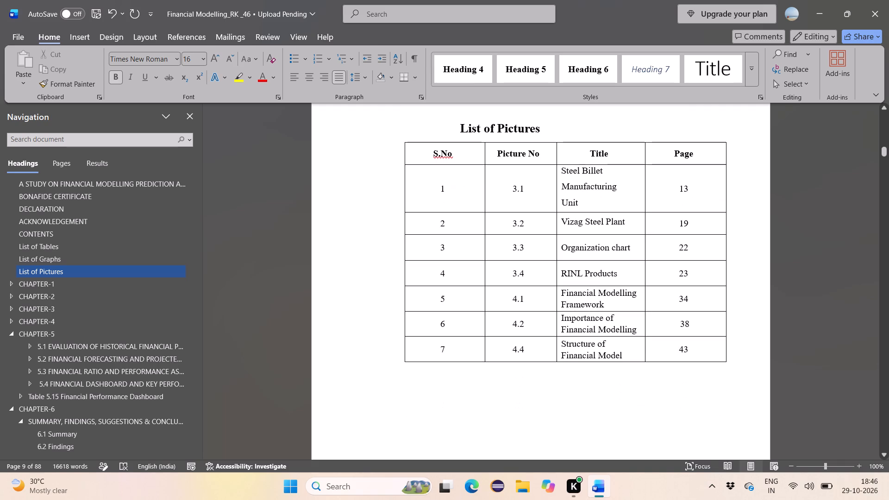
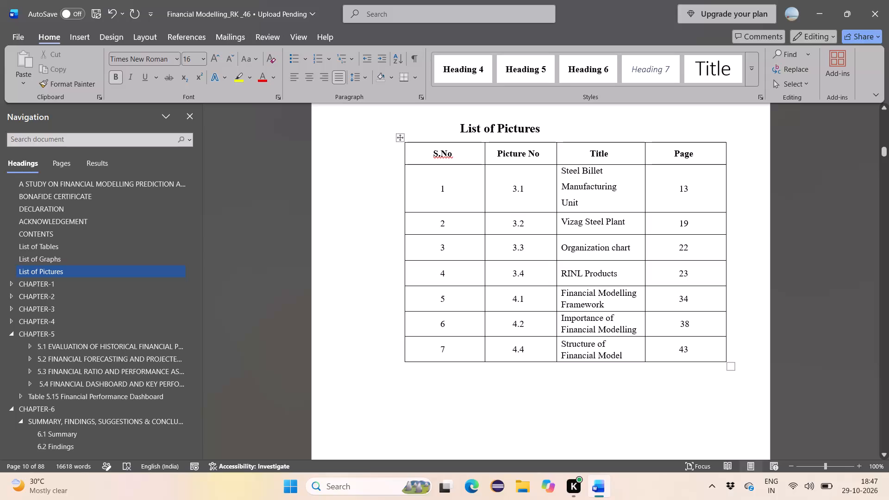
Set the page number of picture 4.4 Structure of Financial Model in the List of Pictures to 45.
{"action": "left_click", "coordinate": [698, 352]}
{"action": "key", "text": "Left"}
{"action": "key", "text": "BackSpace"}
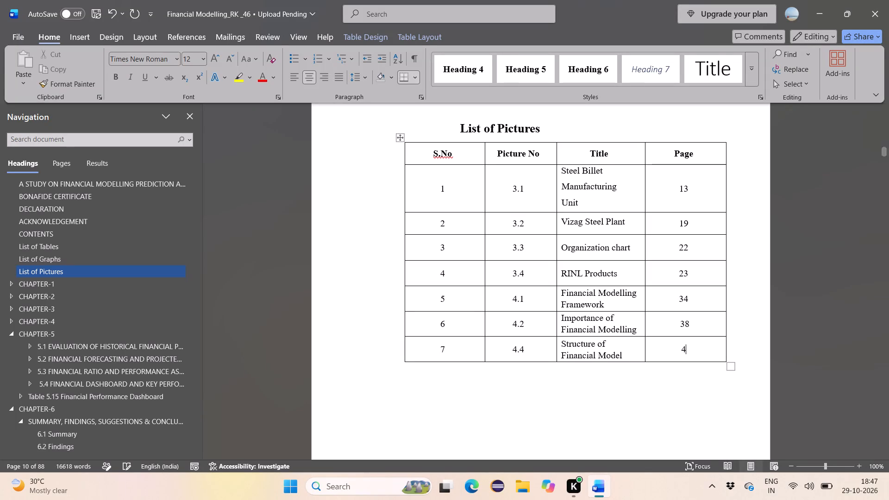
{"action": "key", "text": "6"}
{"action": "key", "text": "BackSpace"}
{"action": "key", "text": "5"}
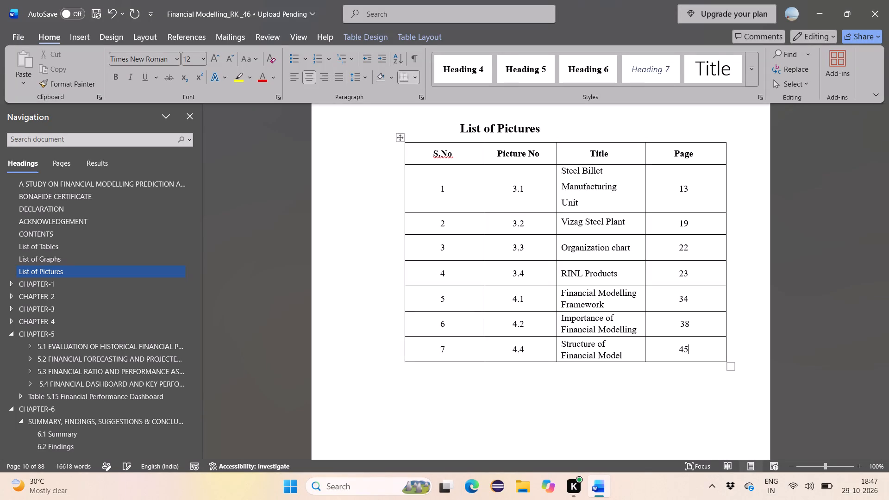
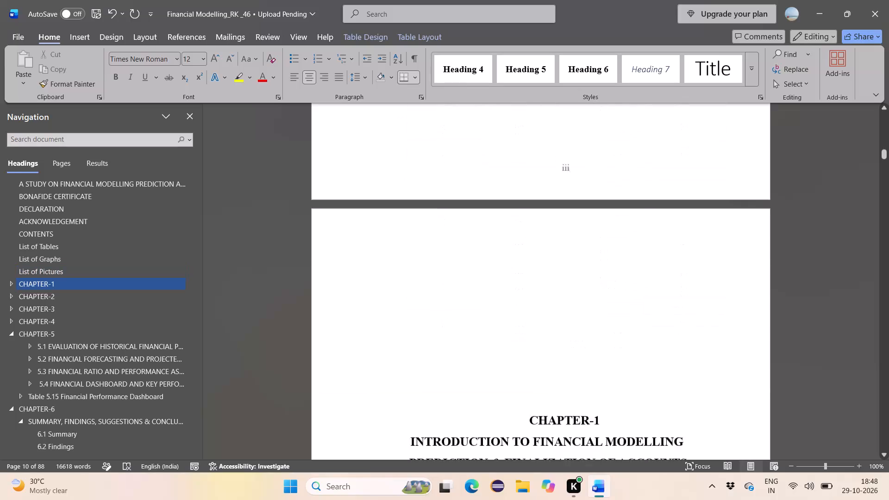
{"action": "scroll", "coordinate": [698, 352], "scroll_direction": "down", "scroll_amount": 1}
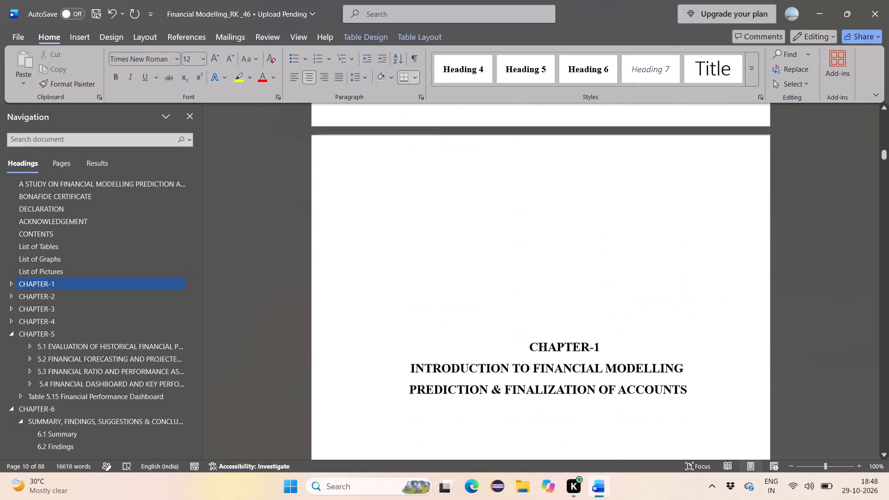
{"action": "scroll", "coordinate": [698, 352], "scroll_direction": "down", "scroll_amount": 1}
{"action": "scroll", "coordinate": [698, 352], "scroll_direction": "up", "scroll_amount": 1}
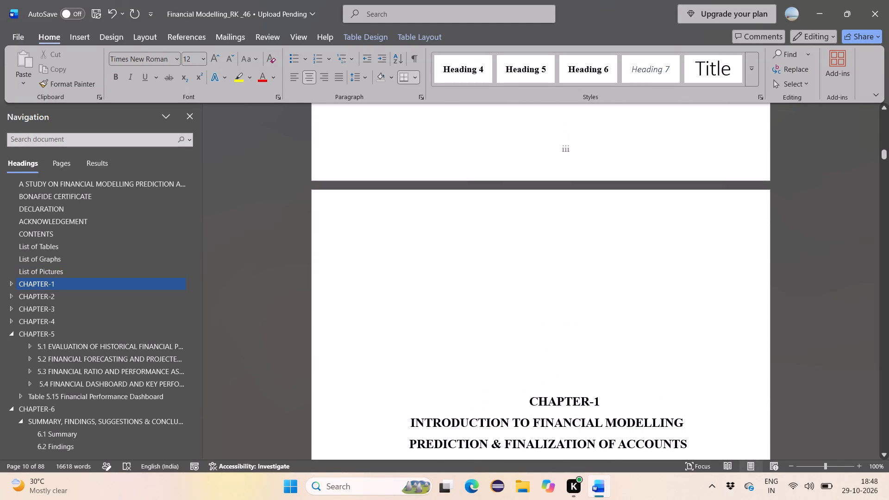
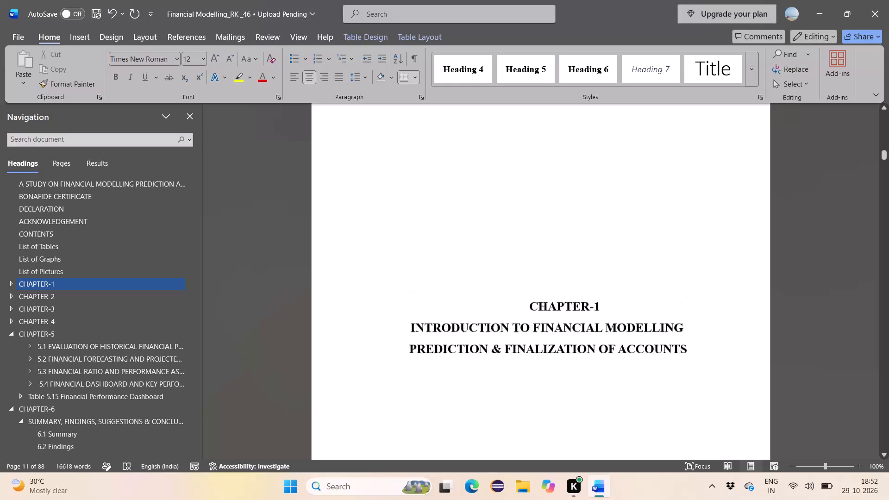
Check the List of Pictures entry for picture 4.4, Structure of Financial Model, against its actual page at the end of Chapter 4.
{"action": "left_click", "coordinate": [61, 272]}
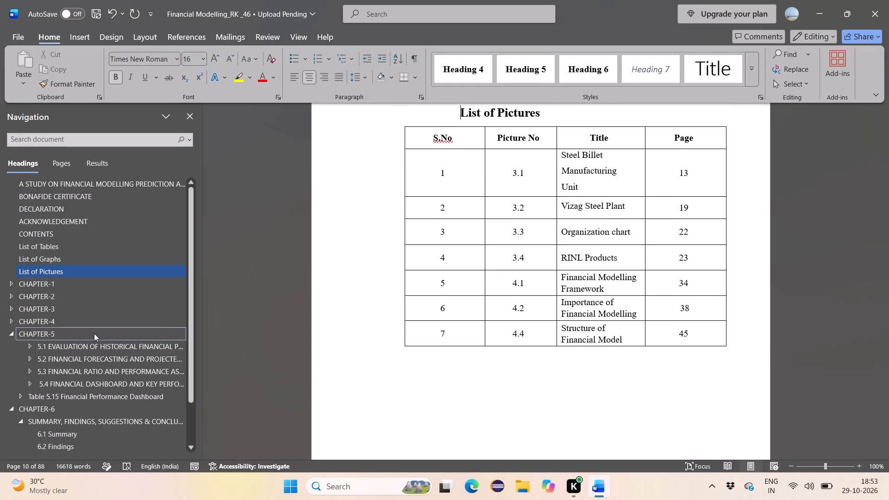
{"action": "scroll", "coordinate": [409, 317], "scroll_direction": "down", "scroll_amount": 1}
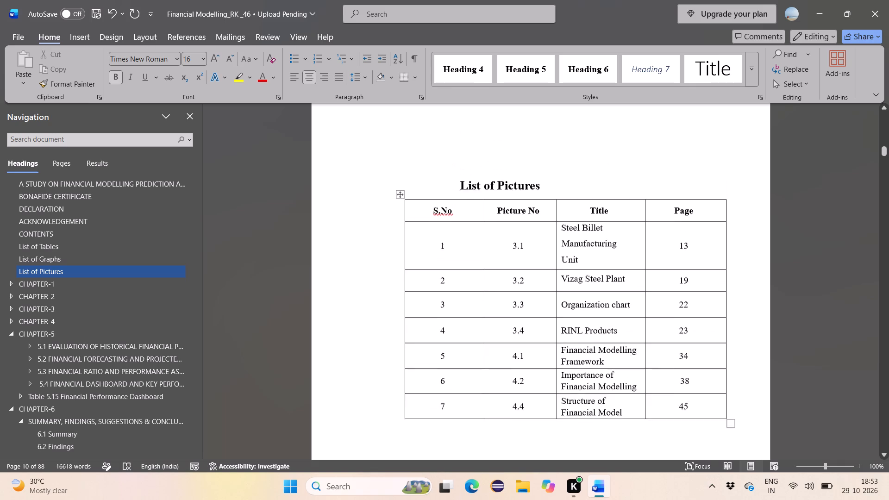
{"action": "scroll", "coordinate": [409, 317], "scroll_direction": "down", "scroll_amount": 2}
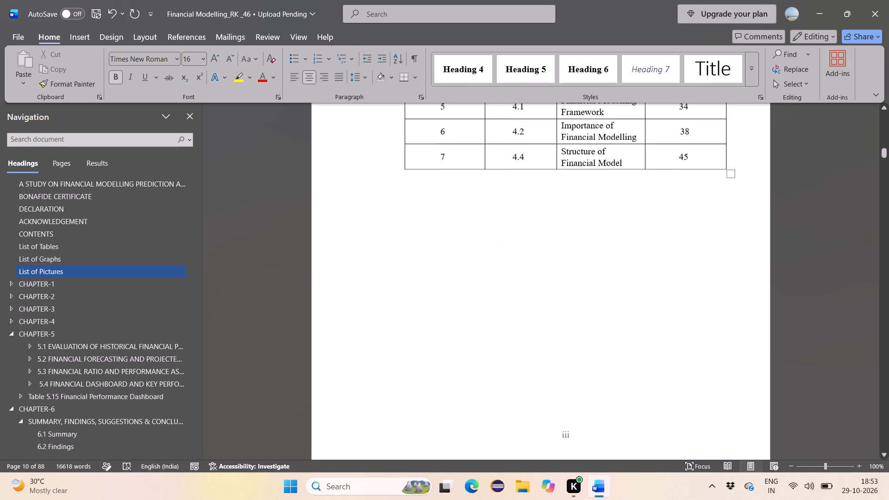
{"action": "scroll", "coordinate": [409, 317], "scroll_direction": "down", "scroll_amount": 1}
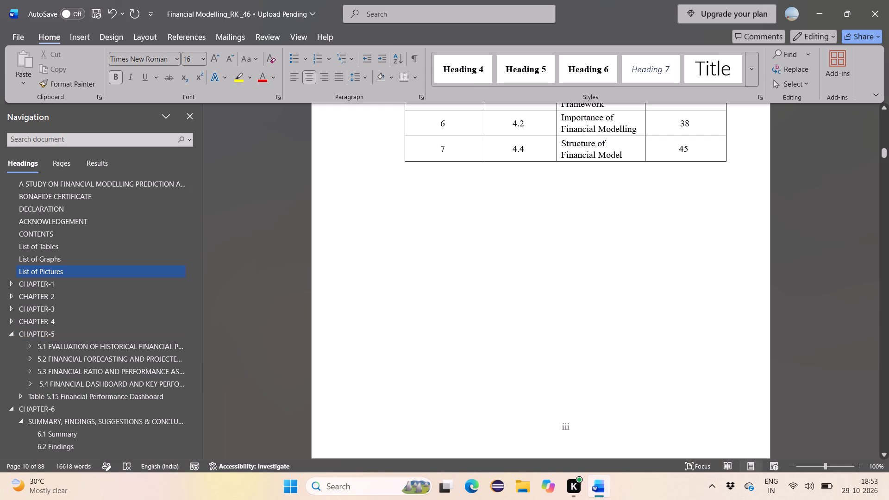
{"action": "scroll", "coordinate": [69, 352], "scroll_direction": "down", "scroll_amount": 1}
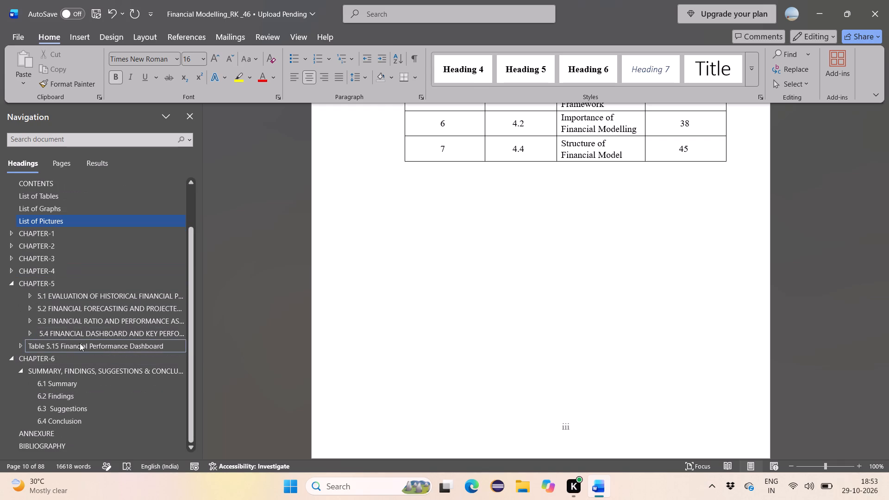
{"action": "left_click", "coordinate": [80, 343]}
{"action": "left_click", "coordinate": [110, 328]}
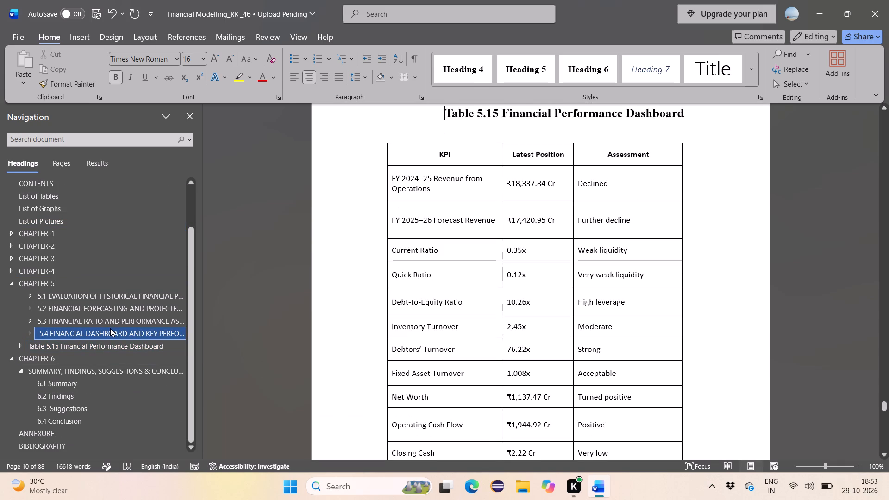
{"action": "scroll", "coordinate": [478, 242], "scroll_direction": "up", "scroll_amount": 1}
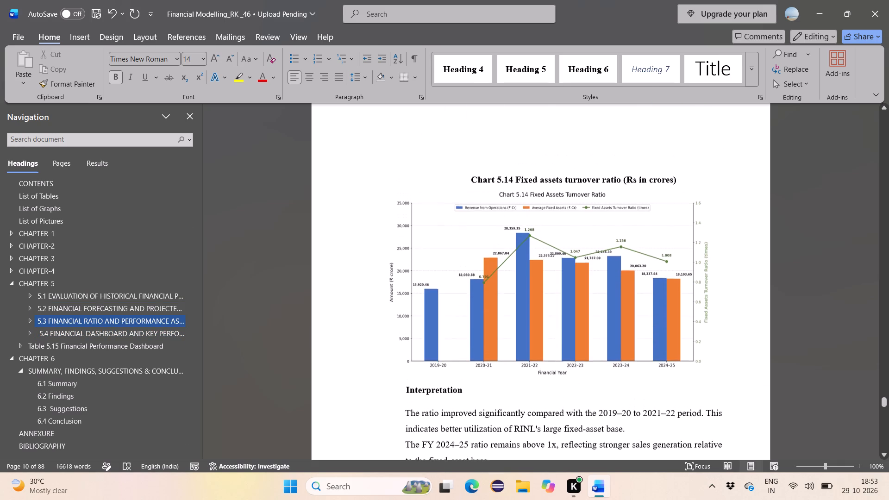
{"action": "scroll", "coordinate": [478, 242], "scroll_direction": "up", "scroll_amount": 2}
{"action": "scroll", "coordinate": [433, 240], "scroll_direction": "up", "scroll_amount": 1}
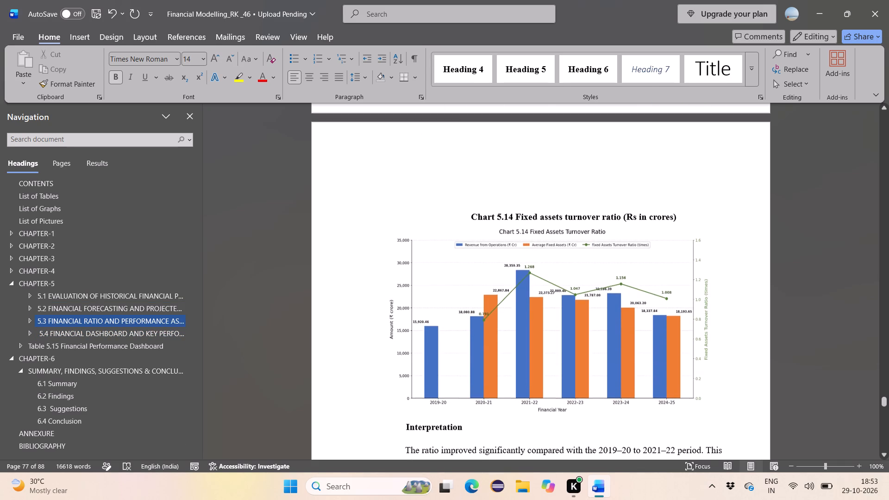
{"action": "scroll", "coordinate": [433, 240], "scroll_direction": "up", "scroll_amount": 7}
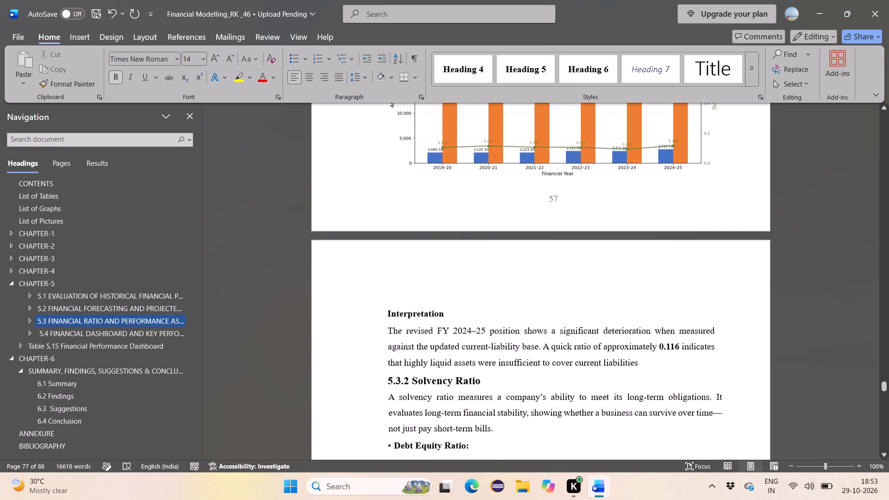
{"action": "scroll", "coordinate": [433, 240], "scroll_direction": "up", "scroll_amount": 12}
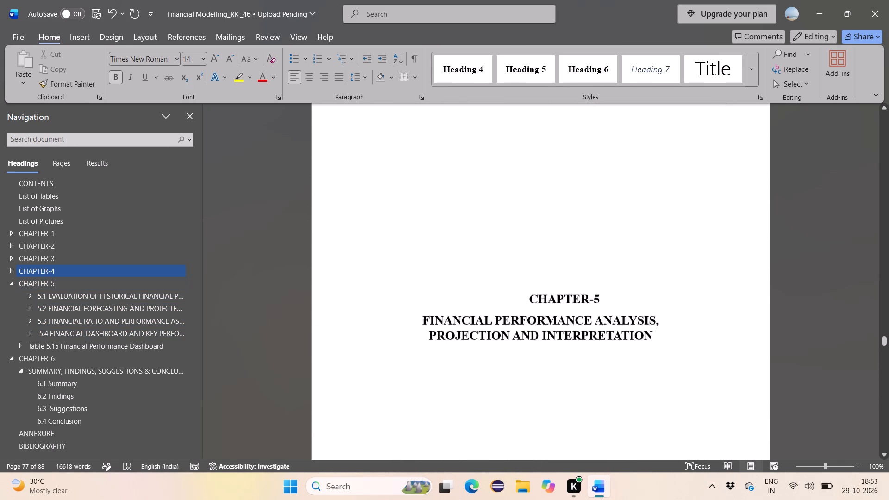
{"action": "scroll", "coordinate": [433, 240], "scroll_direction": "up", "scroll_amount": 1}
{"action": "scroll", "coordinate": [433, 240], "scroll_direction": "down", "scroll_amount": 3}
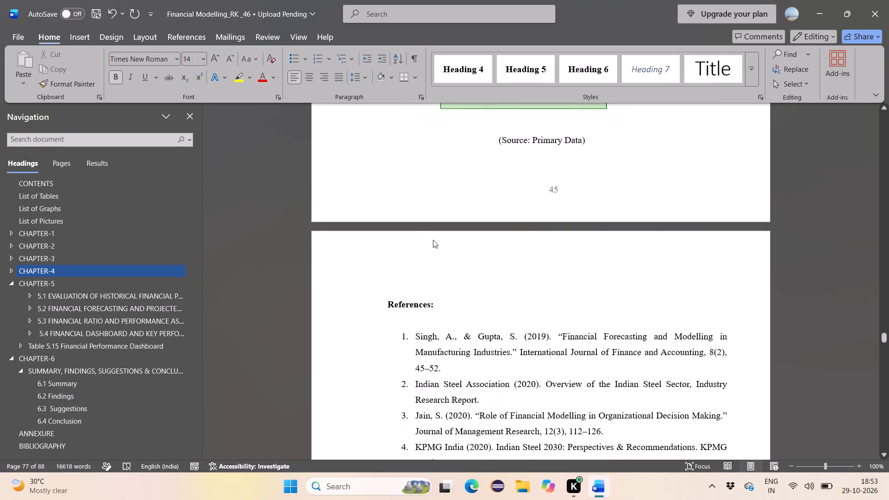
{"action": "scroll", "coordinate": [433, 240], "scroll_direction": "up", "scroll_amount": 2}
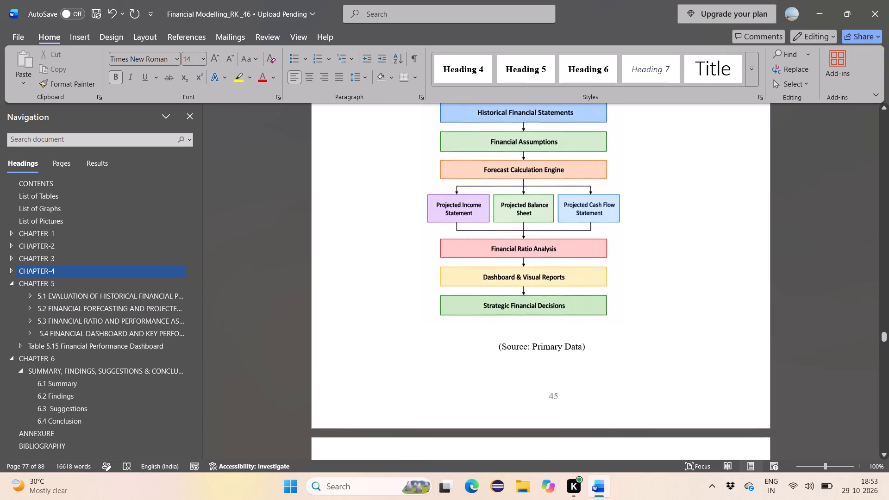
Look back through Chapter 4 for picture 4.2, Importance of Financial Modelling, and check the page it falls on.
{"action": "scroll", "coordinate": [433, 240], "scroll_direction": "up", "scroll_amount": 5}
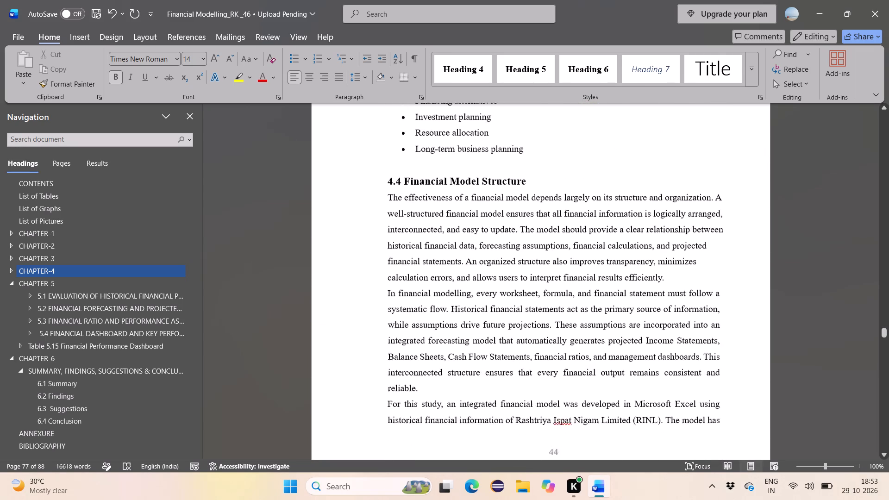
{"action": "scroll", "coordinate": [433, 240], "scroll_direction": "up", "scroll_amount": 3}
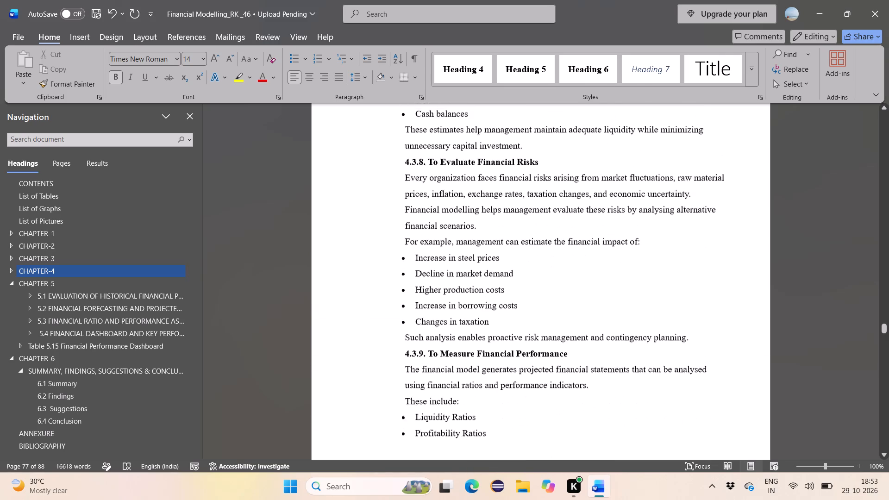
{"action": "scroll", "coordinate": [433, 240], "scroll_direction": "up", "scroll_amount": 3}
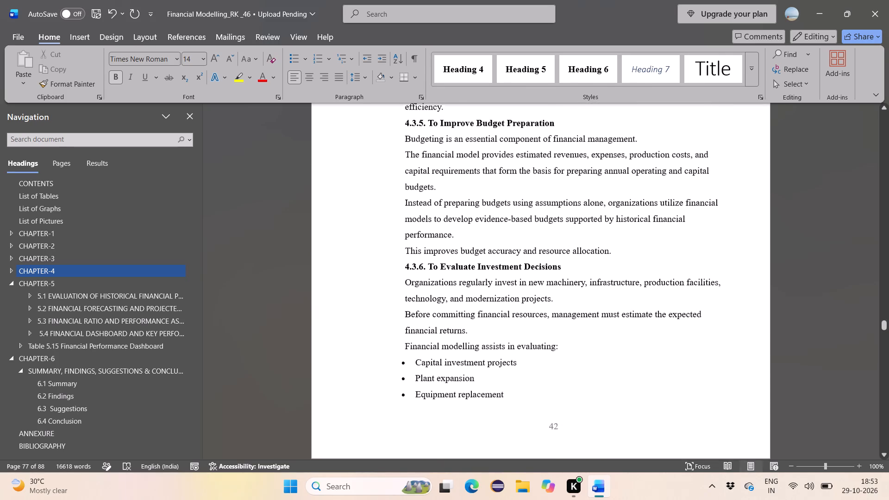
{"action": "scroll", "coordinate": [433, 240], "scroll_direction": "up", "scroll_amount": 1}
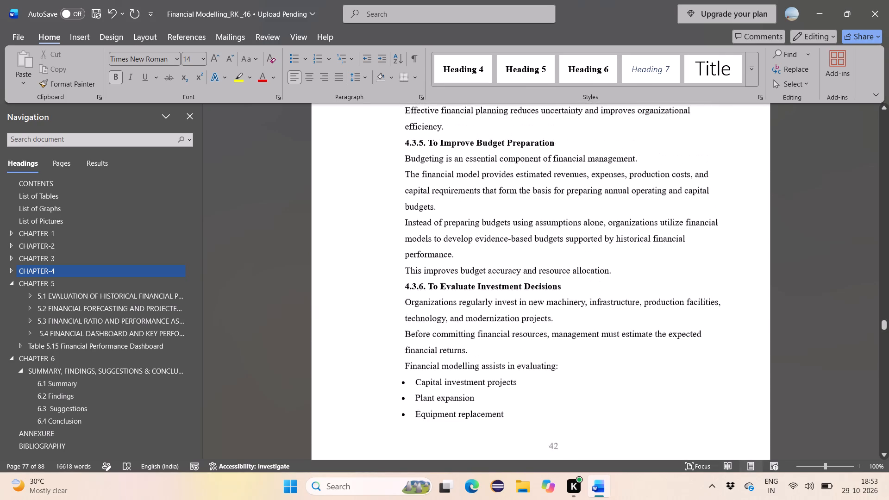
{"action": "scroll", "coordinate": [433, 240], "scroll_direction": "up", "scroll_amount": 4}
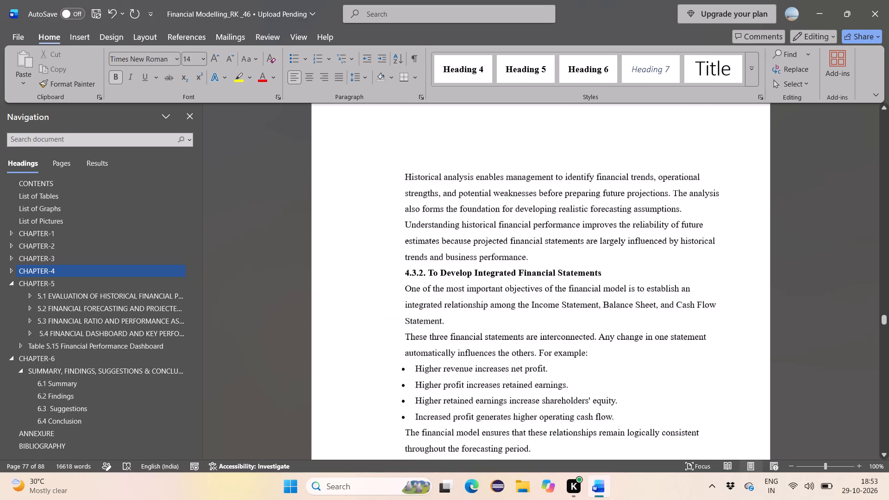
{"action": "scroll", "coordinate": [433, 240], "scroll_direction": "up", "scroll_amount": 3}
{"action": "scroll", "coordinate": [433, 240], "scroll_direction": "down", "scroll_amount": 1}
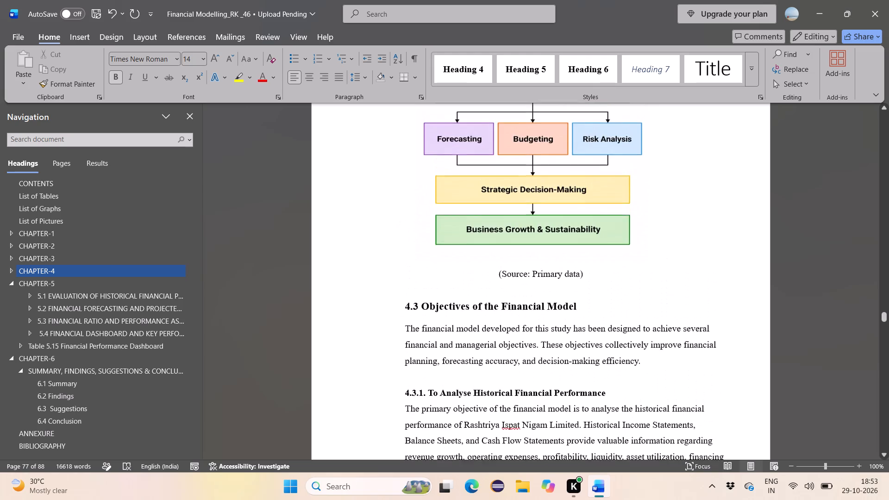
{"action": "scroll", "coordinate": [433, 240], "scroll_direction": "down", "scroll_amount": 1}
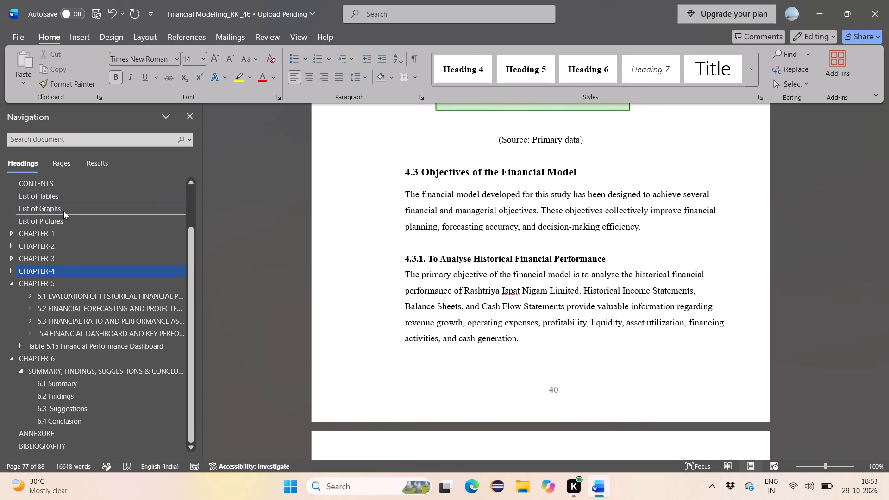
In the List of Pictures, set the page number for picture 4.2, Importance of Financial Modelling, to 40.
{"action": "left_click", "coordinate": [64, 217]}
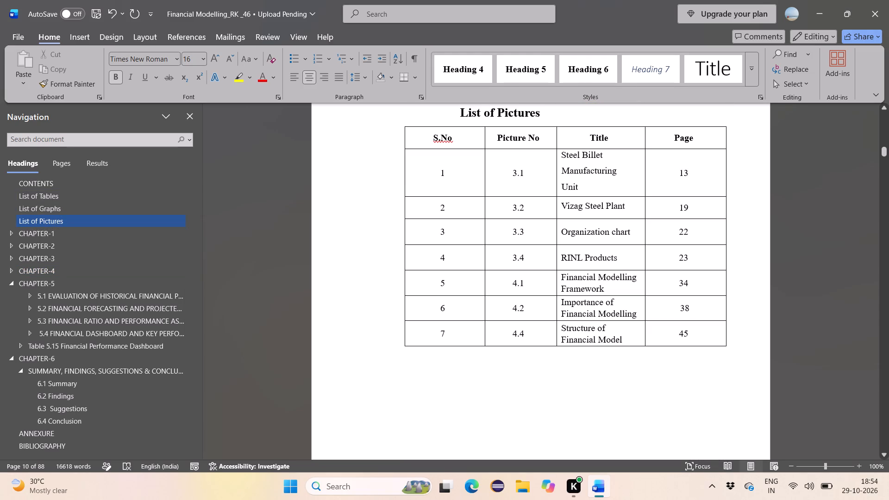
{"action": "left_click", "coordinate": [700, 319]}
{"action": "key", "text": "BackSpace"}
{"action": "key", "text": "BackSpace"}
{"action": "type", "text": "40"}
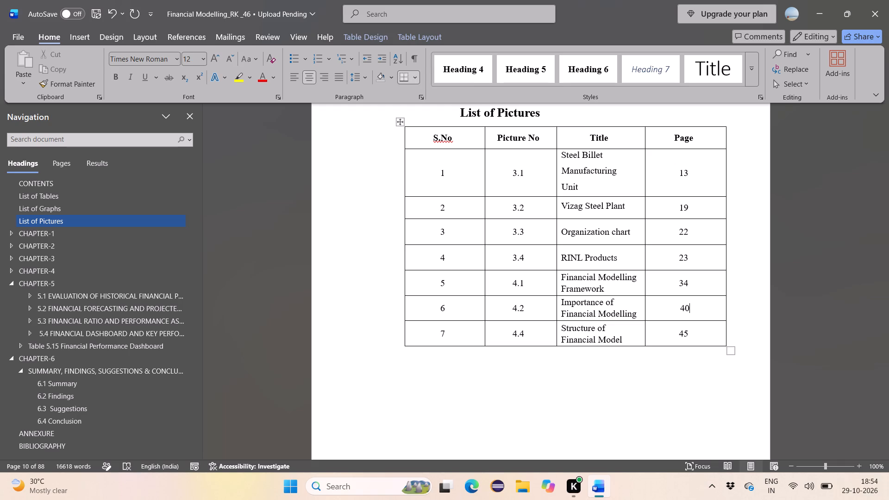
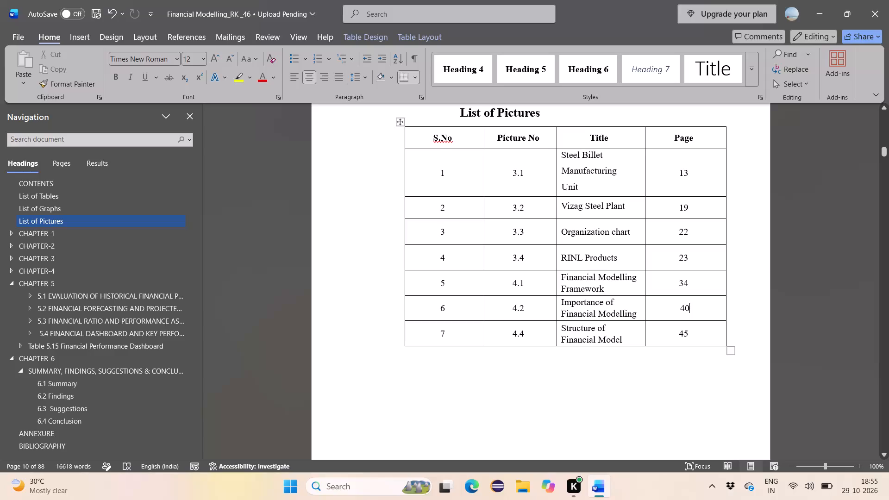
Remove the stray space before the page number of picture 4.2, Importance of Financial Modelling, in the List of Pictures.
{"action": "left_click", "coordinate": [678, 306]}
{"action": "key", "text": "Right"}
{"action": "key", "text": "BackSpace"}
Look through Chapter 4 for the listed pictures and recheck the page of Fig 4.2, Importance of Financial Modelling.
{"action": "left_click", "coordinate": [688, 278]}
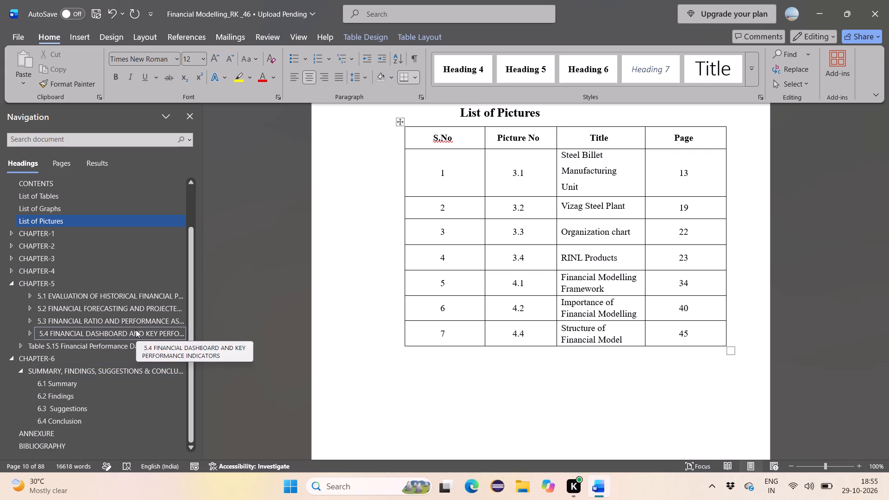
{"action": "left_click", "coordinate": [60, 269]}
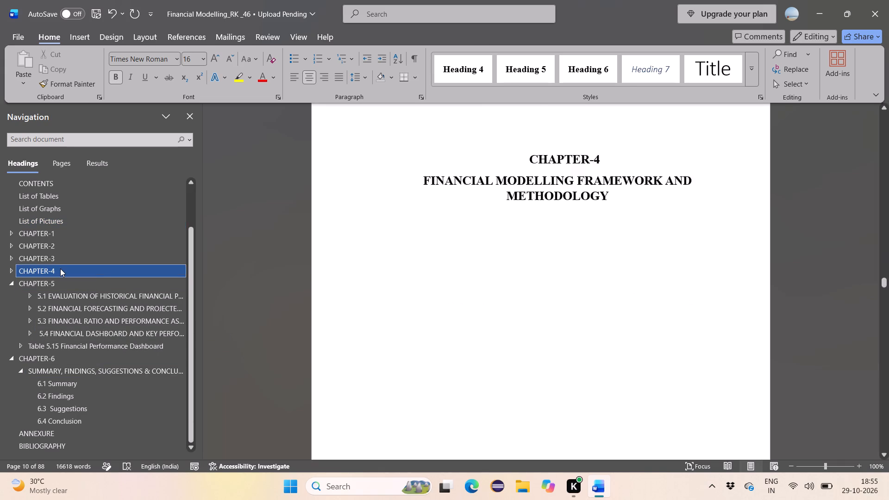
{"action": "scroll", "coordinate": [500, 313], "scroll_direction": "down", "scroll_amount": 7}
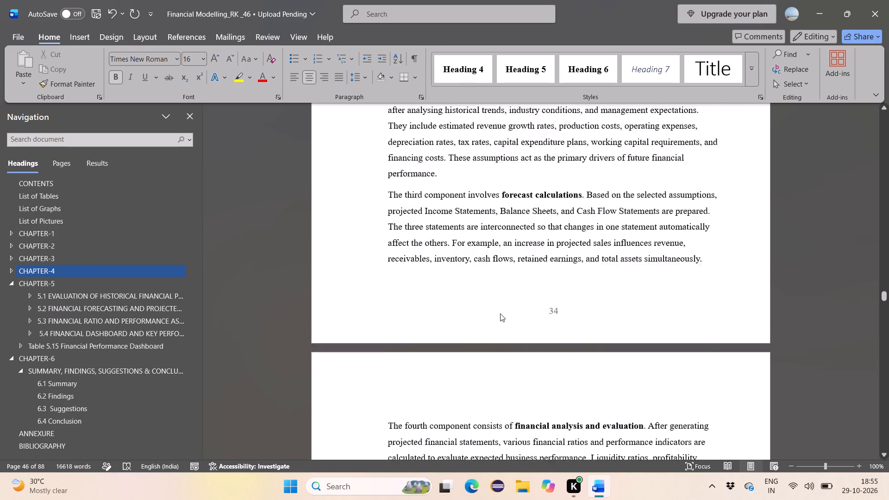
{"action": "scroll", "coordinate": [500, 313], "scroll_direction": "down", "scroll_amount": 11}
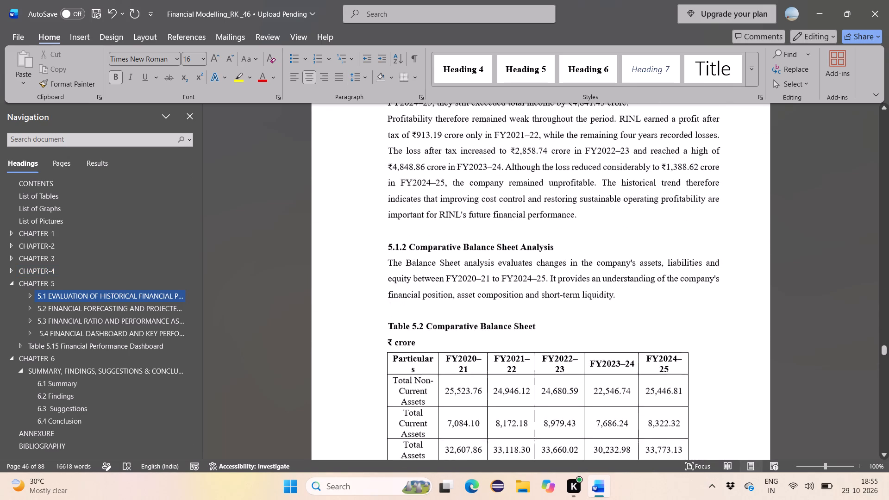
{"action": "scroll", "coordinate": [500, 313], "scroll_direction": "down", "scroll_amount": 3}
{"action": "scroll", "coordinate": [500, 313], "scroll_direction": "up", "scroll_amount": 1}
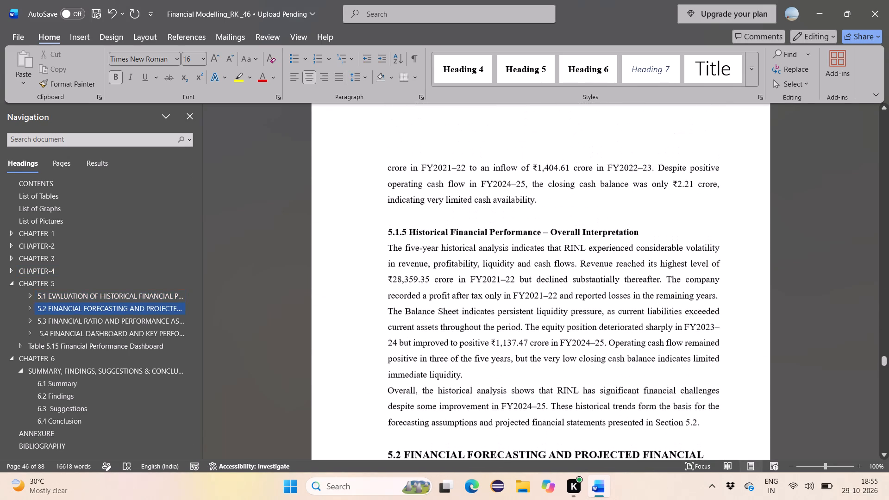
{"action": "scroll", "coordinate": [500, 313], "scroll_direction": "up", "scroll_amount": 5}
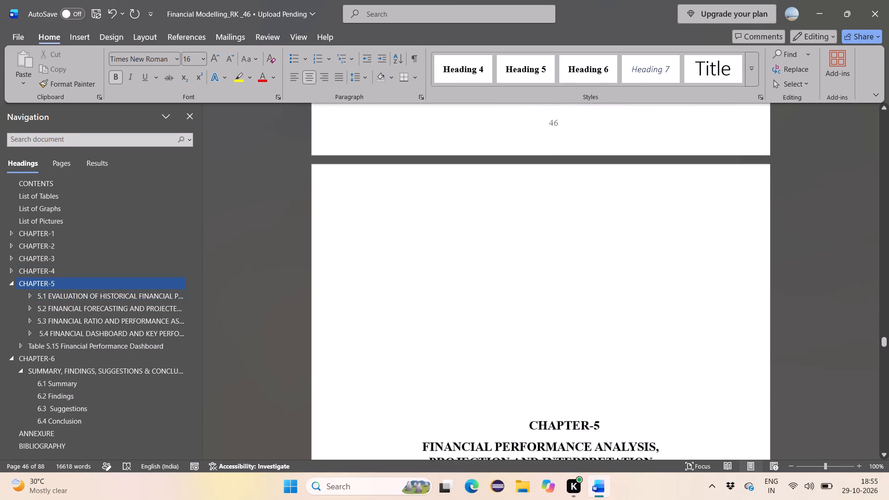
{"action": "scroll", "coordinate": [500, 313], "scroll_direction": "up", "scroll_amount": 5}
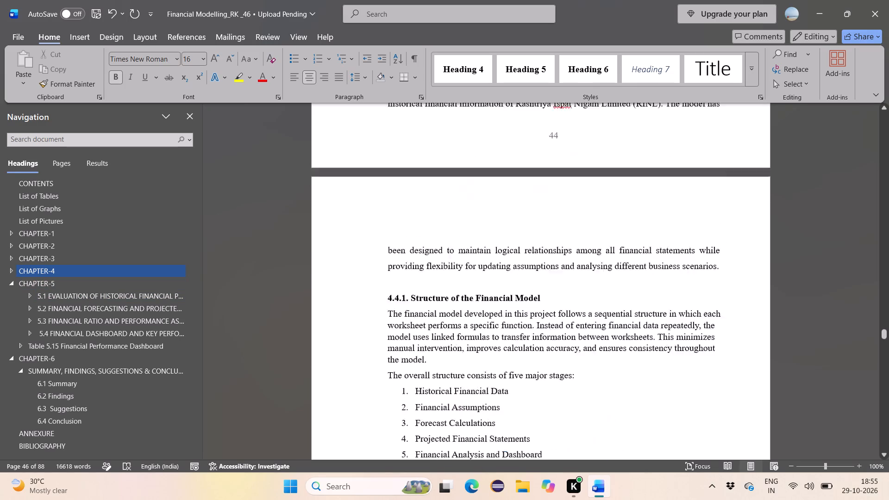
{"action": "scroll", "coordinate": [500, 313], "scroll_direction": "up", "scroll_amount": 3}
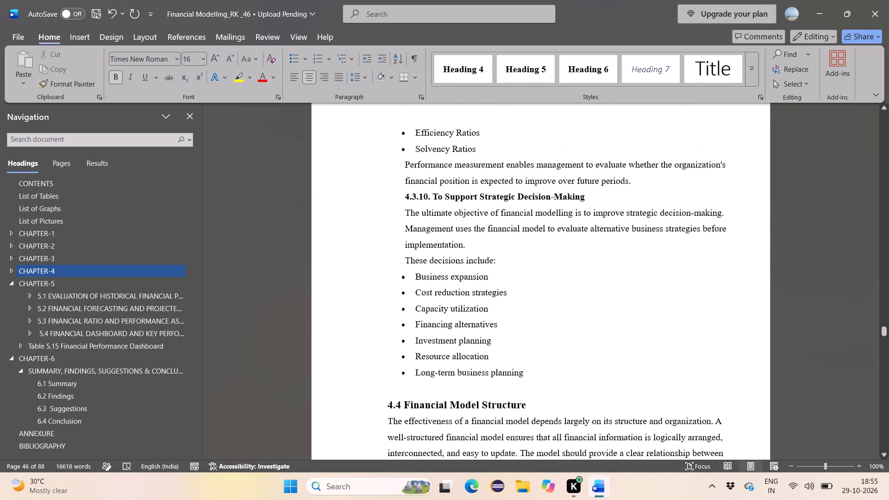
{"action": "scroll", "coordinate": [500, 313], "scroll_direction": "up", "scroll_amount": 5}
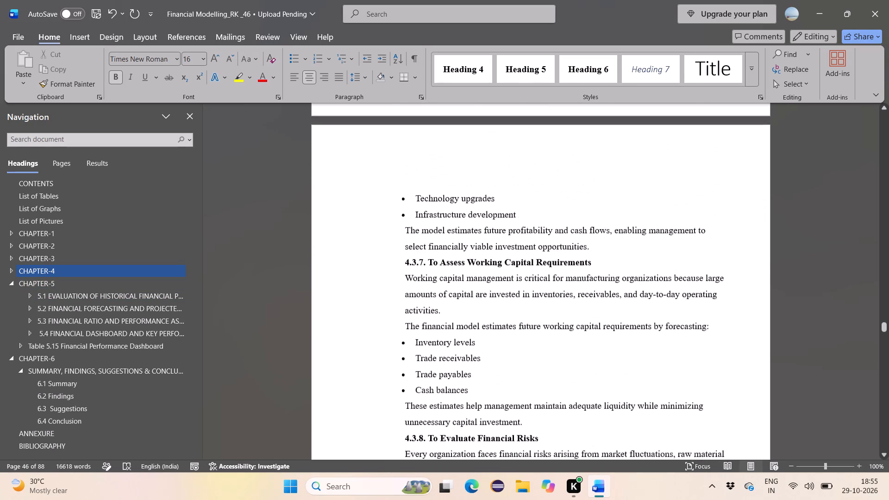
{"action": "scroll", "coordinate": [500, 313], "scroll_direction": "up", "scroll_amount": 4}
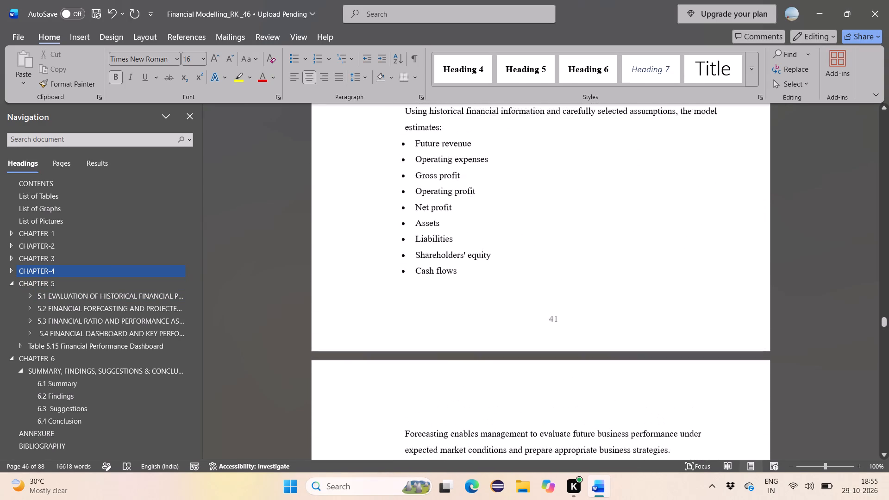
{"action": "scroll", "coordinate": [500, 313], "scroll_direction": "up", "scroll_amount": 4}
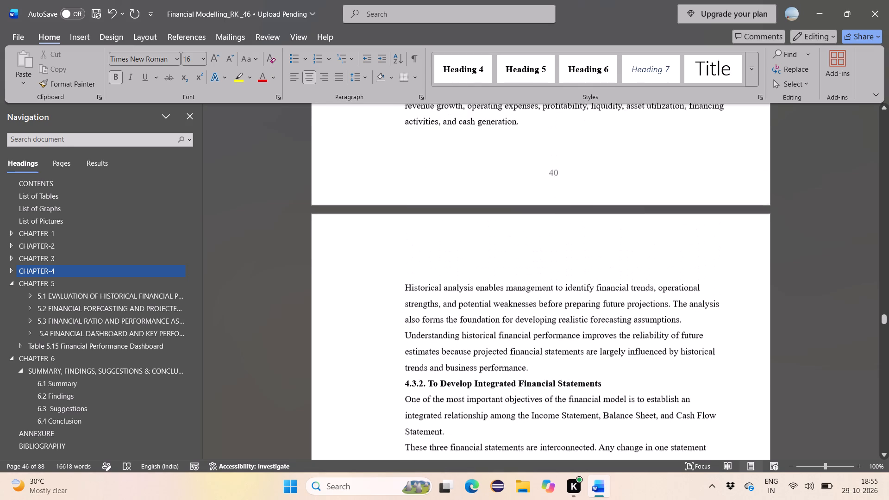
{"action": "scroll", "coordinate": [500, 313], "scroll_direction": "up", "scroll_amount": 4}
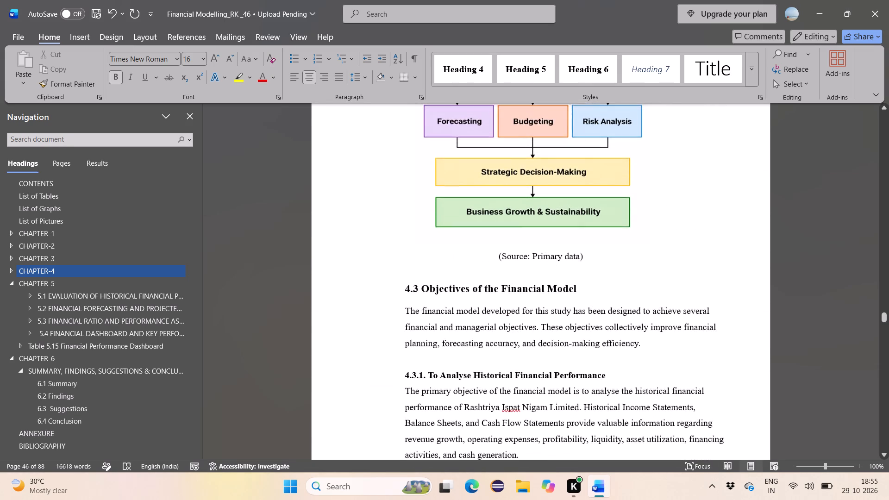
{"action": "scroll", "coordinate": [500, 313], "scroll_direction": "up", "scroll_amount": 3}
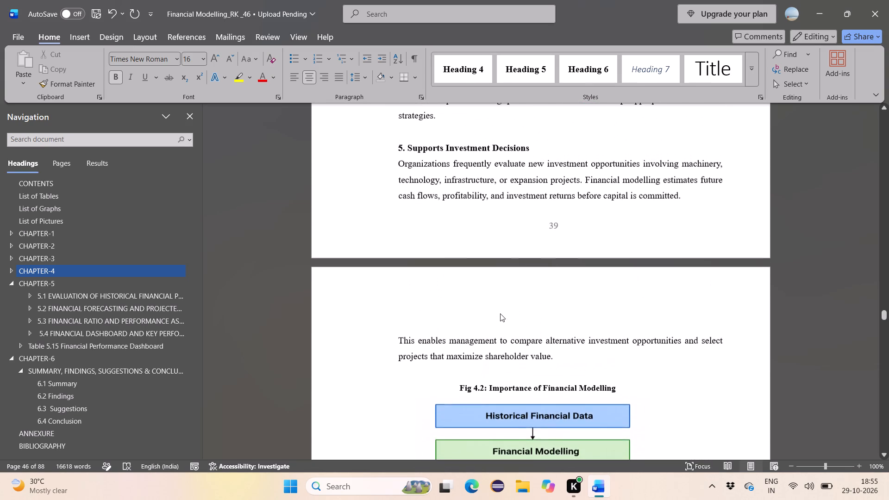
{"action": "scroll", "coordinate": [500, 313], "scroll_direction": "down", "scroll_amount": 2}
{"action": "scroll", "coordinate": [500, 313], "scroll_direction": "up", "scroll_amount": 1}
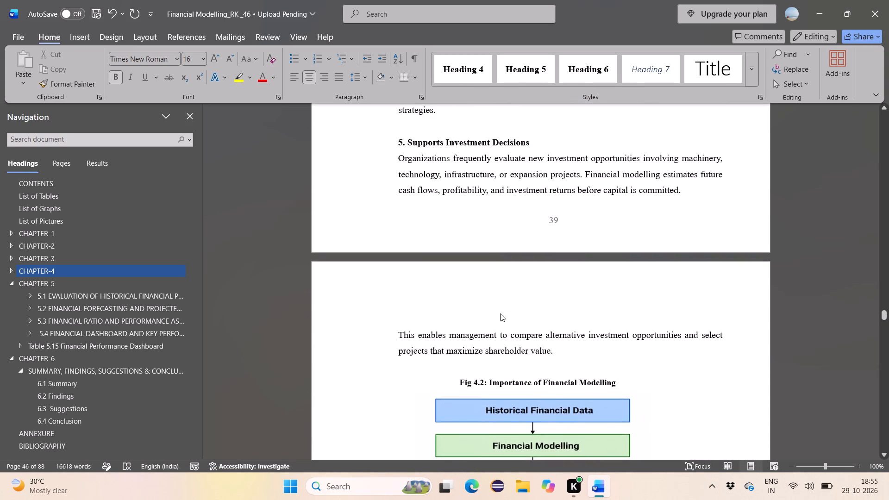
{"action": "scroll", "coordinate": [500, 313], "scroll_direction": "up", "scroll_amount": 3}
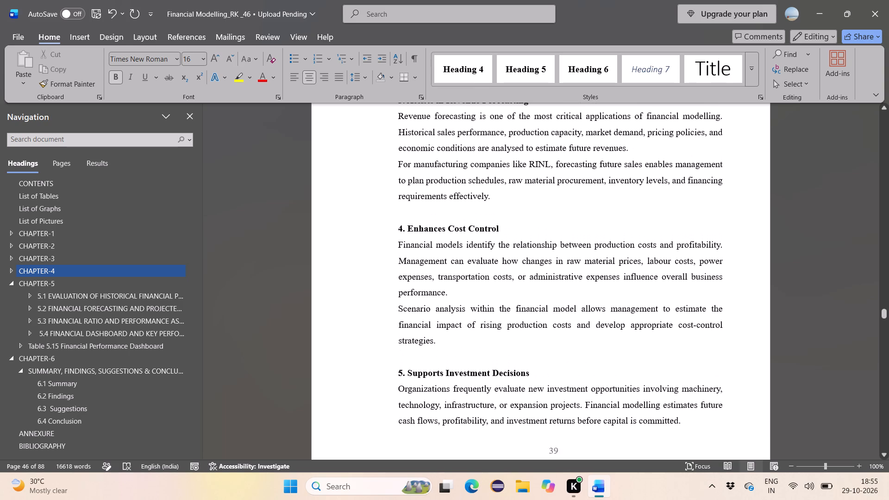
{"action": "scroll", "coordinate": [500, 313], "scroll_direction": "up", "scroll_amount": 1}
{"action": "scroll", "coordinate": [500, 313], "scroll_direction": "down", "scroll_amount": 2}
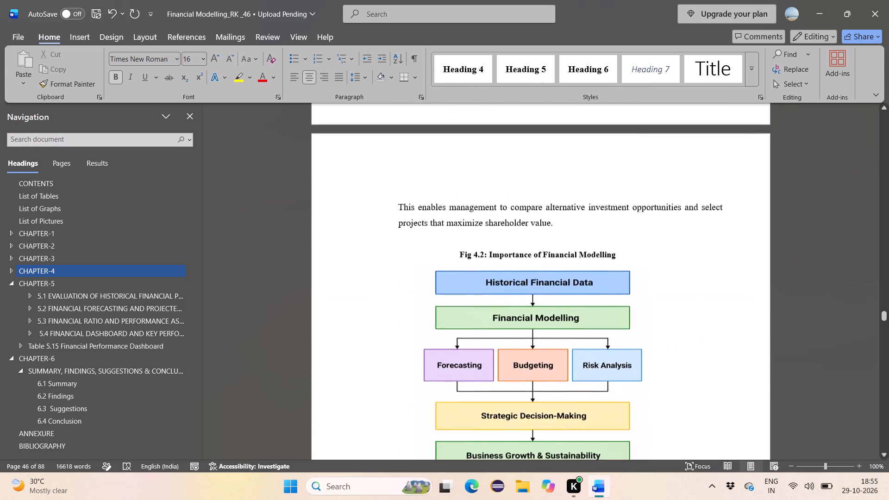
{"action": "scroll", "coordinate": [500, 313], "scroll_direction": "down", "scroll_amount": 1}
{"action": "scroll", "coordinate": [500, 313], "scroll_direction": "up", "scroll_amount": 3}
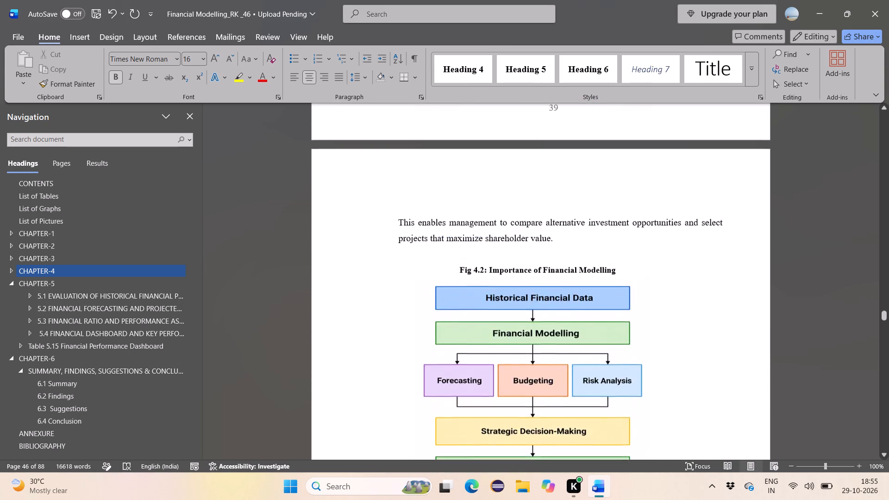
Look further back in Chapter 4 for Fig 4.1, Financial Modelling Framework, and check the page it falls on.
{"action": "scroll", "coordinate": [500, 313], "scroll_direction": "up", "scroll_amount": 3}
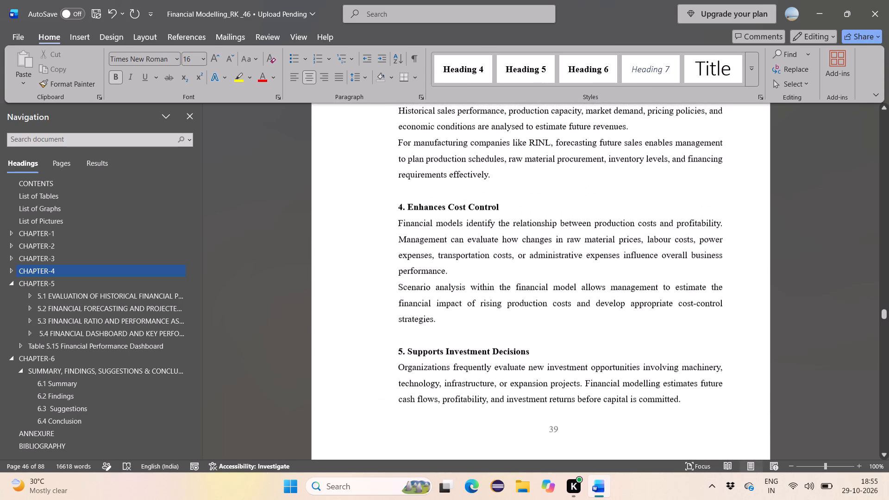
{"action": "scroll", "coordinate": [500, 313], "scroll_direction": "up", "scroll_amount": 2}
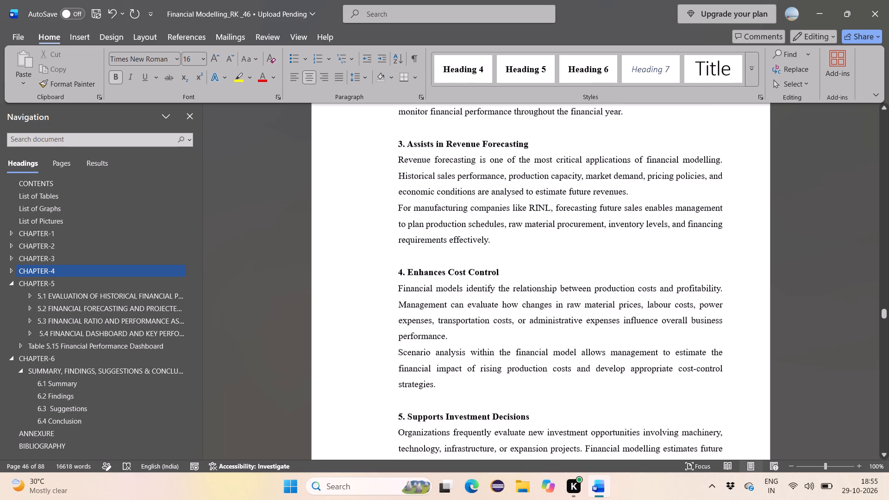
{"action": "scroll", "coordinate": [500, 313], "scroll_direction": "up", "scroll_amount": 3}
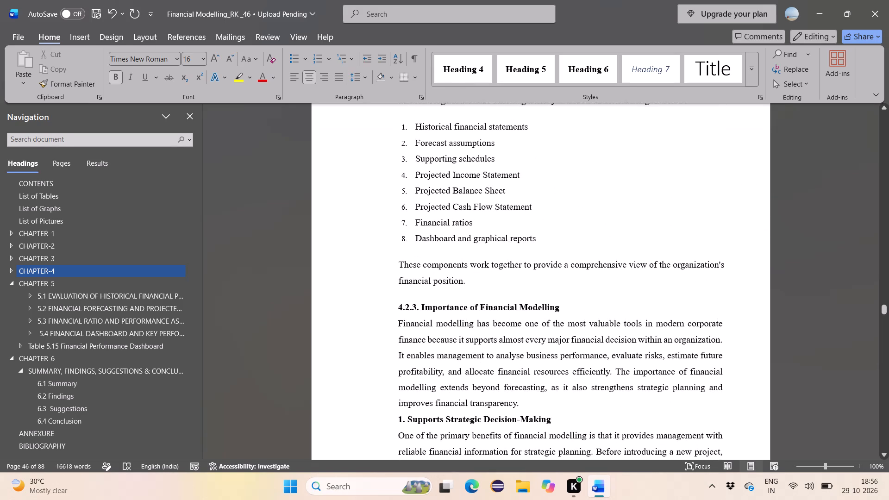
{"action": "scroll", "coordinate": [500, 313], "scroll_direction": "up", "scroll_amount": 2}
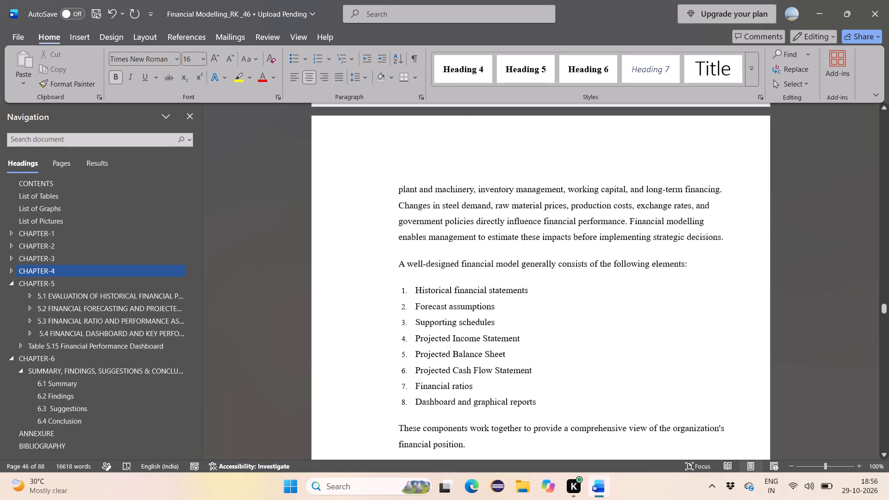
{"action": "scroll", "coordinate": [500, 313], "scroll_direction": "up", "scroll_amount": 2}
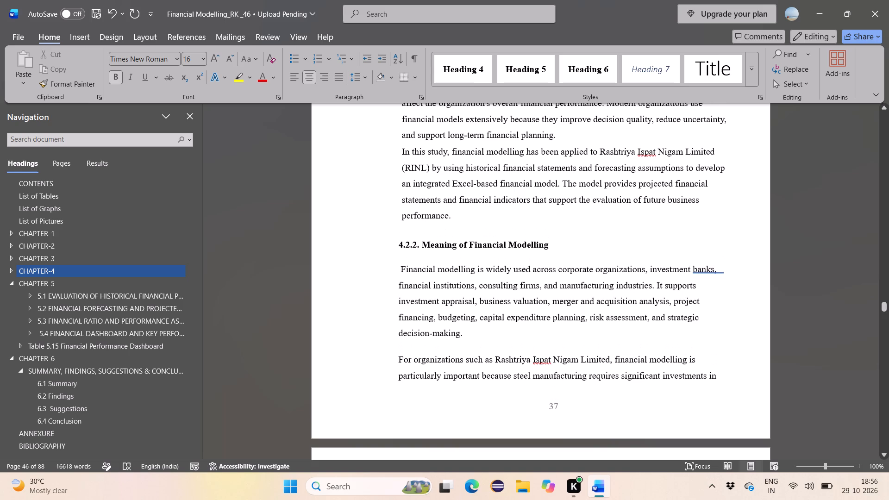
{"action": "scroll", "coordinate": [500, 313], "scroll_direction": "up", "scroll_amount": 1}
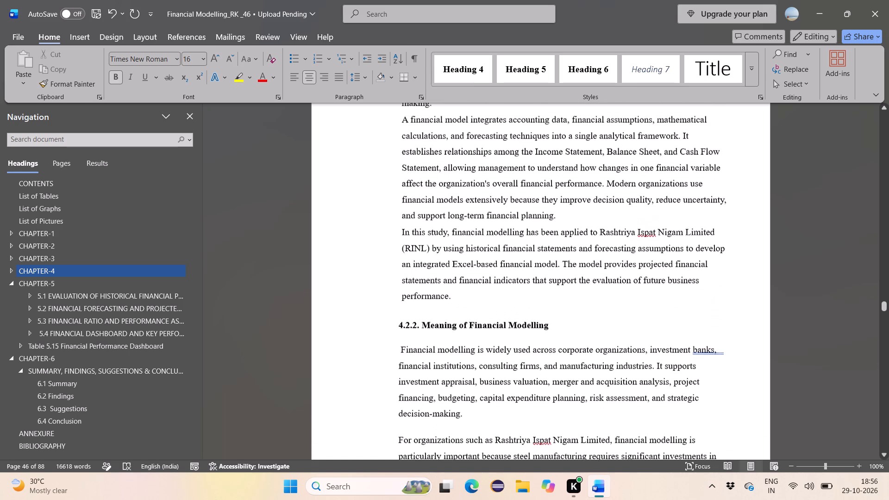
{"action": "scroll", "coordinate": [500, 313], "scroll_direction": "down", "scroll_amount": 5}
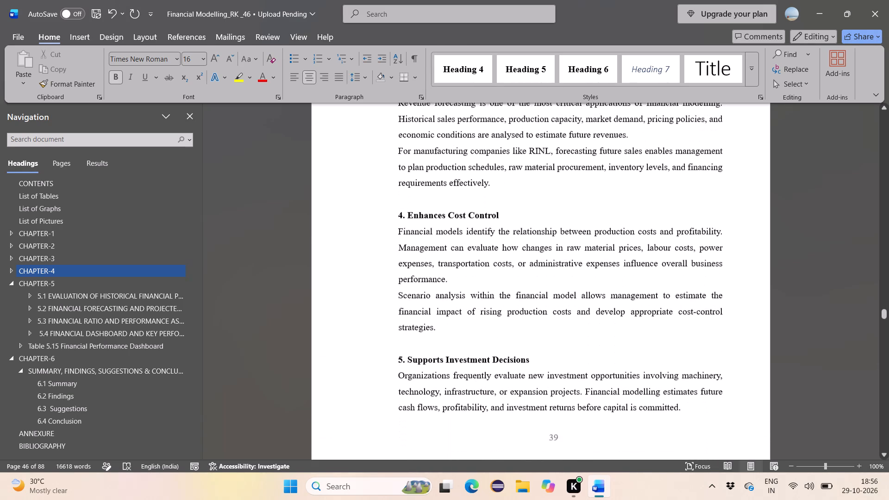
{"action": "scroll", "coordinate": [500, 313], "scroll_direction": "down", "scroll_amount": 5}
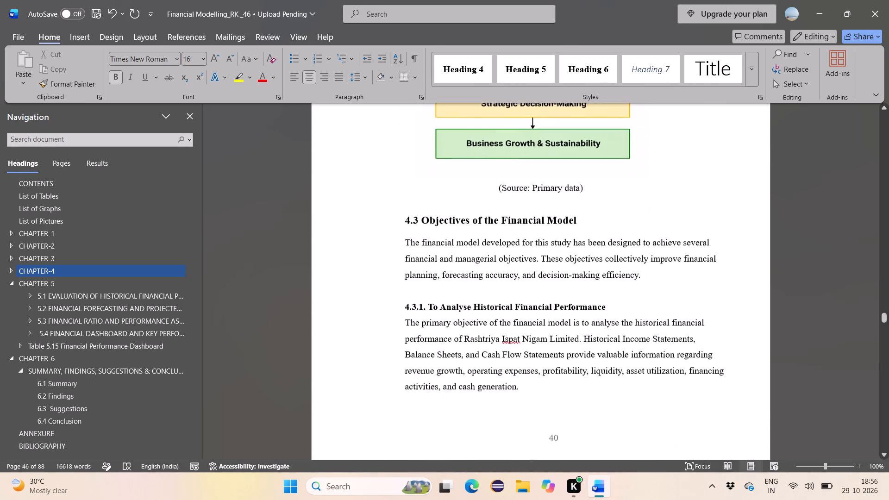
{"action": "scroll", "coordinate": [500, 313], "scroll_direction": "down", "scroll_amount": 1}
{"action": "scroll", "coordinate": [500, 313], "scroll_direction": "up", "scroll_amount": 3}
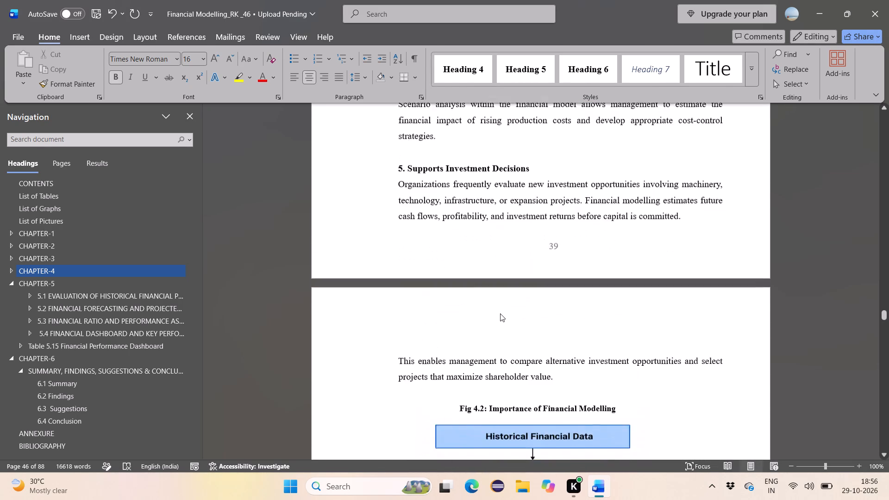
{"action": "scroll", "coordinate": [500, 313], "scroll_direction": "up", "scroll_amount": 3}
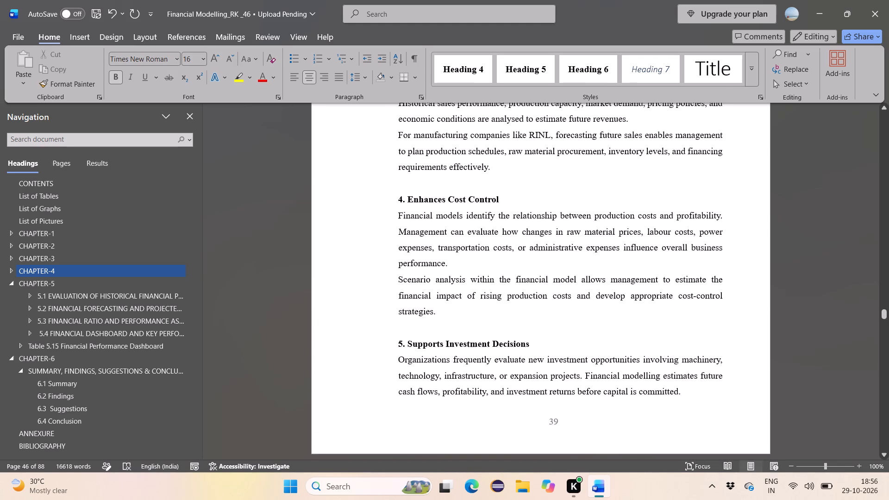
{"action": "scroll", "coordinate": [500, 313], "scroll_direction": "up", "scroll_amount": 3}
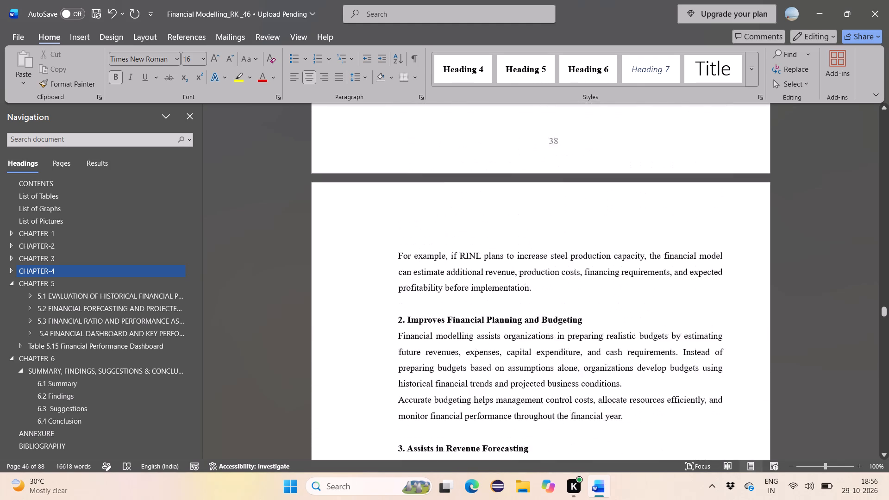
{"action": "scroll", "coordinate": [500, 313], "scroll_direction": "up", "scroll_amount": 3}
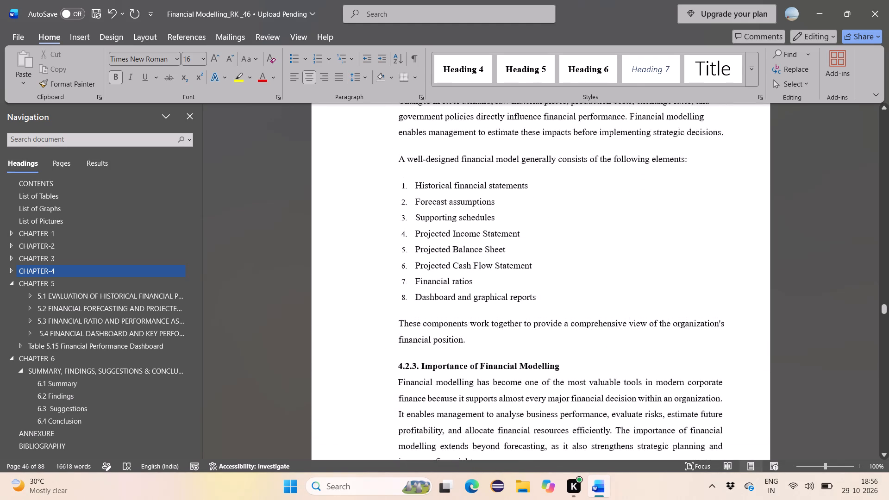
{"action": "scroll", "coordinate": [500, 313], "scroll_direction": "up", "scroll_amount": 3}
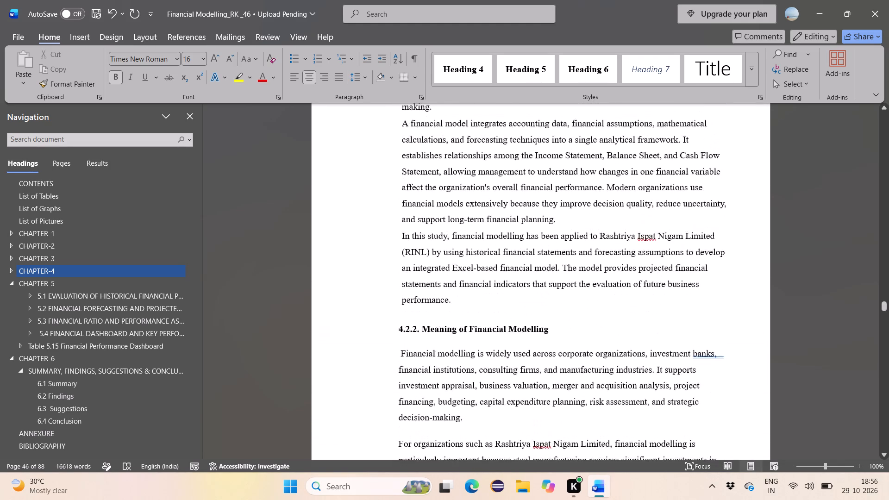
{"action": "scroll", "coordinate": [500, 313], "scroll_direction": "up", "scroll_amount": 2}
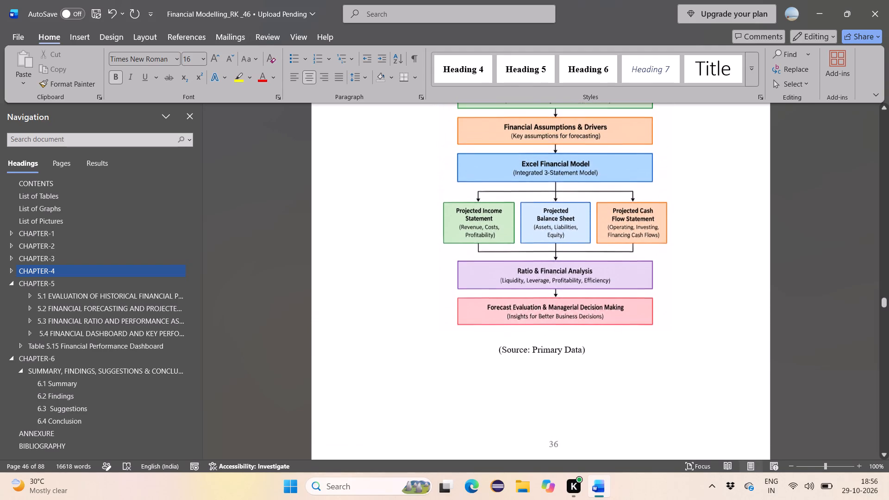
{"action": "scroll", "coordinate": [409, 282], "scroll_direction": "up", "scroll_amount": 1}
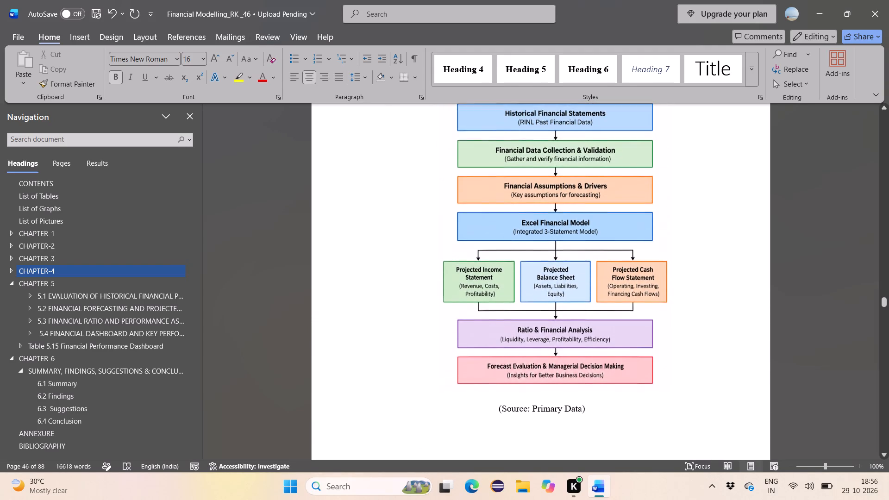
{"action": "scroll", "coordinate": [409, 282], "scroll_direction": "up", "scroll_amount": 1}
{"action": "scroll", "coordinate": [409, 282], "scroll_direction": "down", "scroll_amount": 1}
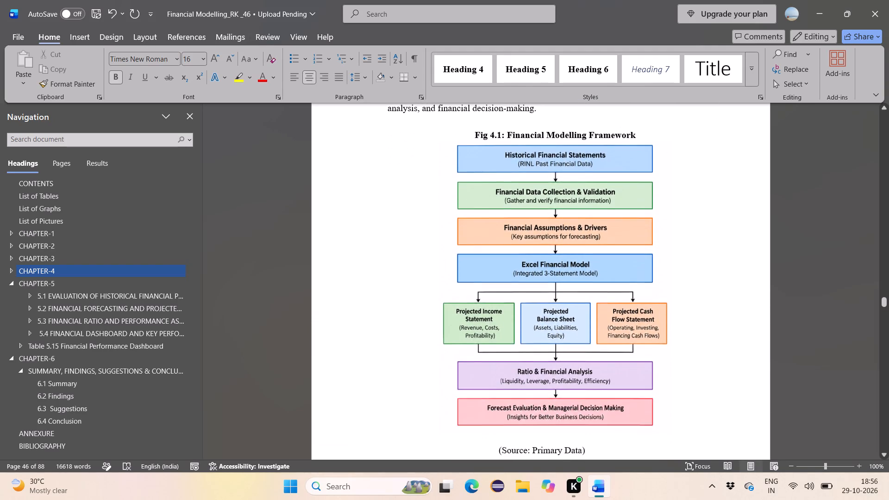
In the List of Pictures, set the page number for picture 4.1, Financial Modelling Framework, to 36.
{"action": "scroll", "coordinate": [409, 282], "scroll_direction": "down", "scroll_amount": 1}
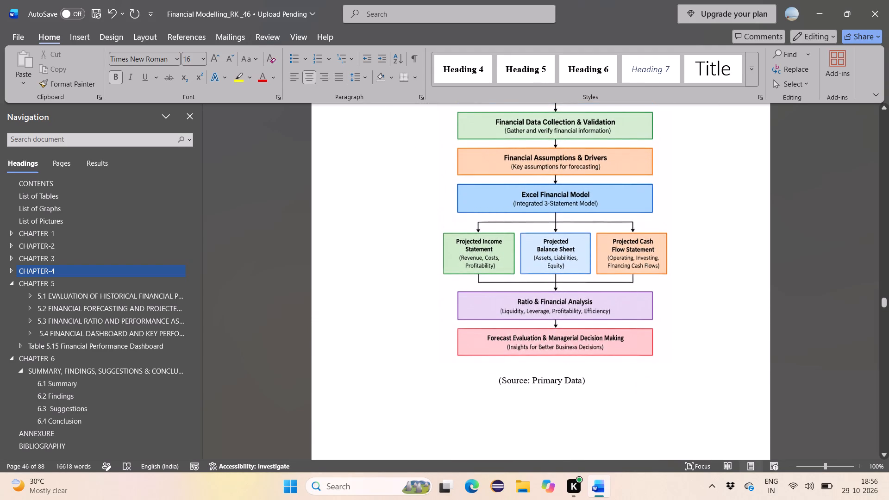
{"action": "scroll", "coordinate": [409, 282], "scroll_direction": "down", "scroll_amount": 1}
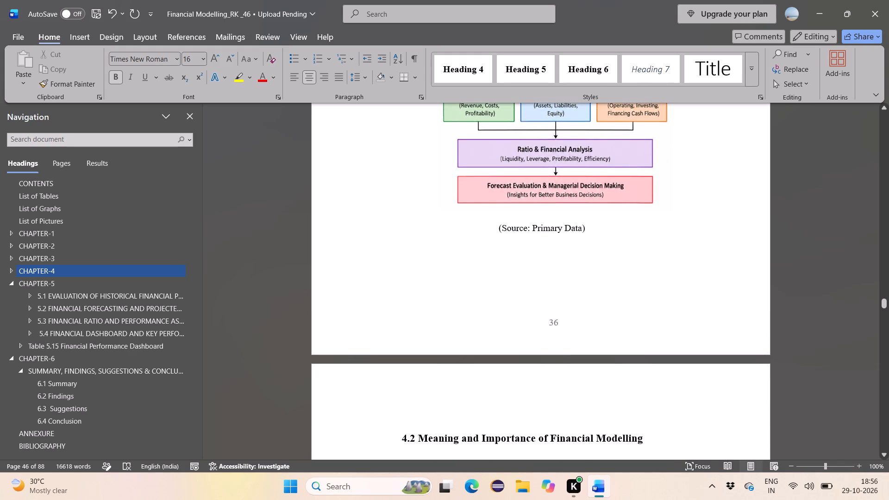
{"action": "scroll", "coordinate": [421, 310], "scroll_direction": "up", "scroll_amount": 1}
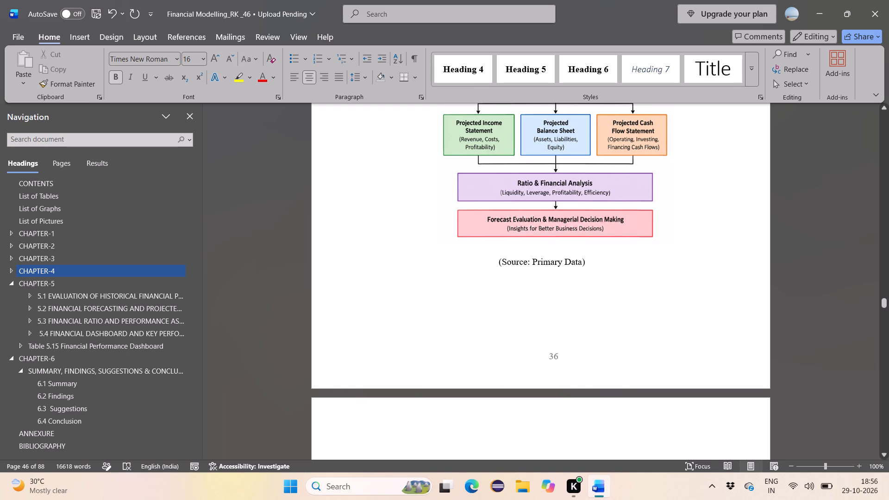
{"action": "left_click", "coordinate": [56, 217]}
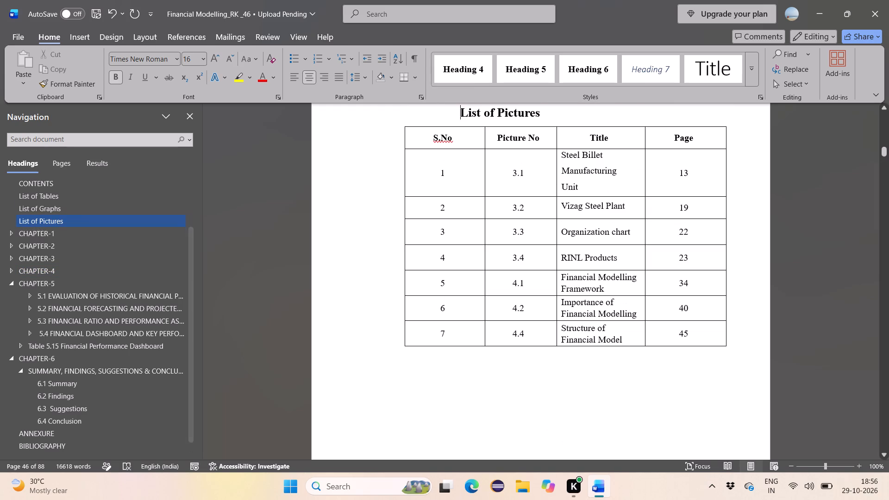
{"action": "left_click", "coordinate": [691, 280]}
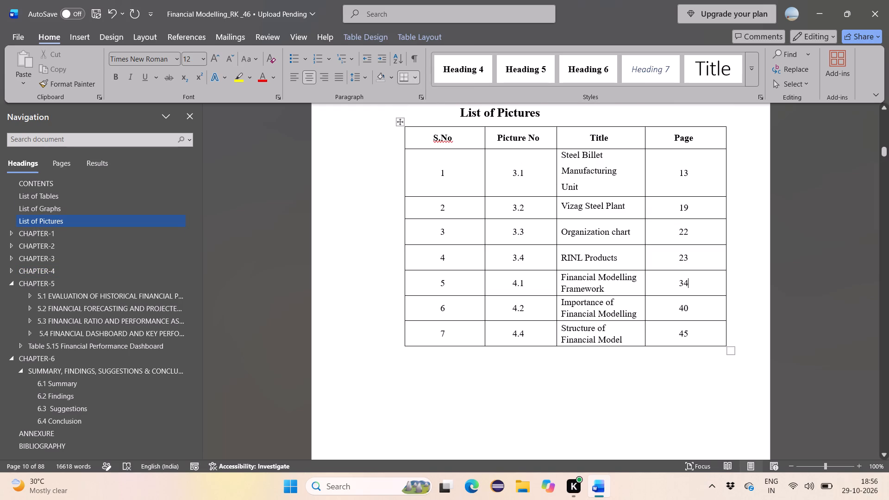
{"action": "key", "text": "BackSpace"}
{"action": "key", "text": "6"}
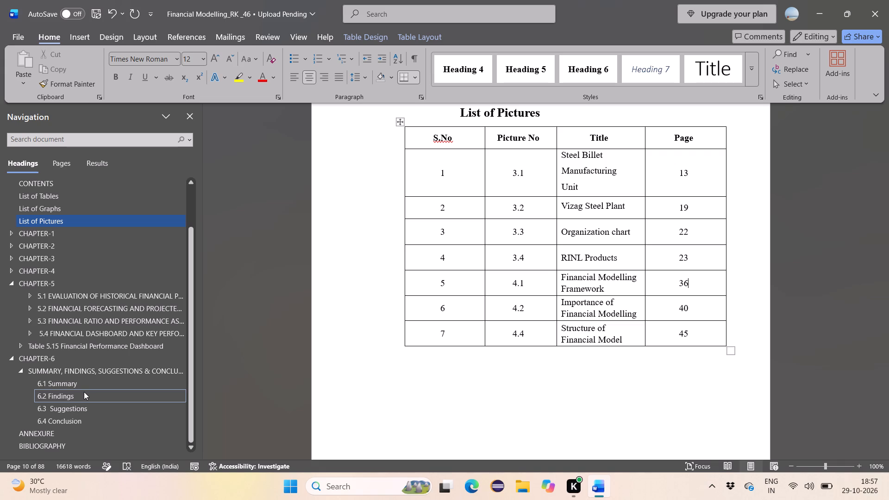
Check the page of Fig 3.1, Steel Billet Manufacturing Unit, against the List of Pictures and glance at section 5.1.
{"action": "scroll", "coordinate": [84, 392], "scroll_direction": "down", "scroll_amount": 1}
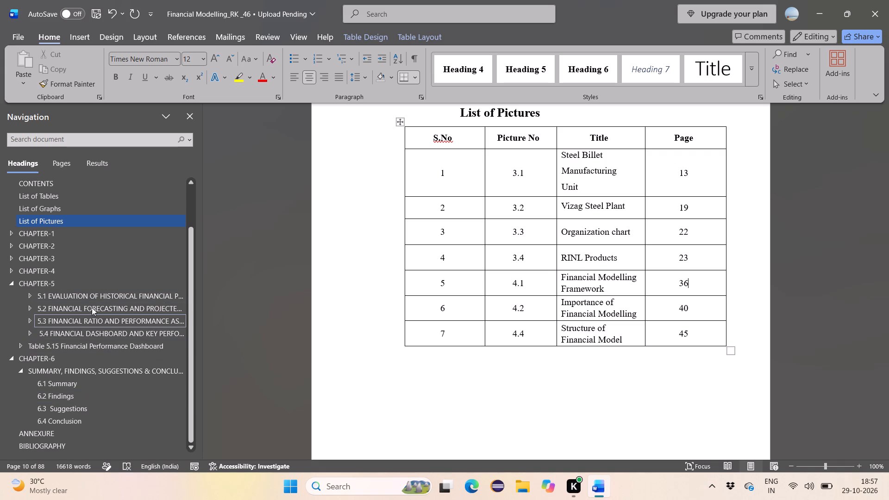
{"action": "left_click", "coordinate": [63, 259]}
{"action": "scroll", "coordinate": [363, 286], "scroll_direction": "down", "scroll_amount": 3}
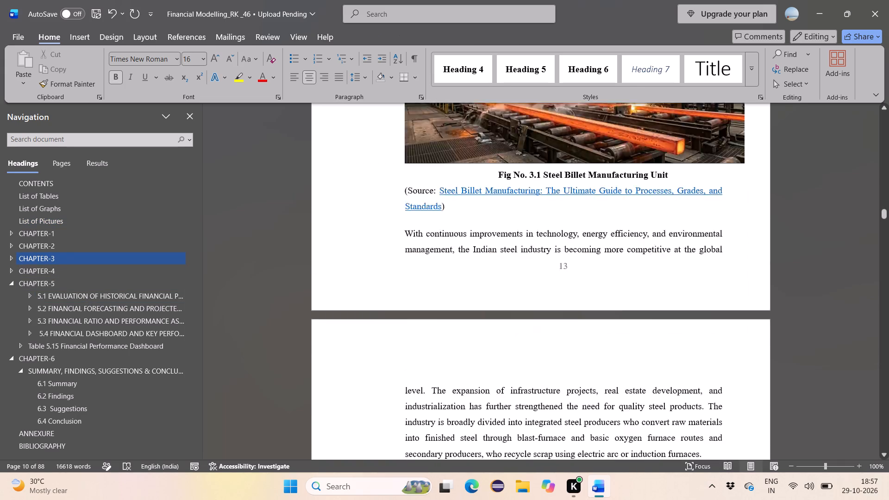
{"action": "scroll", "coordinate": [363, 286], "scroll_direction": "up", "scroll_amount": 3}
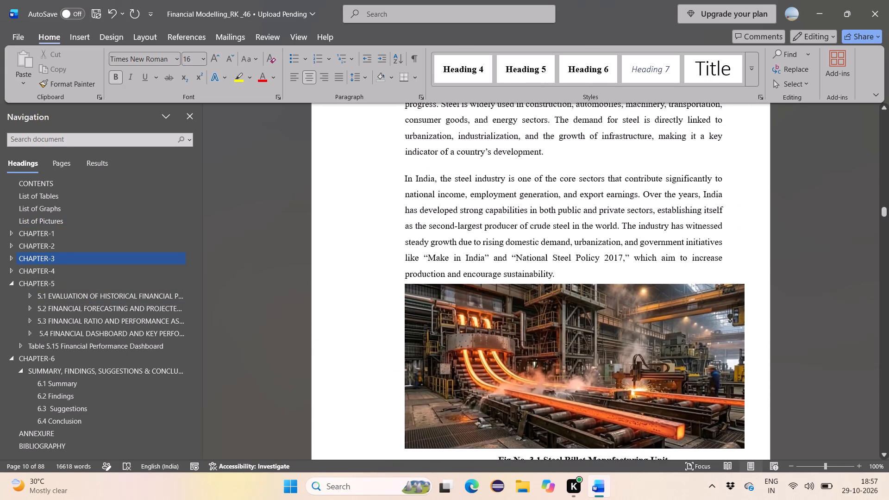
{"action": "left_click", "coordinate": [84, 223]}
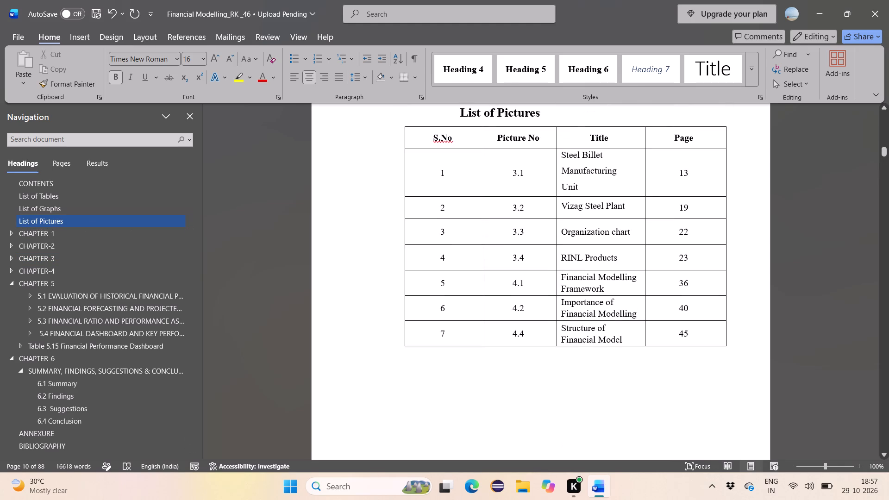
{"action": "left_click", "coordinate": [86, 294]}
{"action": "scroll", "coordinate": [452, 319], "scroll_direction": "down", "scroll_amount": 1}
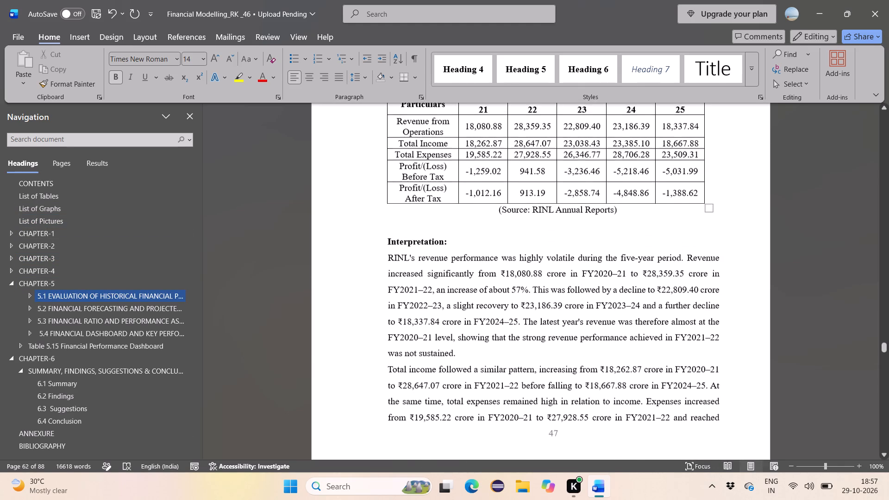
{"action": "scroll", "coordinate": [452, 319], "scroll_direction": "down", "scroll_amount": 1}
{"action": "scroll", "coordinate": [452, 319], "scroll_direction": "up", "scroll_amount": 1}
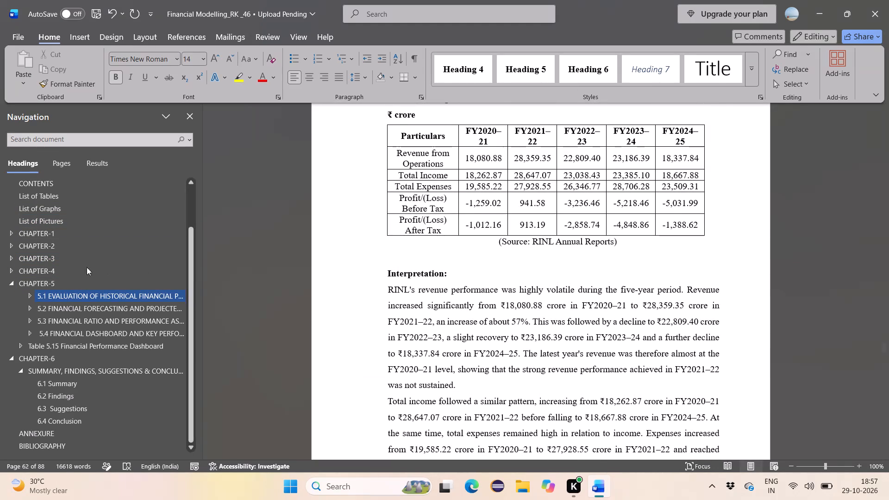
Look through Chapter 3 from its start and check the pages its listed pictures fall on, up to Fig 3.4, RINL Products.
{"action": "left_click", "coordinate": [60, 260]}
{"action": "scroll", "coordinate": [530, 320], "scroll_direction": "down", "scroll_amount": 2}
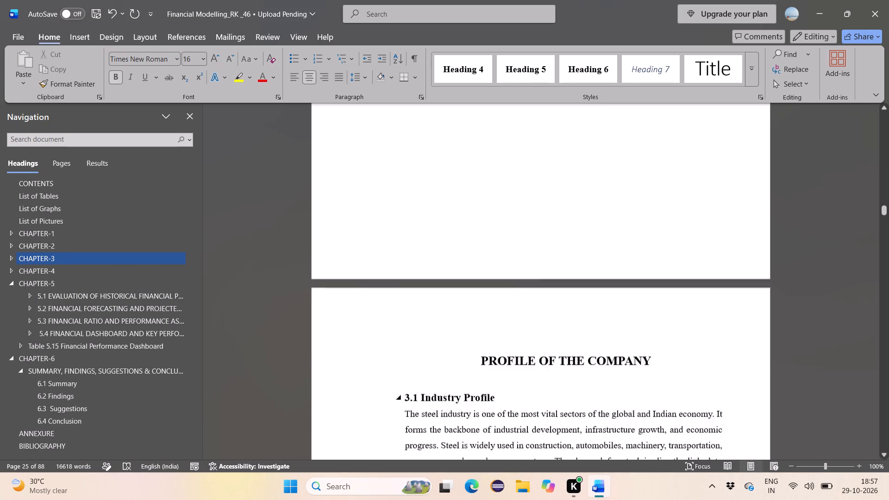
{"action": "scroll", "coordinate": [530, 320], "scroll_direction": "down", "scroll_amount": 4}
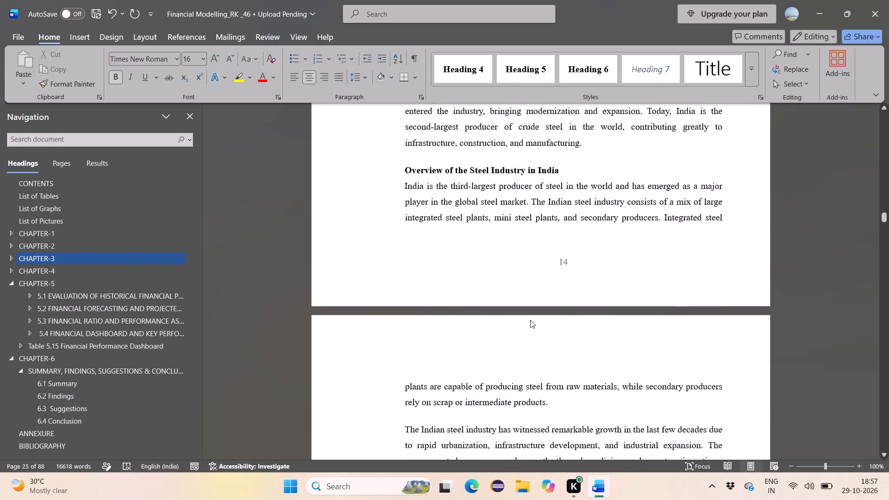
{"action": "scroll", "coordinate": [530, 320], "scroll_direction": "down", "scroll_amount": 4}
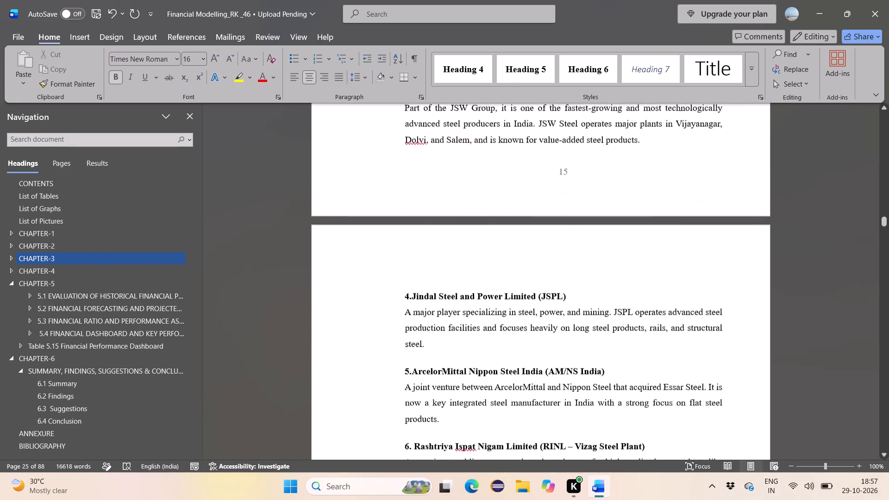
{"action": "scroll", "coordinate": [530, 320], "scroll_direction": "down", "scroll_amount": 4}
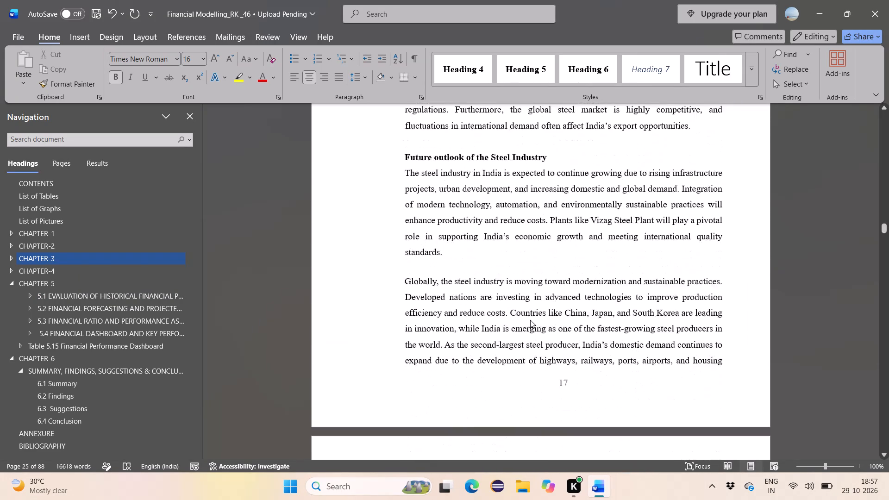
{"action": "scroll", "coordinate": [530, 320], "scroll_direction": "down", "scroll_amount": 4}
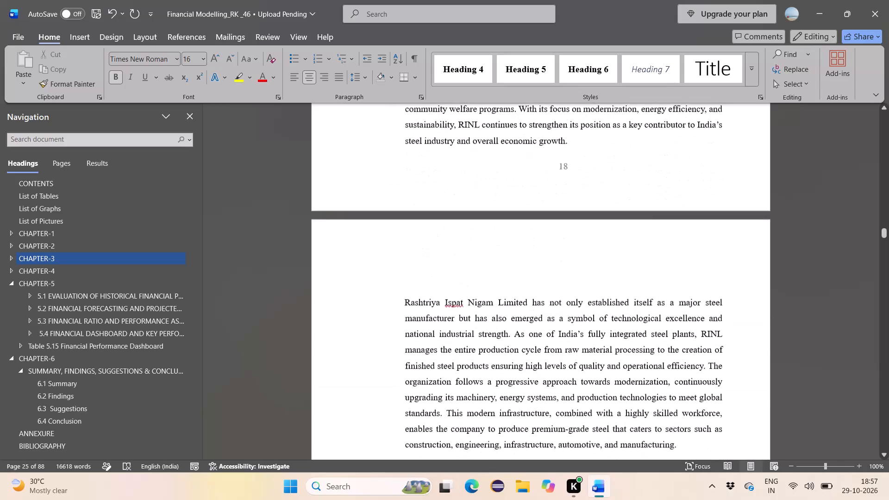
{"action": "scroll", "coordinate": [530, 320], "scroll_direction": "down", "scroll_amount": 4}
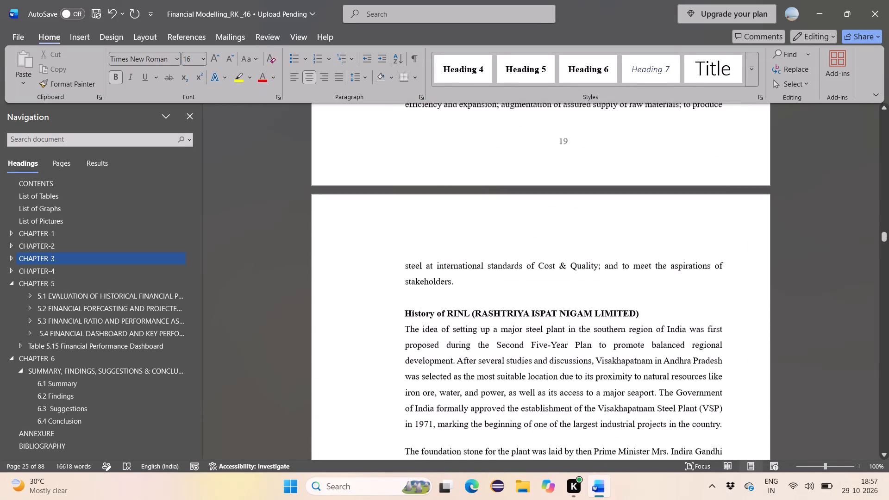
{"action": "scroll", "coordinate": [530, 320], "scroll_direction": "down", "scroll_amount": 4}
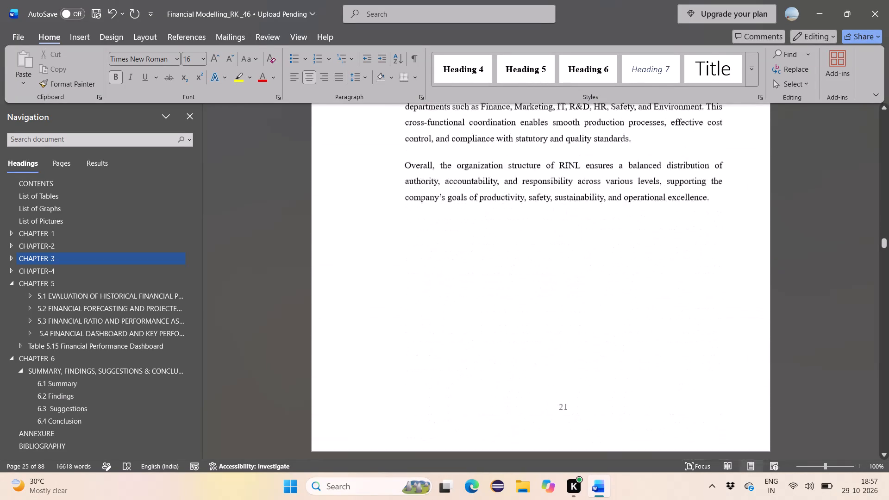
{"action": "scroll", "coordinate": [530, 320], "scroll_direction": "down", "scroll_amount": 1}
{"action": "scroll", "coordinate": [530, 320], "scroll_direction": "up", "scroll_amount": 1}
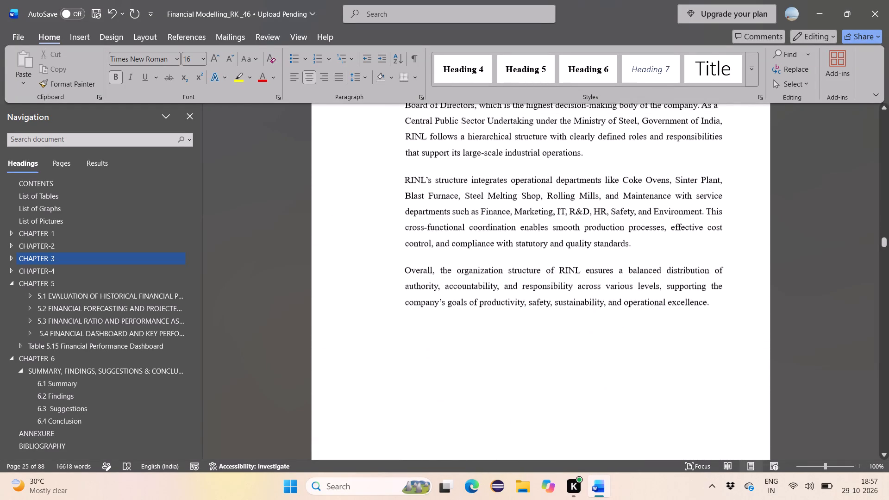
{"action": "scroll", "coordinate": [530, 320], "scroll_direction": "up", "scroll_amount": 1}
{"action": "scroll", "coordinate": [530, 320], "scroll_direction": "down", "scroll_amount": 2}
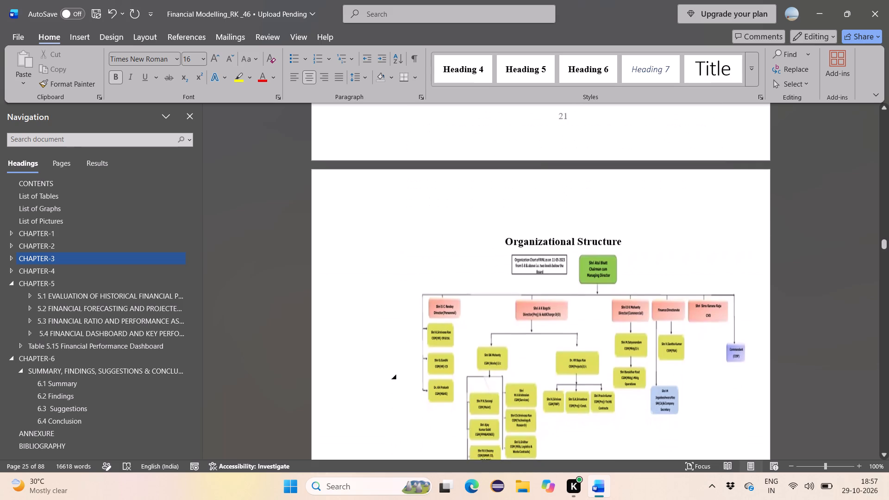
{"action": "scroll", "coordinate": [530, 320], "scroll_direction": "down", "scroll_amount": 3}
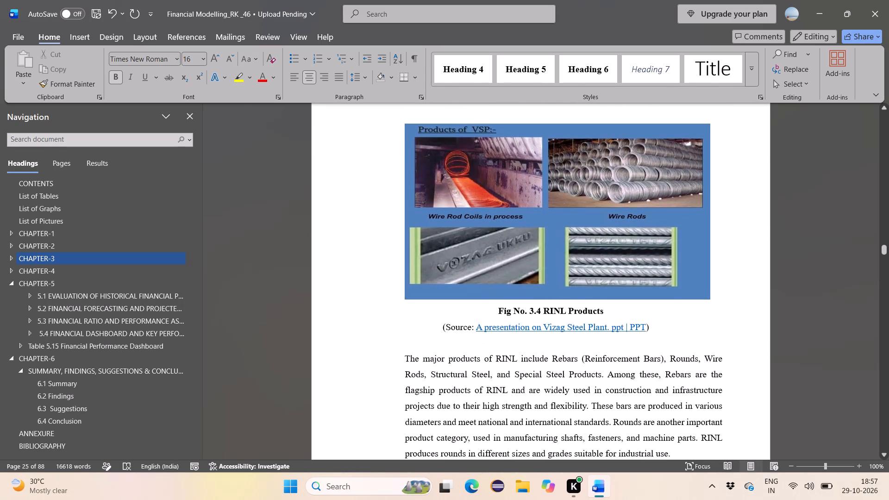
{"action": "scroll", "coordinate": [530, 320], "scroll_direction": "down", "scroll_amount": 3}
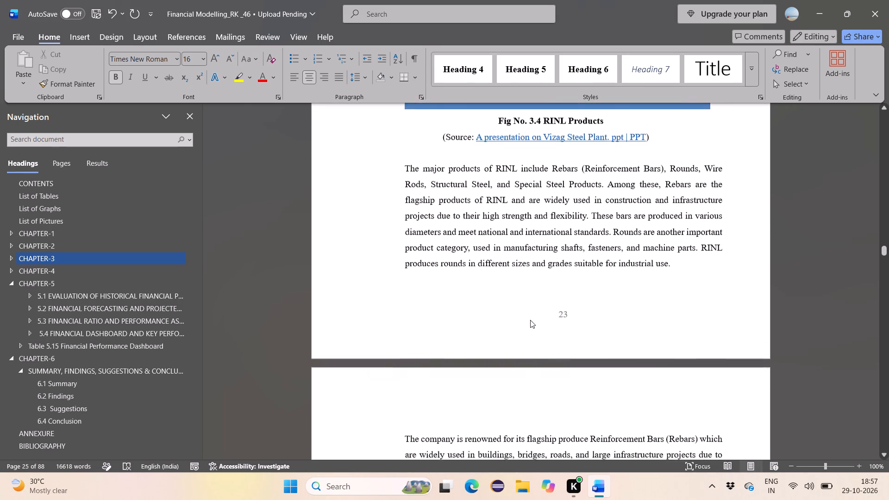
Review the rest of Chapter 3 and continue into Chapter 4 as far as the end of Fig 4.1, Financial Modelling Framework.
{"action": "scroll", "coordinate": [530, 320], "scroll_direction": "down", "scroll_amount": 4}
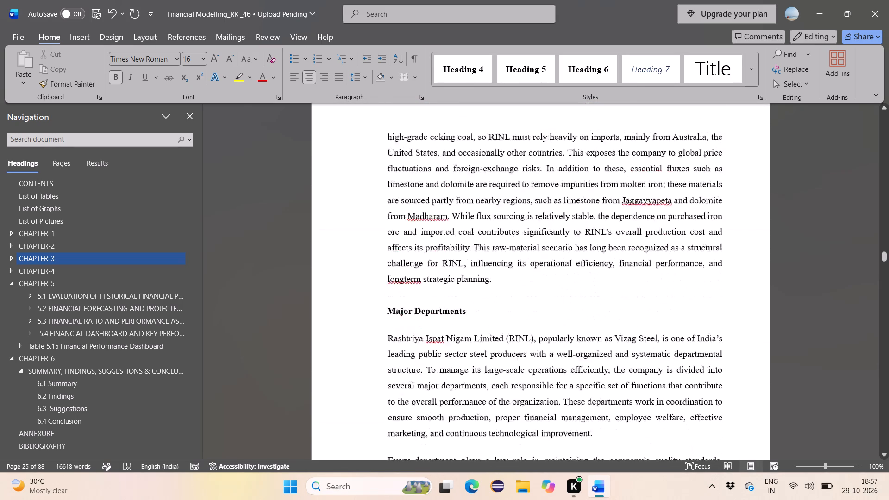
{"action": "scroll", "coordinate": [530, 320], "scroll_direction": "down", "scroll_amount": 4}
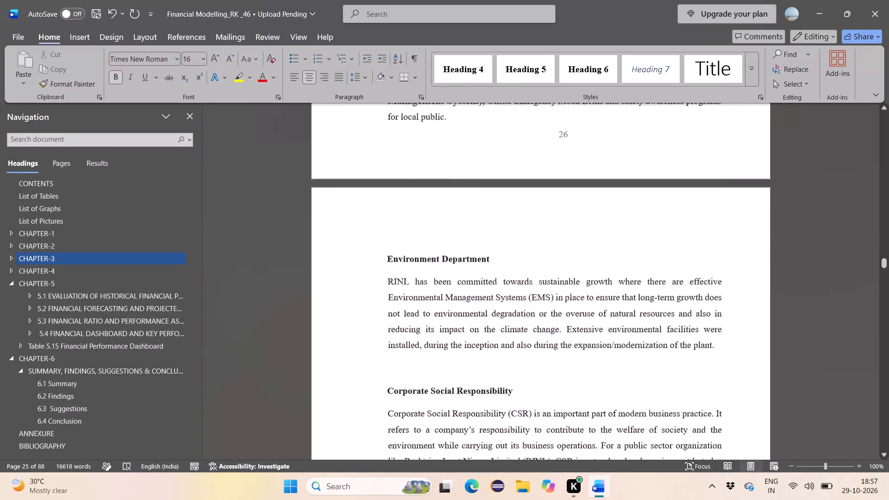
{"action": "scroll", "coordinate": [530, 320], "scroll_direction": "down", "scroll_amount": 4}
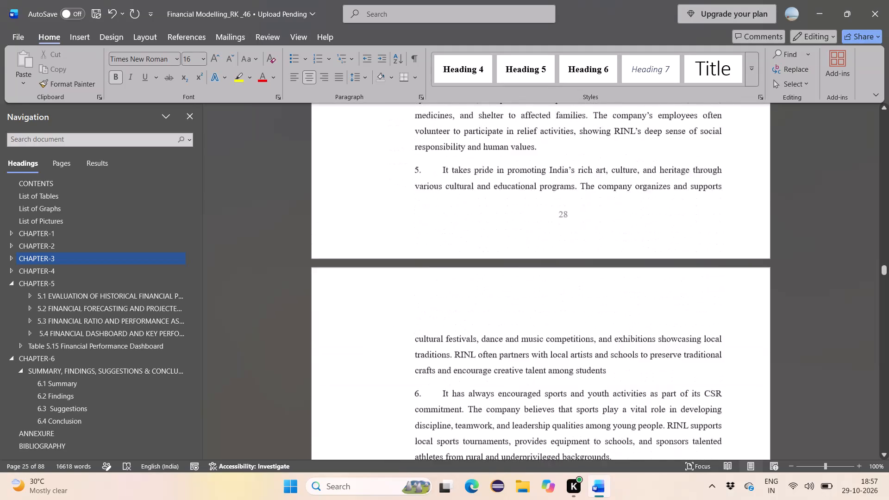
{"action": "scroll", "coordinate": [530, 320], "scroll_direction": "down", "scroll_amount": 4}
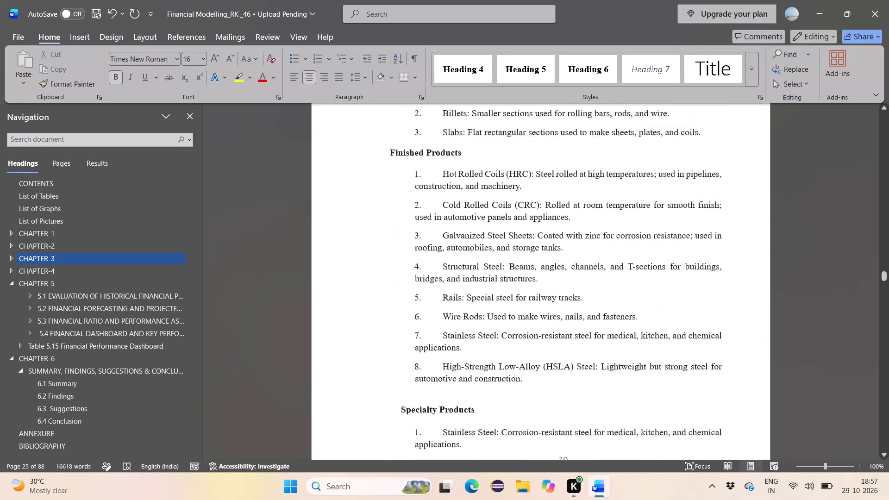
{"action": "scroll", "coordinate": [530, 320], "scroll_direction": "down", "scroll_amount": 4}
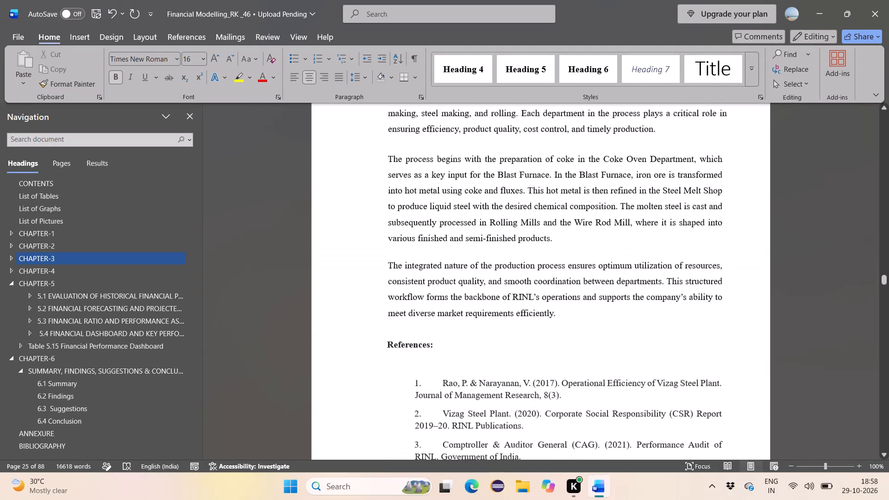
{"action": "scroll", "coordinate": [530, 320], "scroll_direction": "down", "scroll_amount": 3}
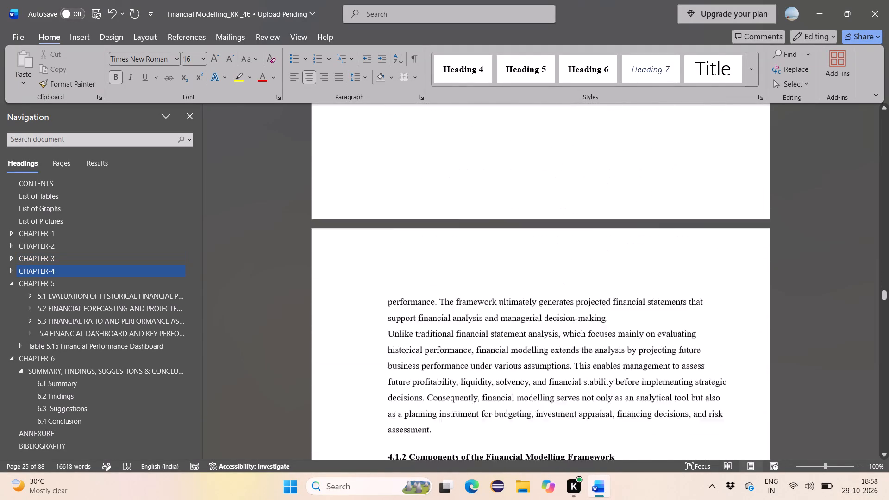
{"action": "scroll", "coordinate": [530, 320], "scroll_direction": "down", "scroll_amount": 3}
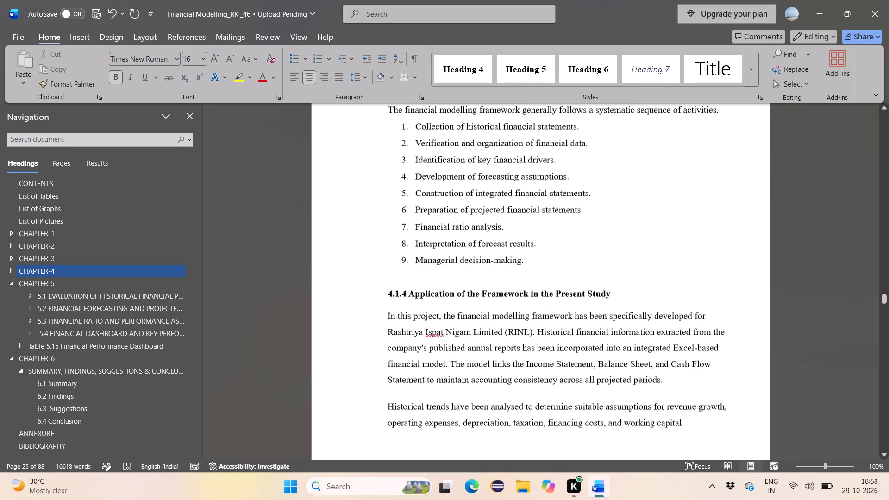
{"action": "scroll", "coordinate": [530, 320], "scroll_direction": "down", "scroll_amount": 3}
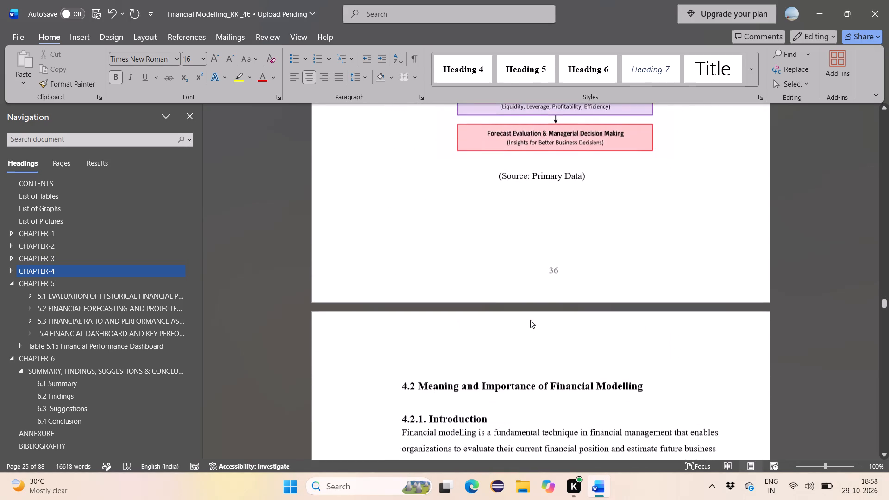
Go back through the front matter and review the page numbers entered in the List of Pictures.
{"action": "scroll", "coordinate": [530, 320], "scroll_direction": "up", "scroll_amount": 19}
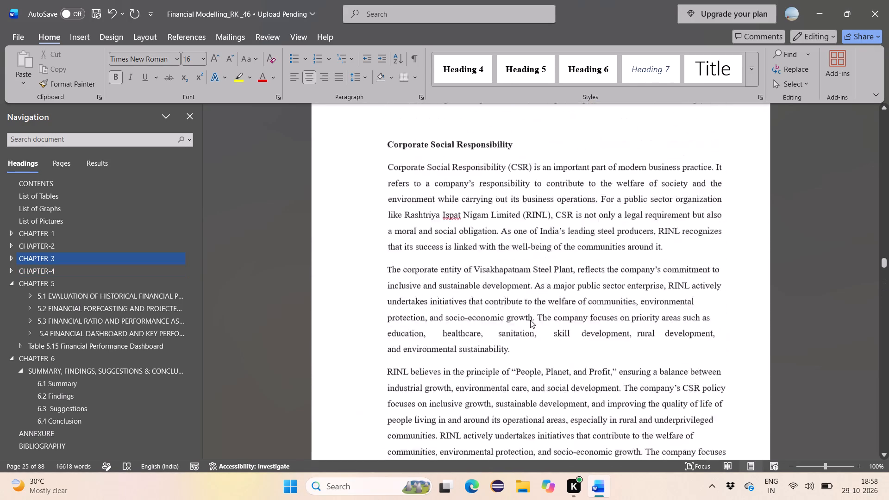
{"action": "scroll", "coordinate": [530, 320], "scroll_direction": "up", "scroll_amount": 20}
{"action": "scroll", "coordinate": [530, 320], "scroll_direction": "up", "scroll_amount": 3}
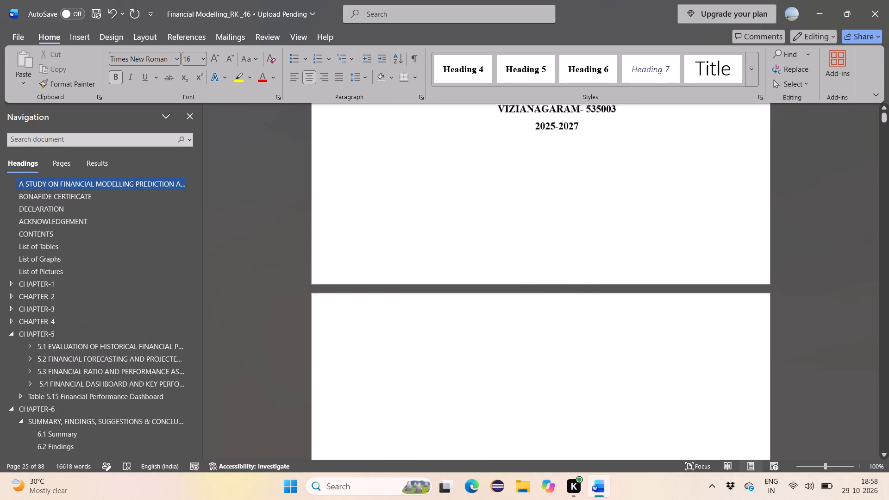
{"action": "scroll", "coordinate": [530, 320], "scroll_direction": "up", "scroll_amount": 5}
{"action": "scroll", "coordinate": [530, 320], "scroll_direction": "down", "scroll_amount": 4}
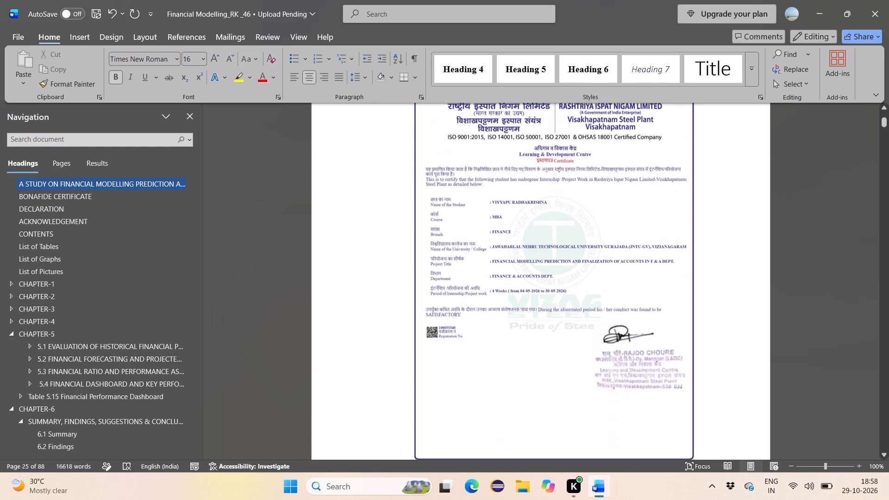
{"action": "scroll", "coordinate": [530, 320], "scroll_direction": "down", "scroll_amount": 6}
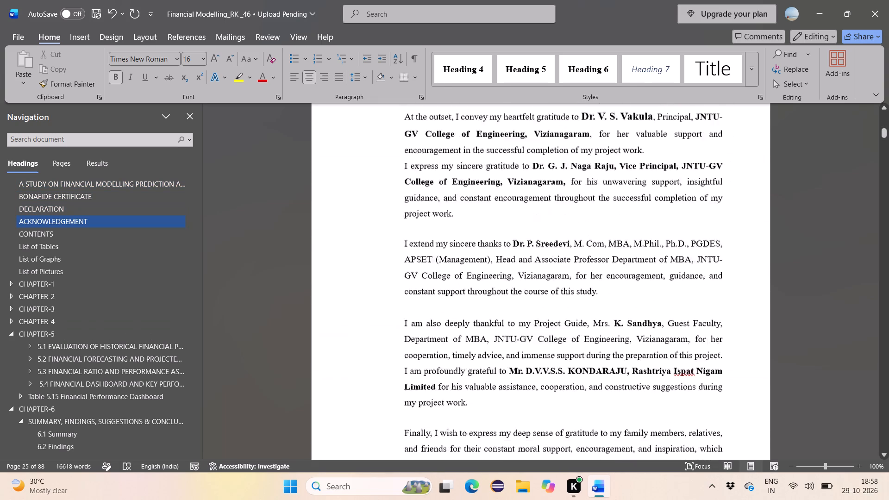
{"action": "scroll", "coordinate": [530, 320], "scroll_direction": "down", "scroll_amount": 6}
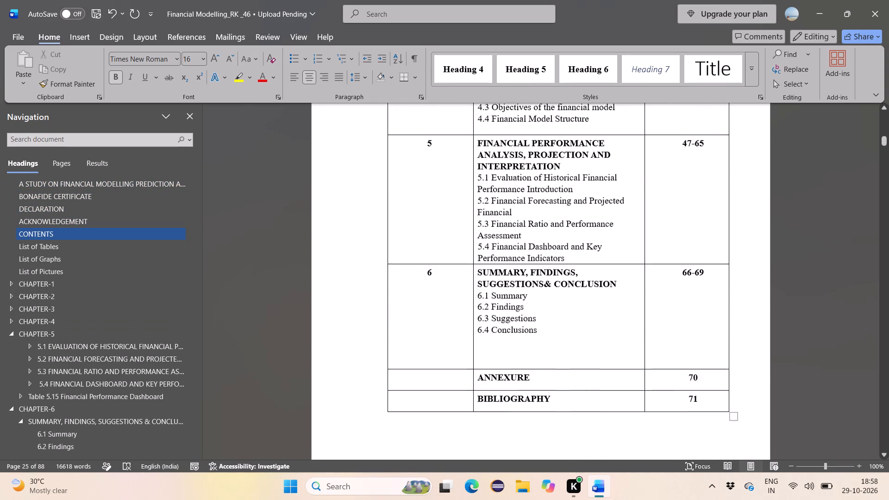
{"action": "scroll", "coordinate": [530, 320], "scroll_direction": "down", "scroll_amount": 2}
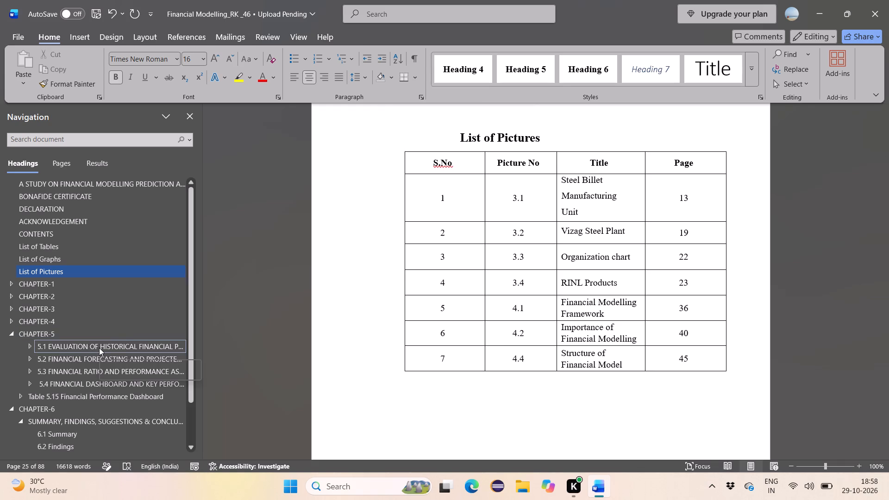
Look through Chapter 3 from its start to Fig 3.3, checking figure pages against the List of Pictures, and recheck the pages around Fig 3.2.
{"action": "left_click", "coordinate": [69, 306]}
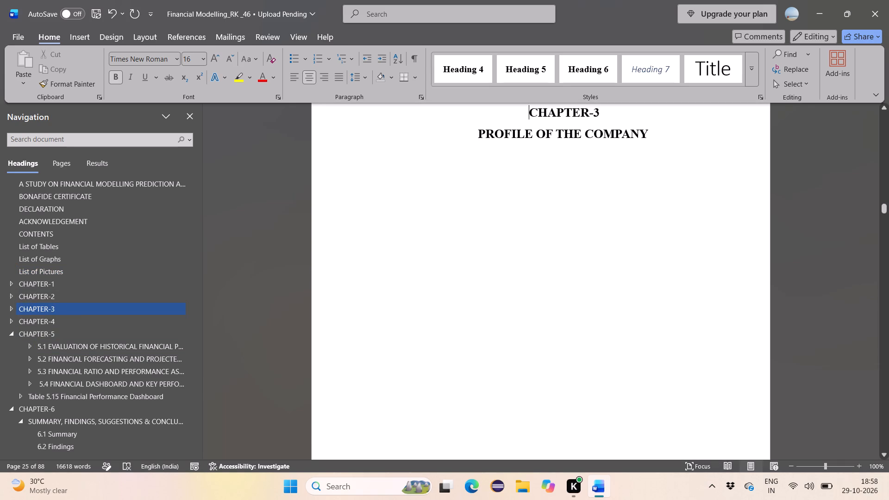
{"action": "scroll", "coordinate": [417, 323], "scroll_direction": "down", "scroll_amount": 4}
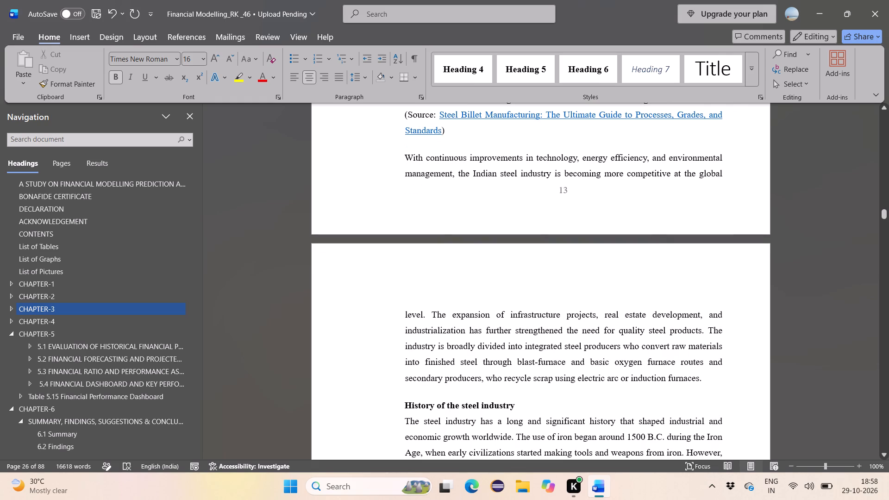
{"action": "scroll", "coordinate": [417, 323], "scroll_direction": "down", "scroll_amount": 3}
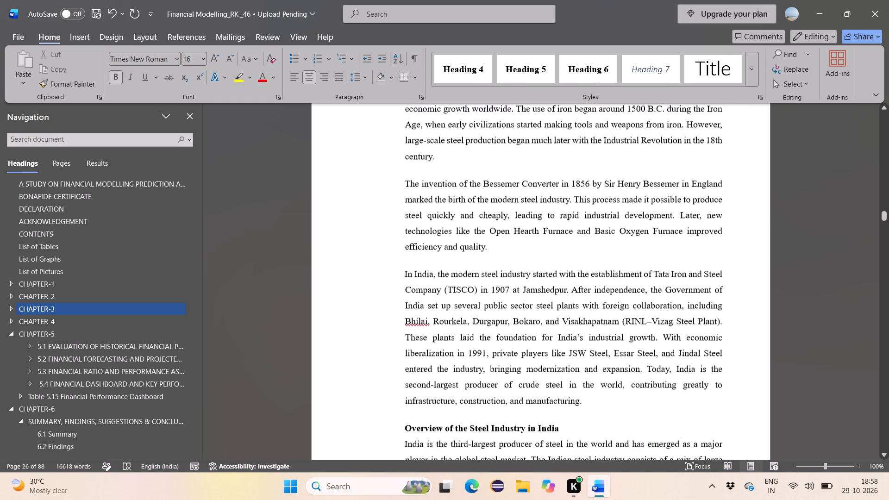
{"action": "scroll", "coordinate": [417, 323], "scroll_direction": "down", "scroll_amount": 4}
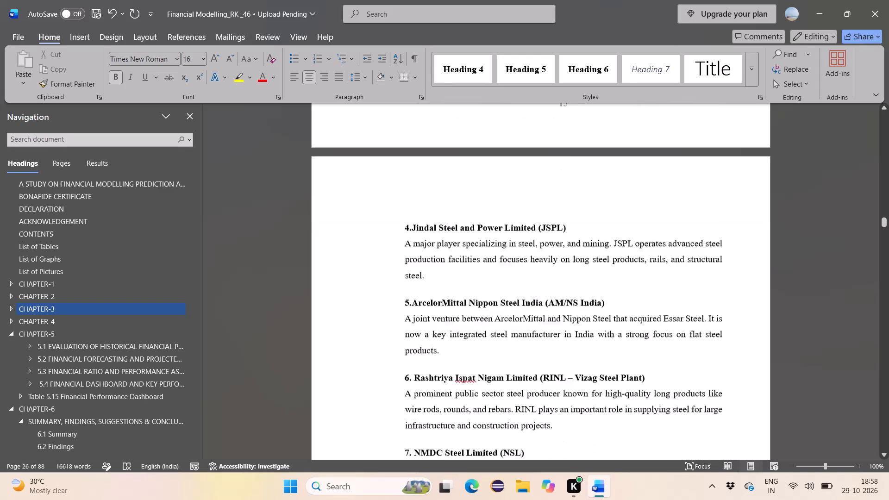
{"action": "scroll", "coordinate": [417, 323], "scroll_direction": "down", "scroll_amount": 4}
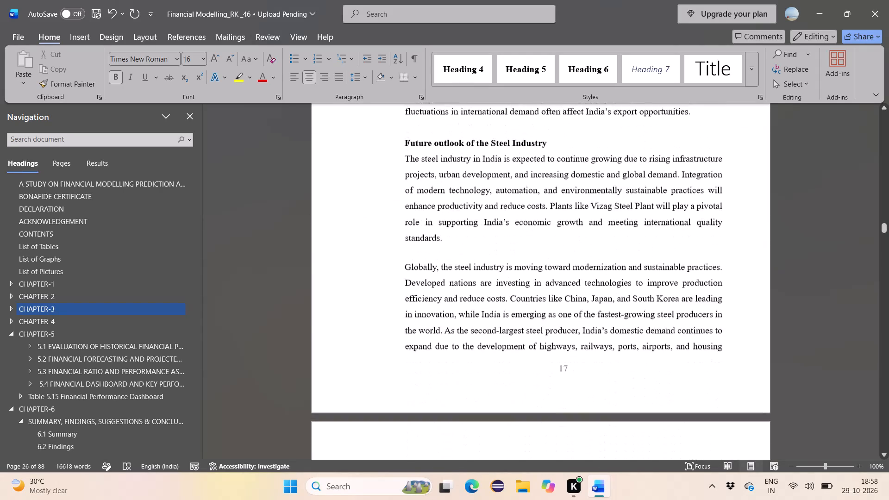
{"action": "scroll", "coordinate": [417, 323], "scroll_direction": "down", "scroll_amount": 4}
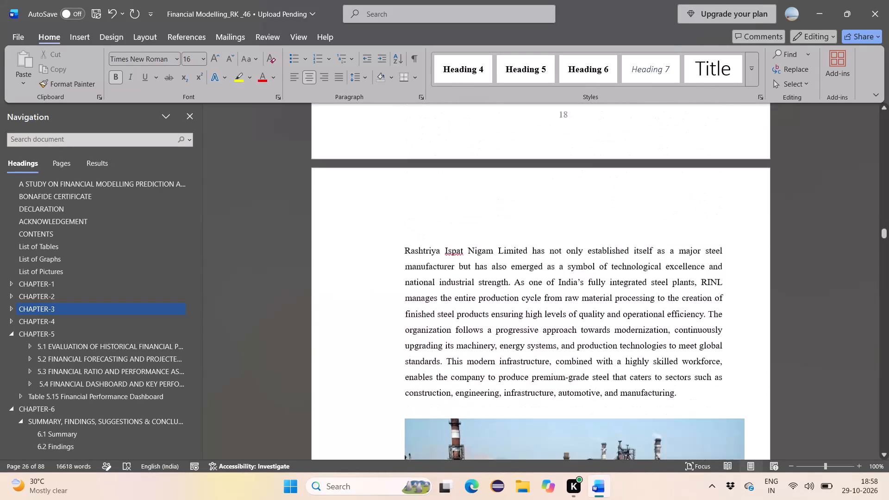
{"action": "scroll", "coordinate": [417, 323], "scroll_direction": "down", "scroll_amount": 3}
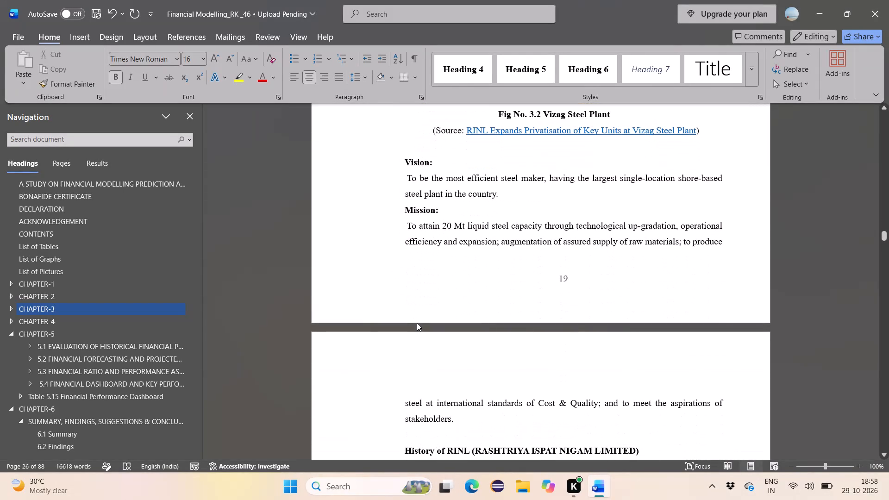
{"action": "scroll", "coordinate": [417, 323], "scroll_direction": "down", "scroll_amount": 1}
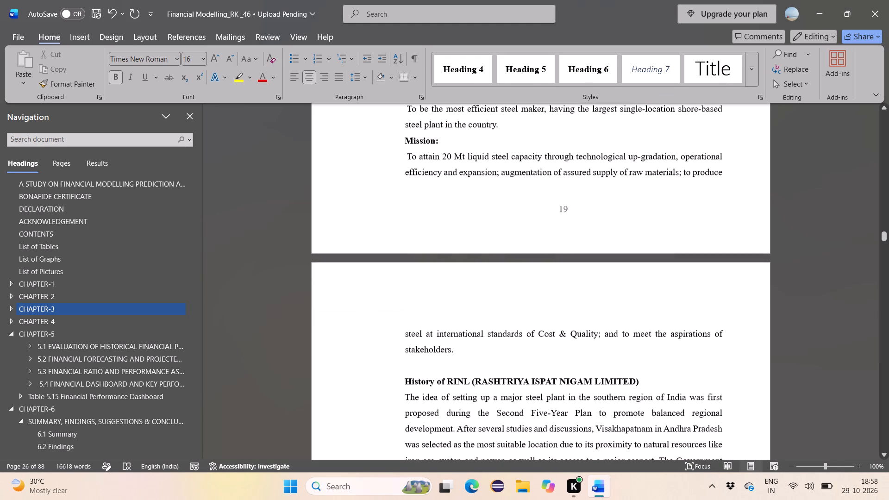
{"action": "scroll", "coordinate": [417, 323], "scroll_direction": "down", "scroll_amount": 2}
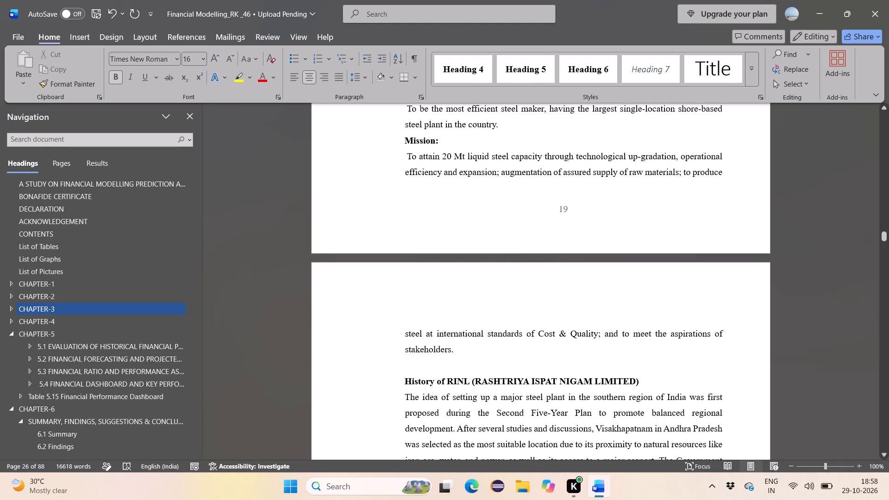
{"action": "scroll", "coordinate": [417, 323], "scroll_direction": "down", "scroll_amount": 2}
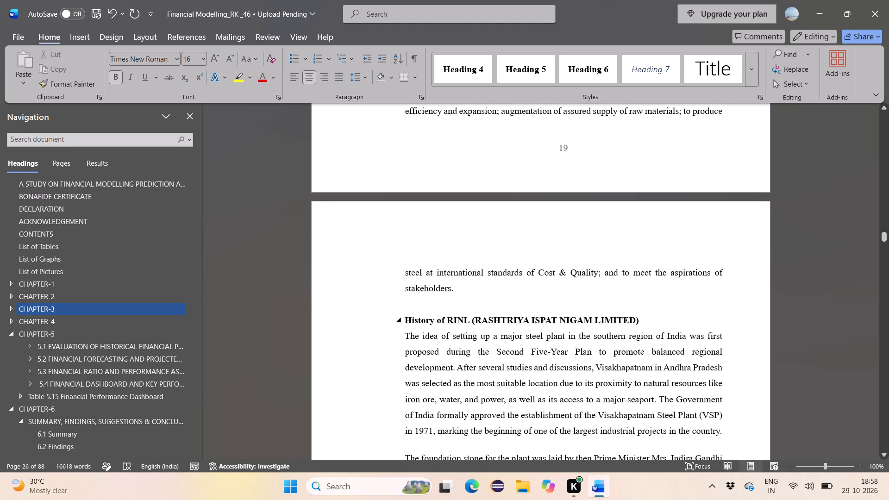
{"action": "scroll", "coordinate": [417, 323], "scroll_direction": "down", "scroll_amount": 3}
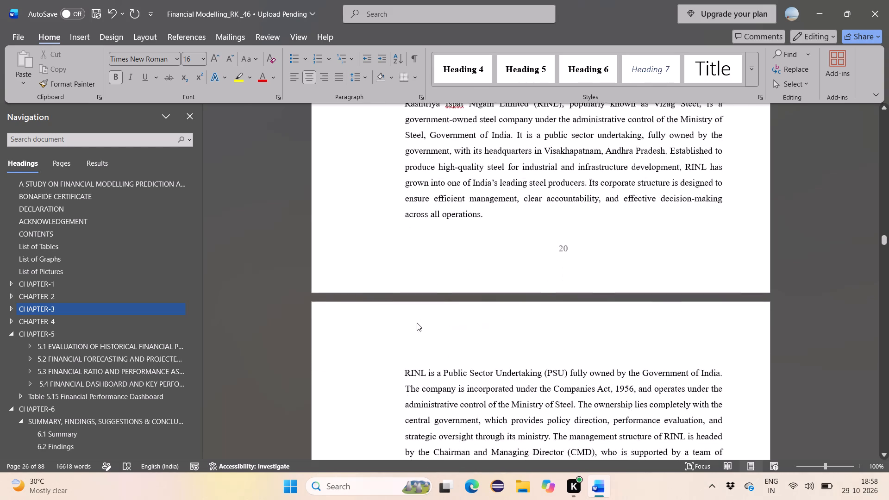
{"action": "scroll", "coordinate": [417, 323], "scroll_direction": "down", "scroll_amount": 3}
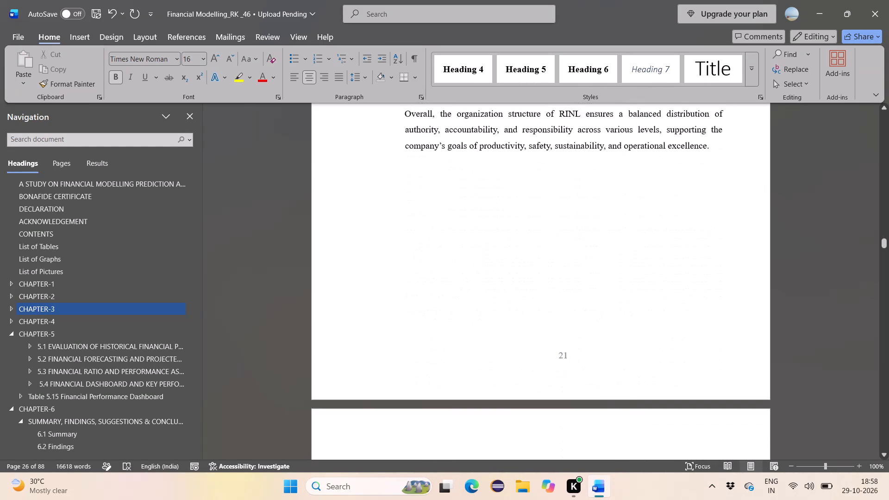
{"action": "scroll", "coordinate": [417, 323], "scroll_direction": "down", "scroll_amount": 3}
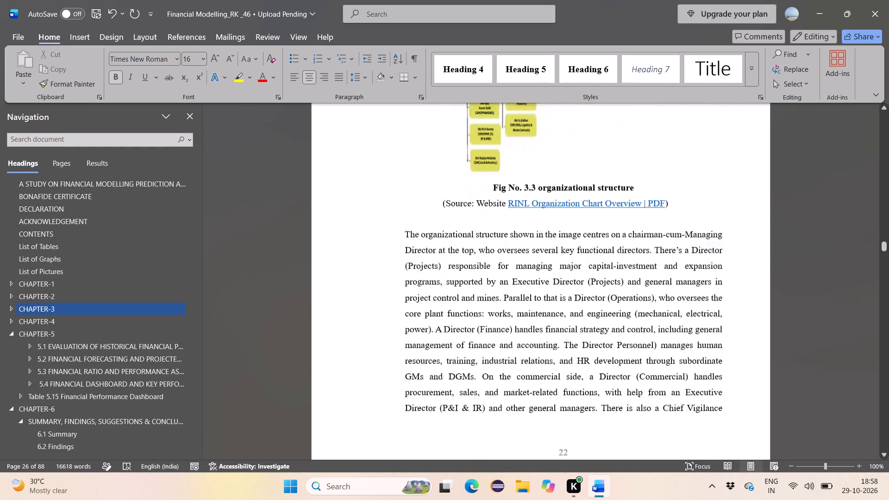
{"action": "scroll", "coordinate": [417, 323], "scroll_direction": "down", "scroll_amount": 1}
{"action": "scroll", "coordinate": [417, 323], "scroll_direction": "up", "scroll_amount": 3}
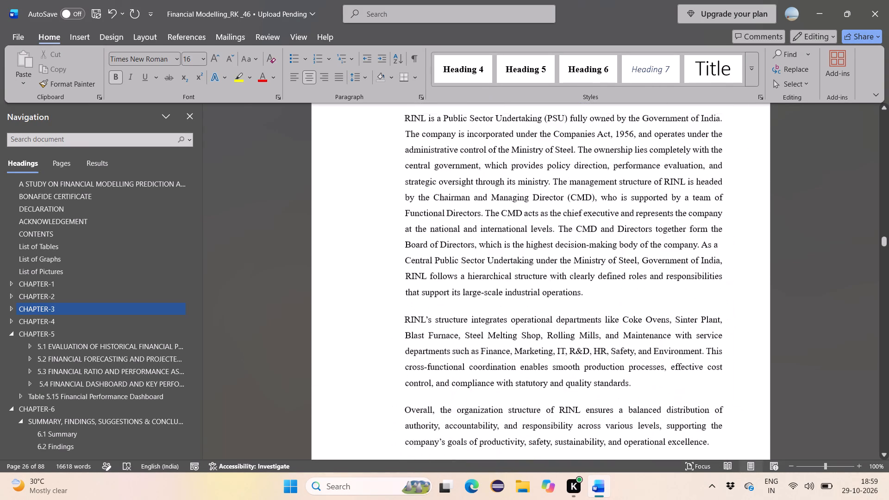
{"action": "scroll", "coordinate": [417, 323], "scroll_direction": "up", "scroll_amount": 3}
{"action": "scroll", "coordinate": [417, 323], "scroll_direction": "down", "scroll_amount": 2}
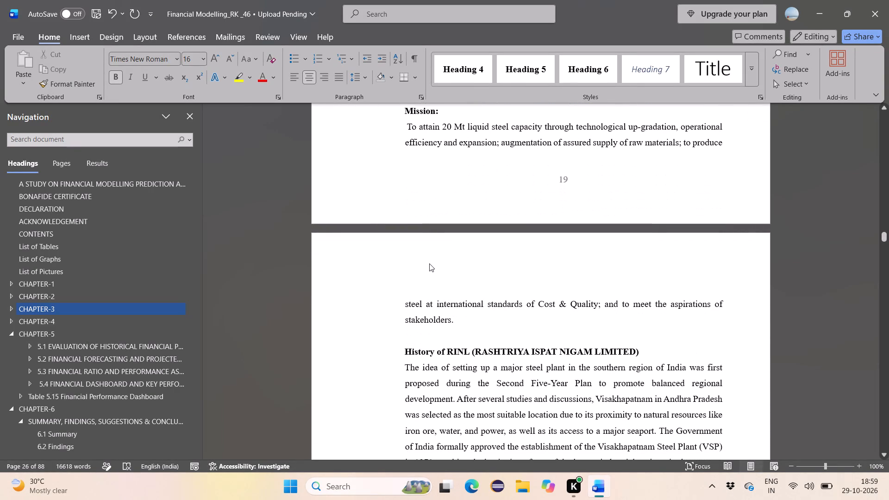
{"action": "left_click", "coordinate": [429, 263]}
{"action": "left_click", "coordinate": [402, 287]}
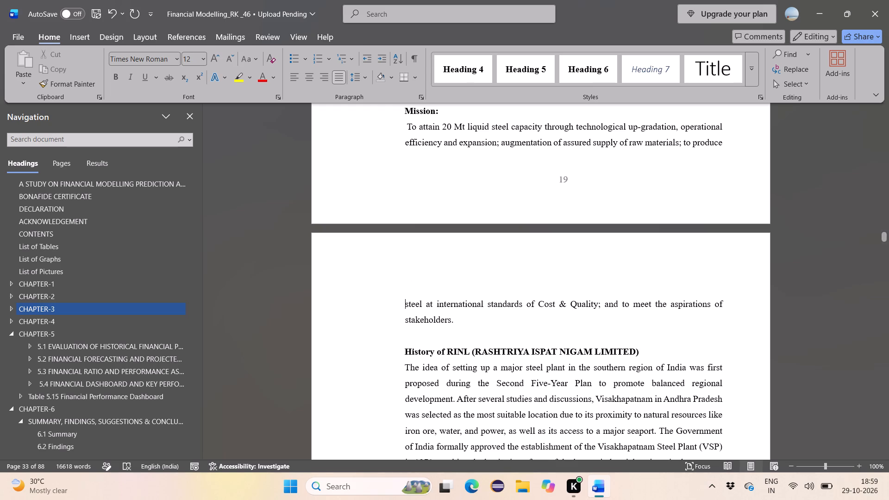
Correct the misspelled "valueadded" to "value-added" in the paragraph just before section 3.2 Company Profile.
{"action": "scroll", "coordinate": [402, 287], "scroll_direction": "up", "scroll_amount": 1}
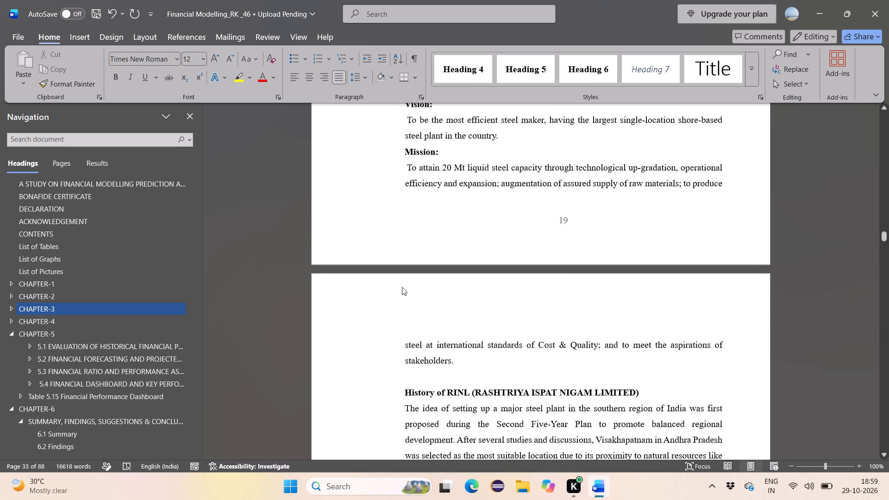
{"action": "scroll", "coordinate": [402, 287], "scroll_direction": "up", "scroll_amount": 3}
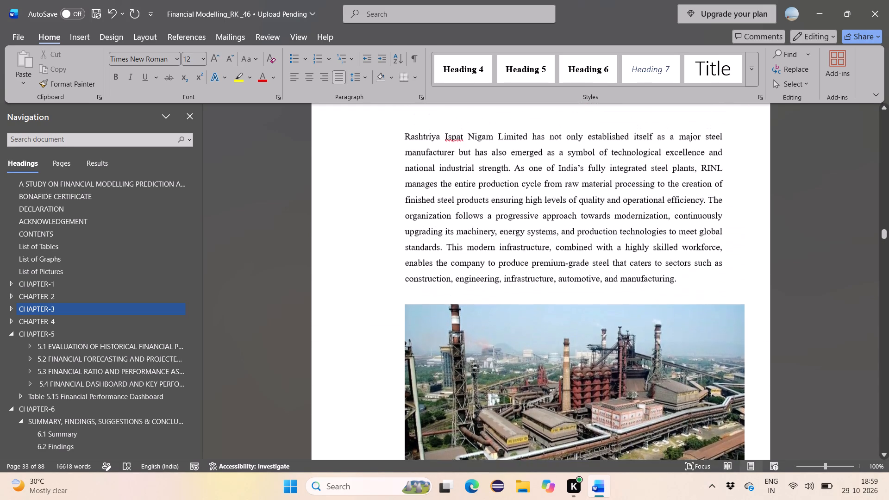
{"action": "scroll", "coordinate": [402, 287], "scroll_direction": "up", "scroll_amount": 3}
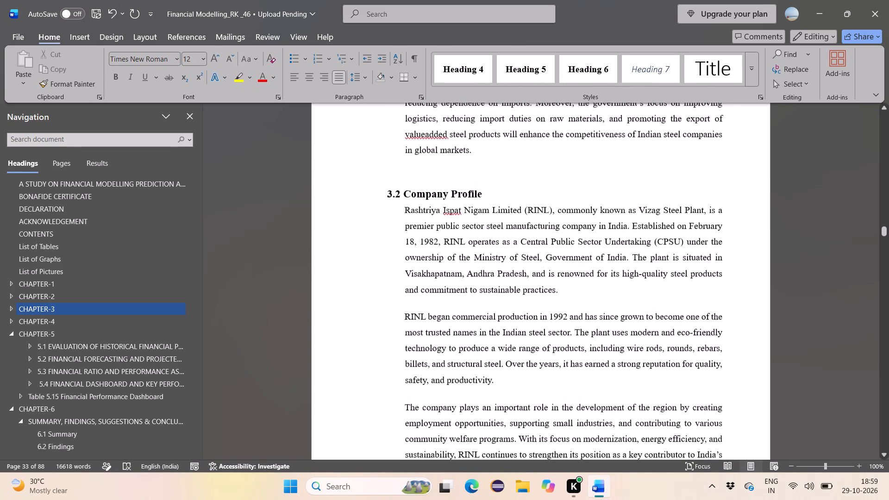
{"action": "scroll", "coordinate": [402, 287], "scroll_direction": "up", "scroll_amount": 3}
{"action": "right_click", "coordinate": [402, 287]}
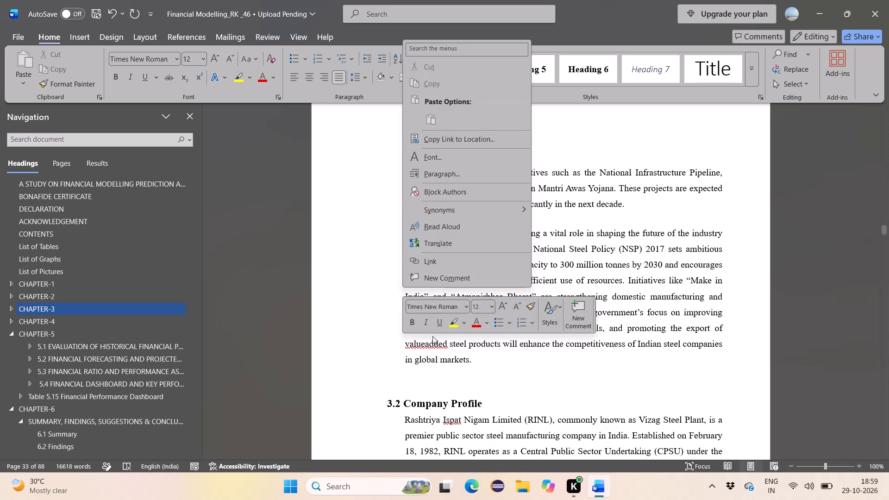
{"action": "left_click", "coordinate": [439, 345]}
{"action": "left_click", "coordinate": [439, 345]}
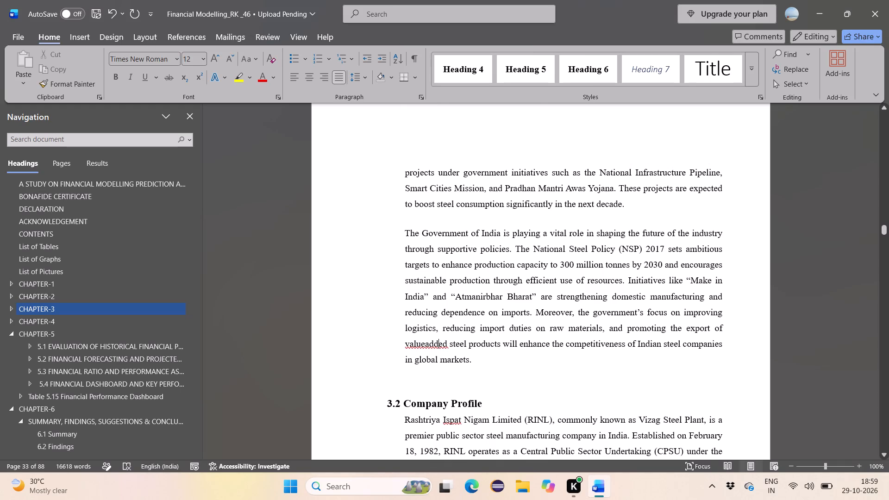
{"action": "right_click", "coordinate": [439, 345]}
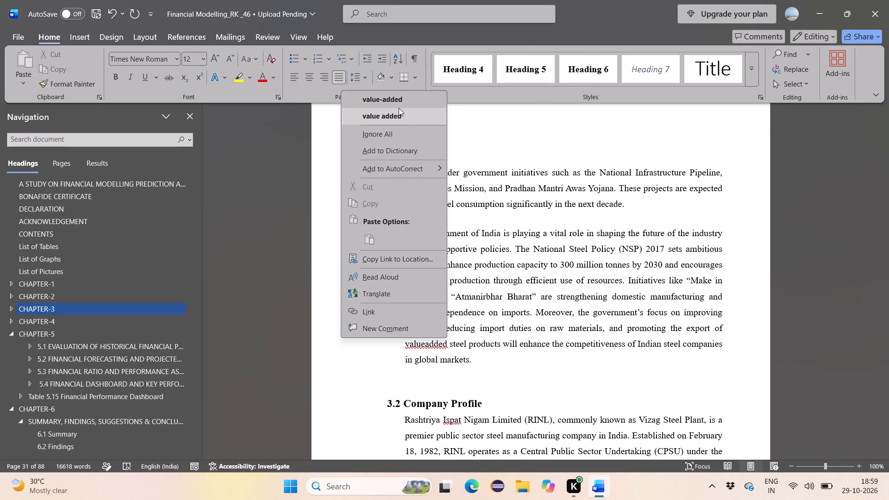
{"action": "left_click", "coordinate": [396, 102]}
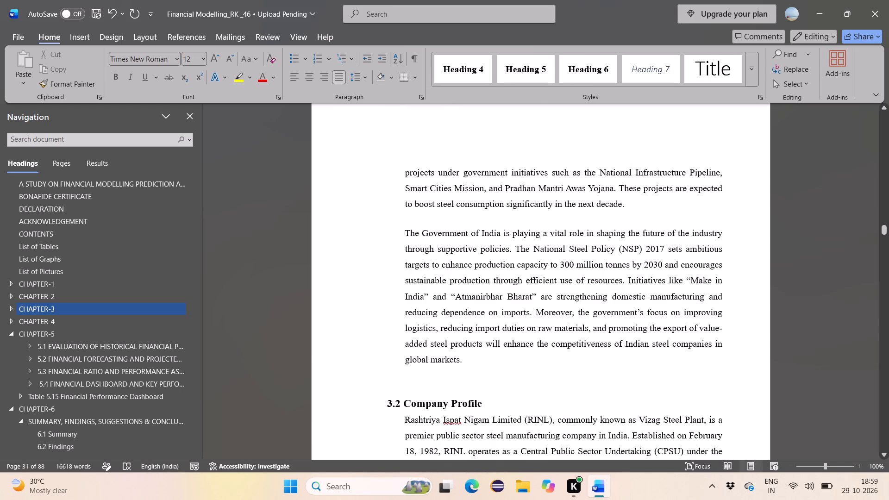
Review section 3.2 Company Profile and continue onto the page after it.
{"action": "scroll", "coordinate": [449, 416], "scroll_direction": "down", "scroll_amount": 1}
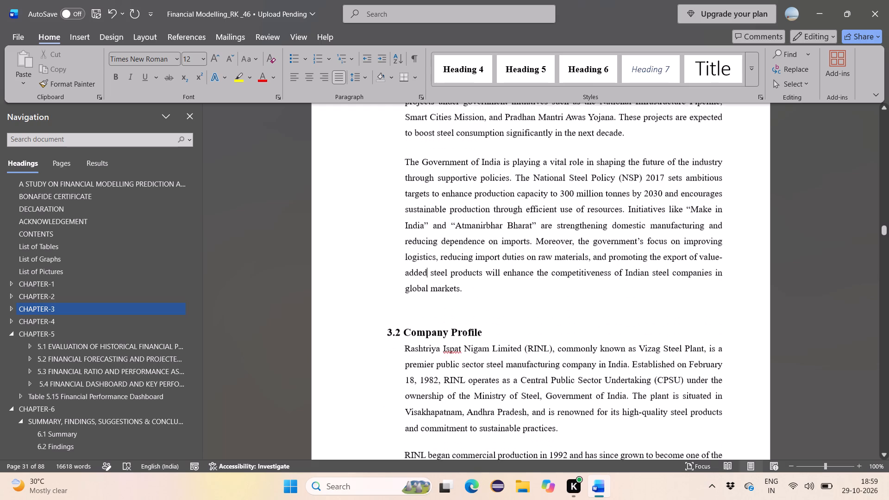
{"action": "scroll", "coordinate": [449, 416], "scroll_direction": "down", "scroll_amount": 2}
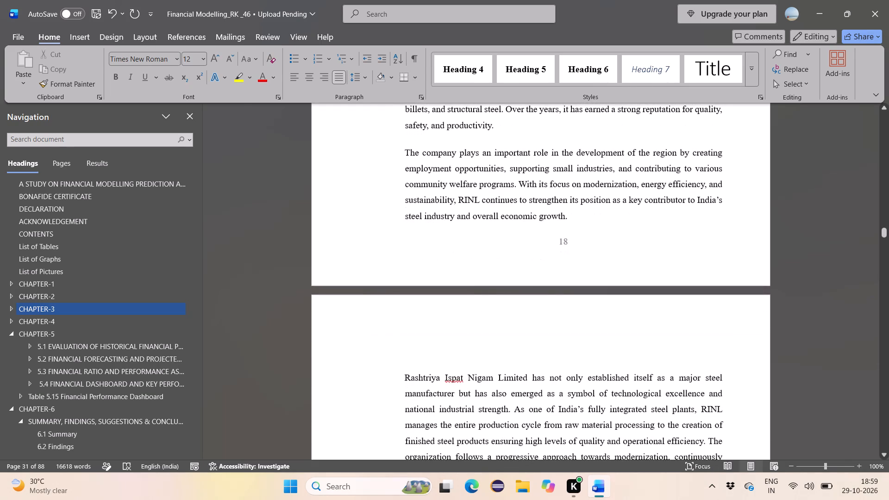
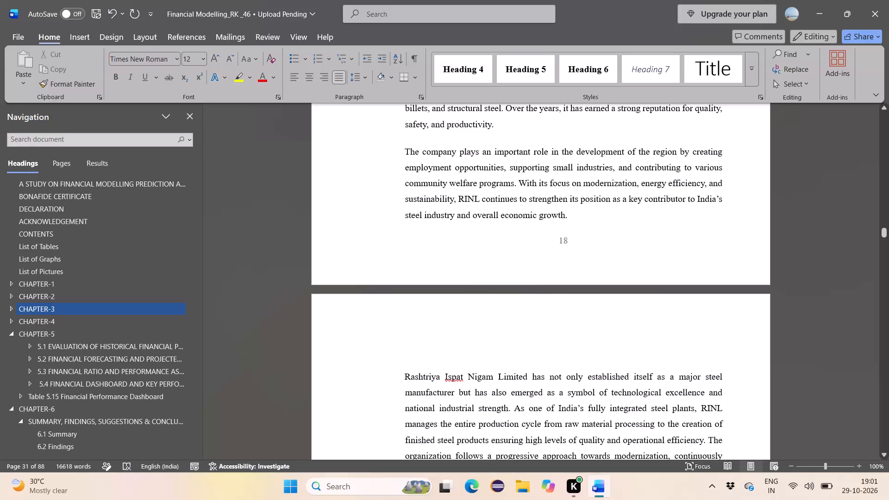
Review the report's Chapter 3 company profile, cover page, internship certificate, bonafide certificate and declaration pages.
{"action": "scroll", "coordinate": [392, 354], "scroll_direction": "down", "scroll_amount": 1}
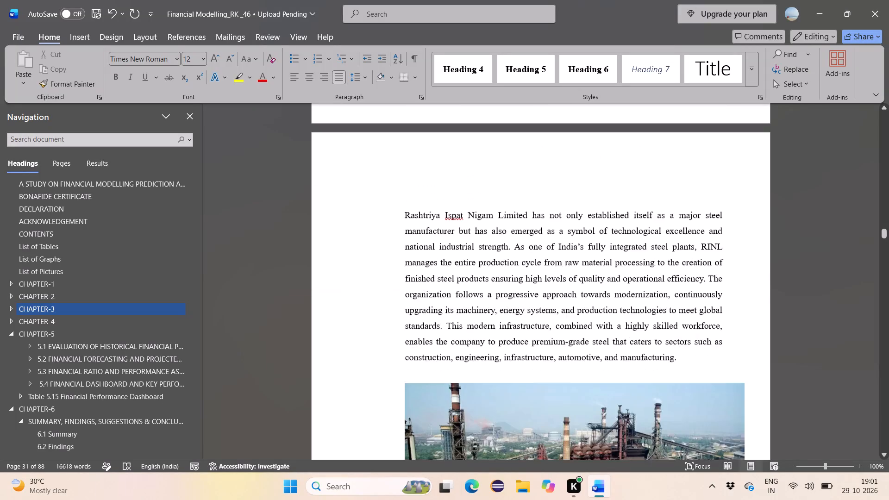
{"action": "scroll", "coordinate": [392, 354], "scroll_direction": "down", "scroll_amount": 1}
{"action": "scroll", "coordinate": [392, 354], "scroll_direction": "up", "scroll_amount": 20}
{"action": "scroll", "coordinate": [392, 354], "scroll_direction": "up", "scroll_amount": 2}
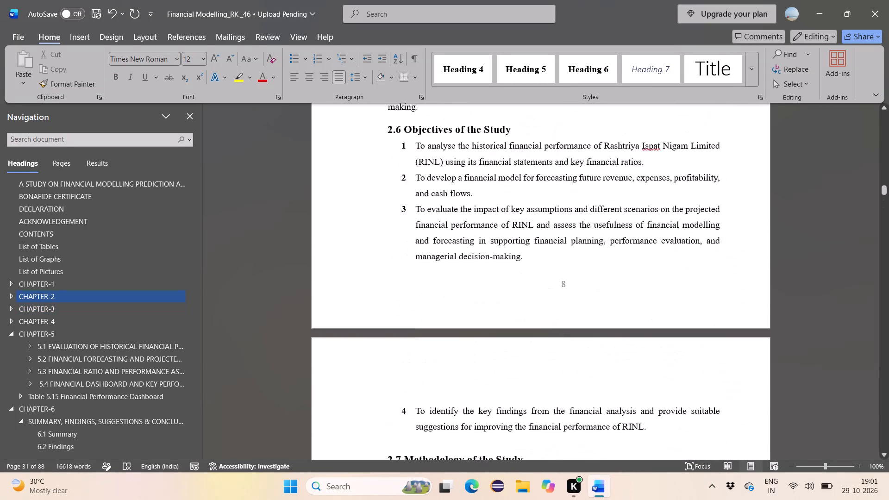
{"action": "scroll", "coordinate": [392, 354], "scroll_direction": "up", "scroll_amount": 20}
{"action": "scroll", "coordinate": [392, 354], "scroll_direction": "up", "scroll_amount": 4}
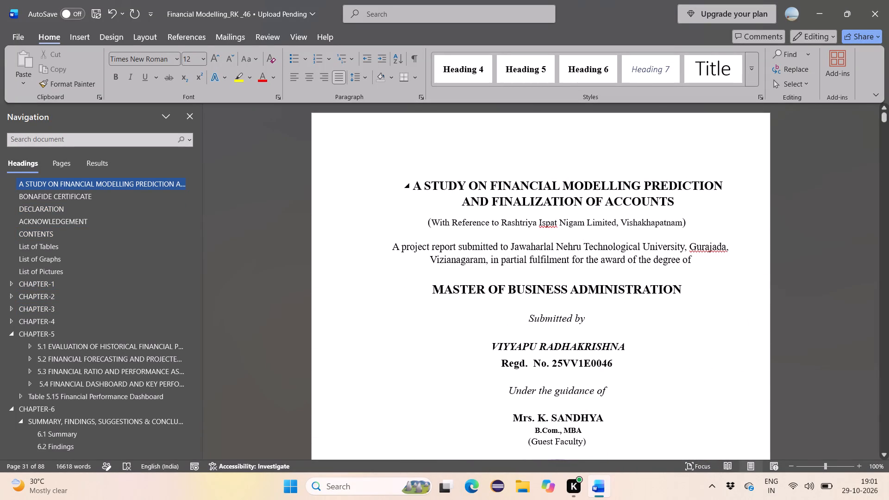
{"action": "scroll", "coordinate": [490, 295], "scroll_direction": "down", "scroll_amount": 2}
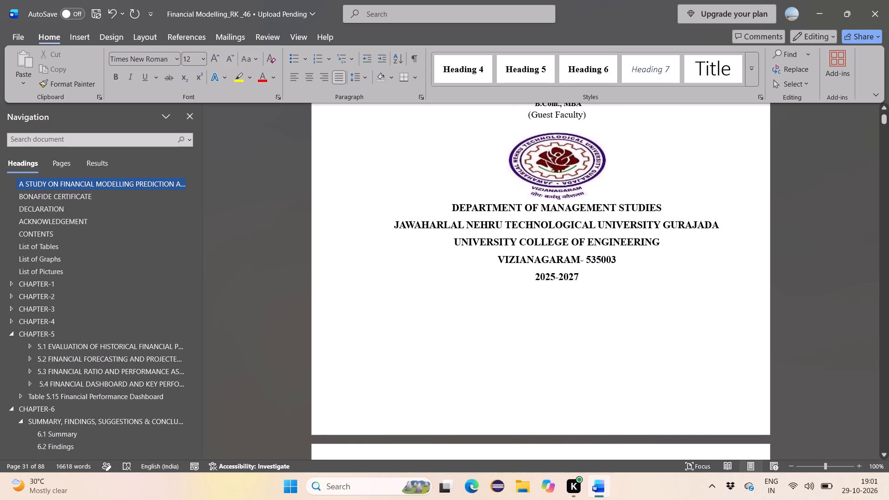
{"action": "left_click", "coordinate": [497, 200]}
{"action": "left_click", "coordinate": [593, 193]}
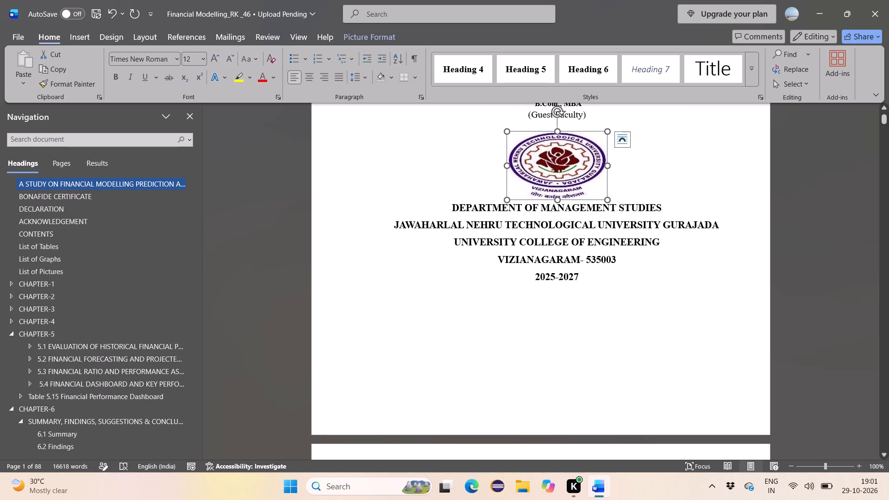
{"action": "left_click", "coordinate": [626, 189]}
{"action": "scroll", "coordinate": [541, 282], "scroll_direction": "up", "scroll_amount": 1}
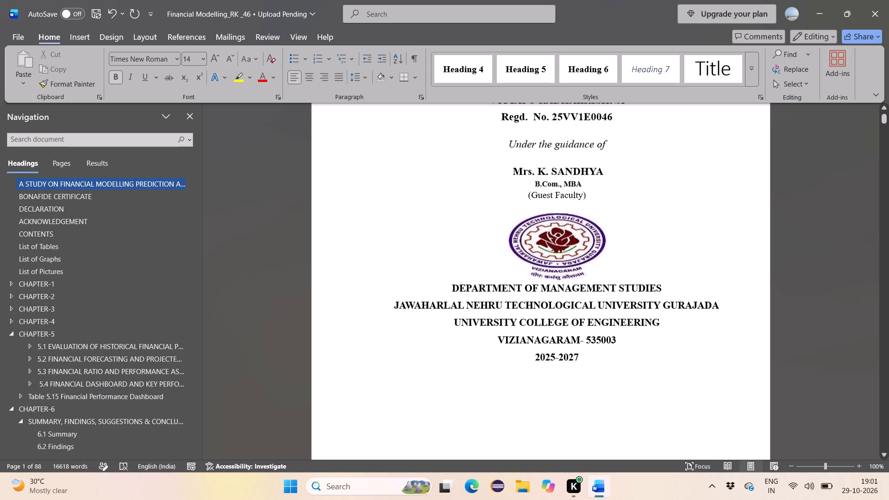
{"action": "scroll", "coordinate": [541, 282], "scroll_direction": "down", "scroll_amount": 1}
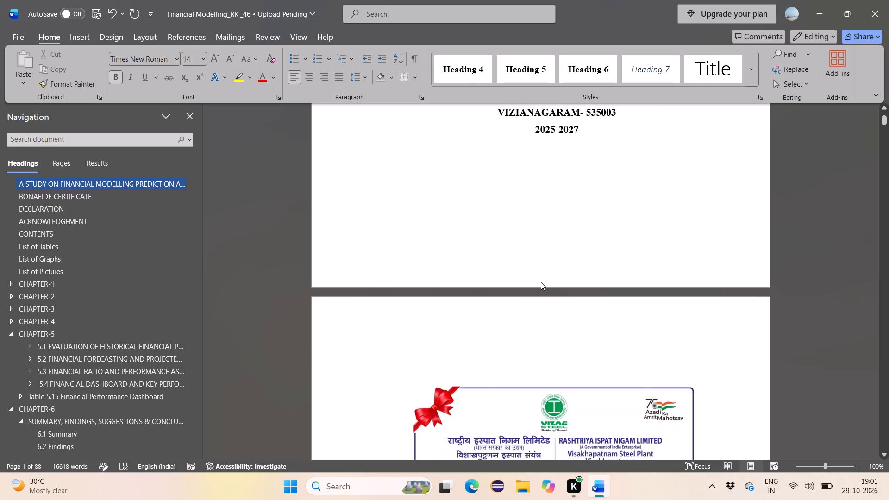
{"action": "scroll", "coordinate": [541, 282], "scroll_direction": "down", "scroll_amount": 3}
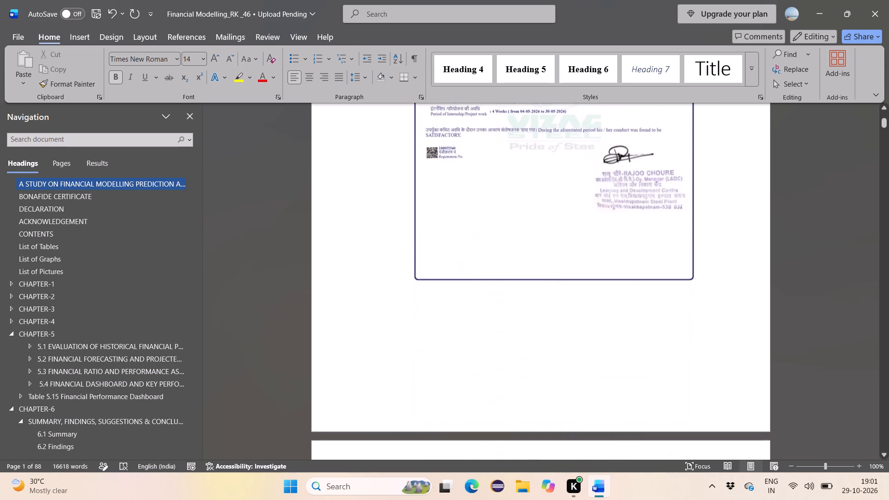
{"action": "scroll", "coordinate": [541, 282], "scroll_direction": "down", "scroll_amount": 2}
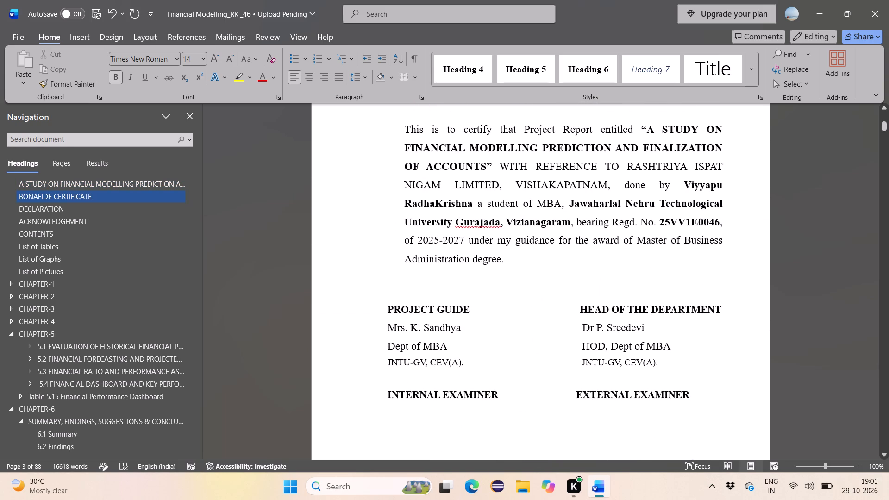
{"action": "scroll", "coordinate": [541, 282], "scroll_direction": "down", "scroll_amount": 2}
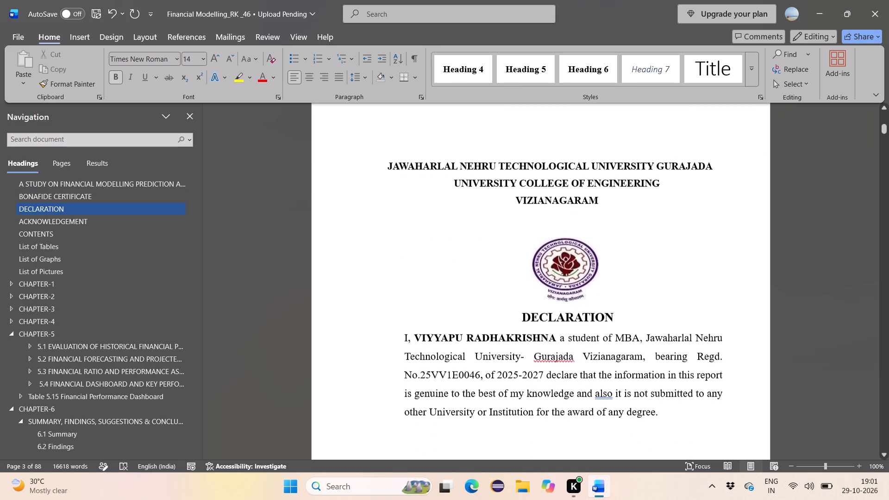
{"action": "scroll", "coordinate": [541, 282], "scroll_direction": "down", "scroll_amount": 2}
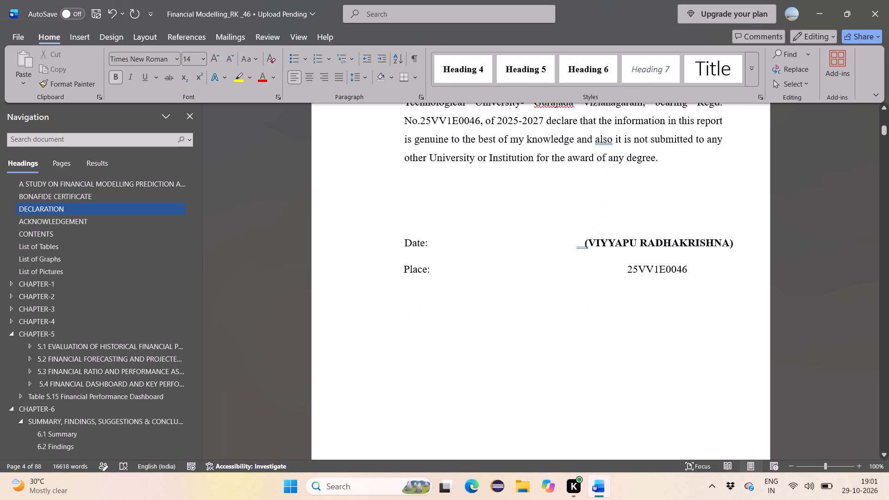
Save the Financial Modelling report and turn on AutoSave for it.
{"action": "key", "text": "ctrl+s"}
{"action": "key", "text": "ctrl+s"}
{"action": "key", "text": "ctrl+s"}
{"action": "left_click", "coordinate": [71, 11]}
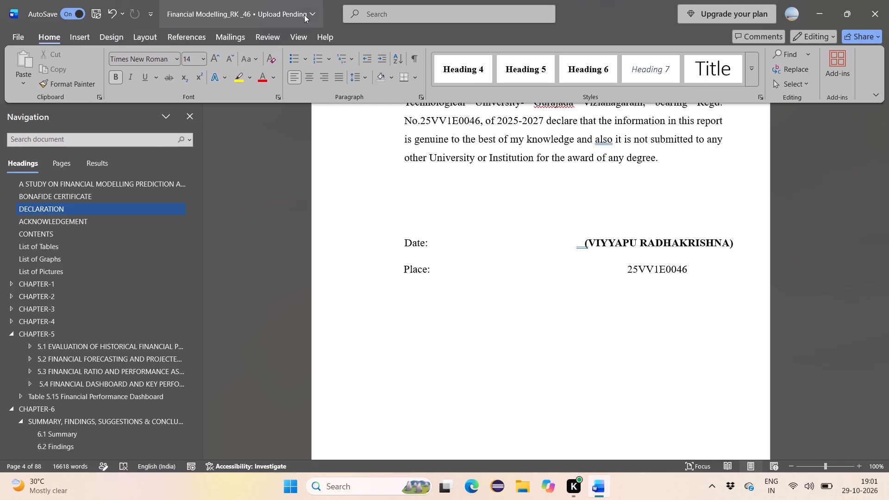
Look through the acknowledgement, contents, lists of tables, graphs and pictures, and the opening of Chapter 1, returning to the cover page.
{"action": "scroll", "coordinate": [296, 248], "scroll_direction": "down", "scroll_amount": 3}
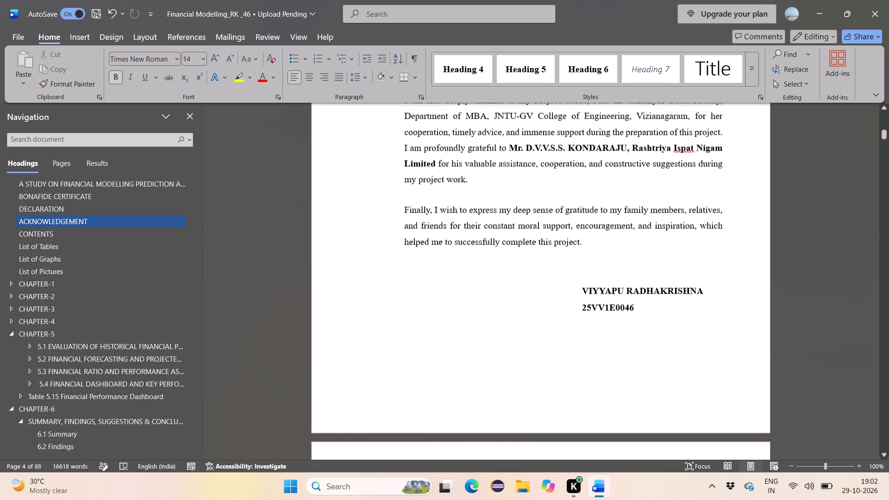
{"action": "scroll", "coordinate": [296, 248], "scroll_direction": "down", "scroll_amount": 4}
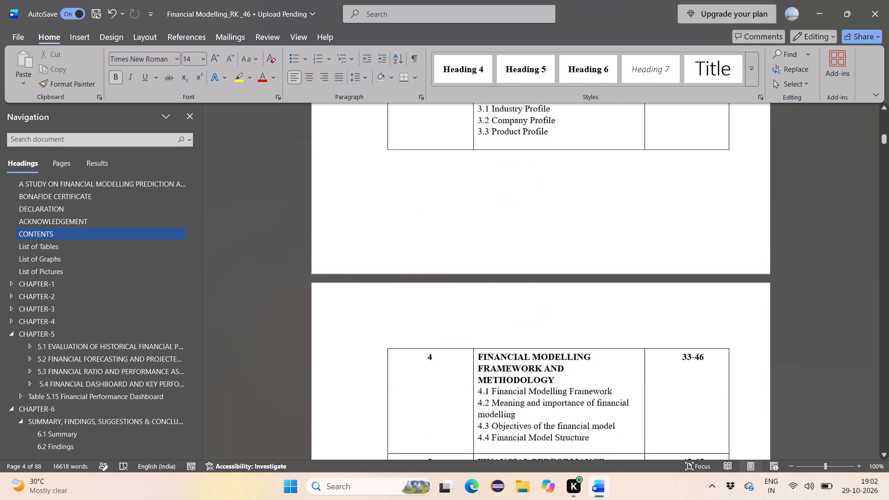
{"action": "scroll", "coordinate": [296, 248], "scroll_direction": "down", "scroll_amount": 3}
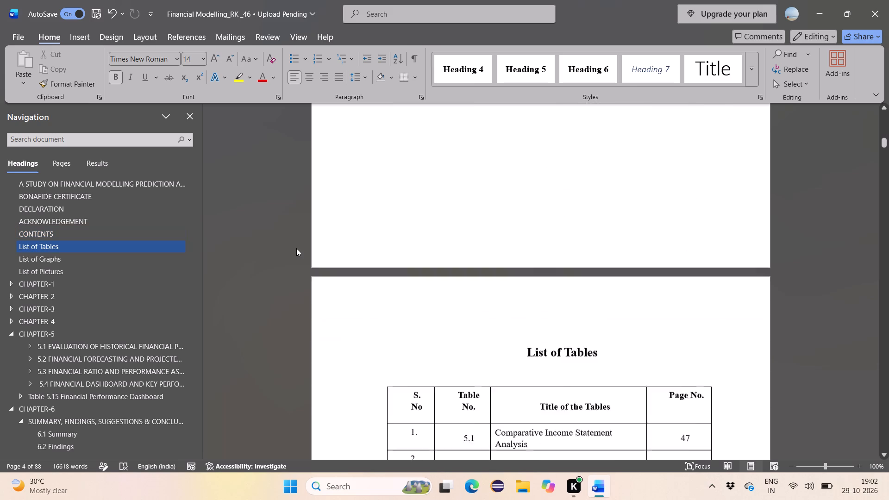
{"action": "scroll", "coordinate": [296, 248], "scroll_direction": "down", "scroll_amount": 4}
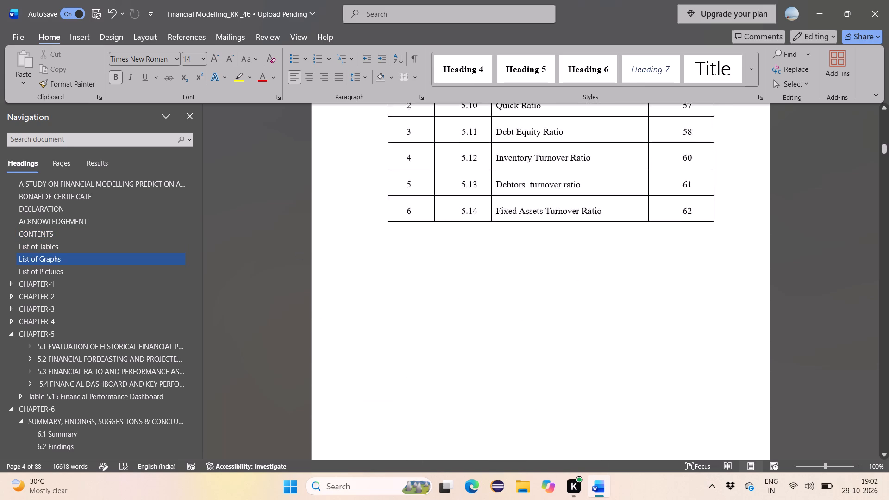
{"action": "scroll", "coordinate": [296, 248], "scroll_direction": "down", "scroll_amount": 3}
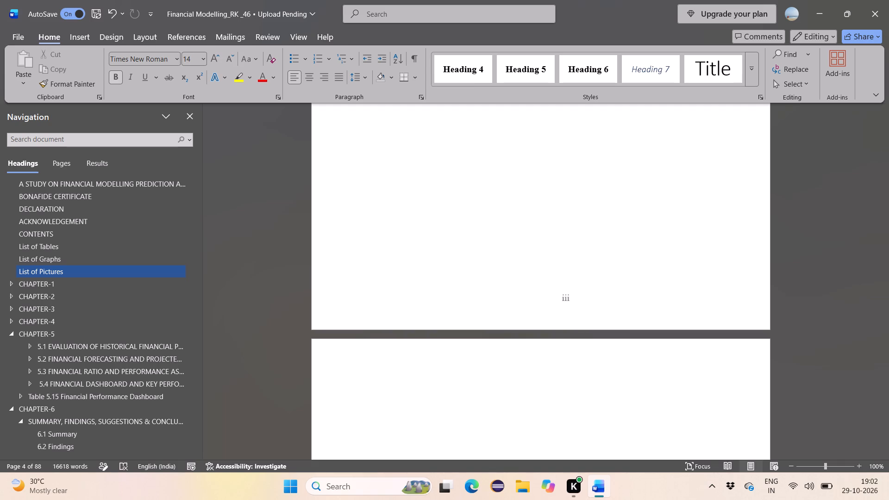
{"action": "scroll", "coordinate": [296, 248], "scroll_direction": "down", "scroll_amount": 2}
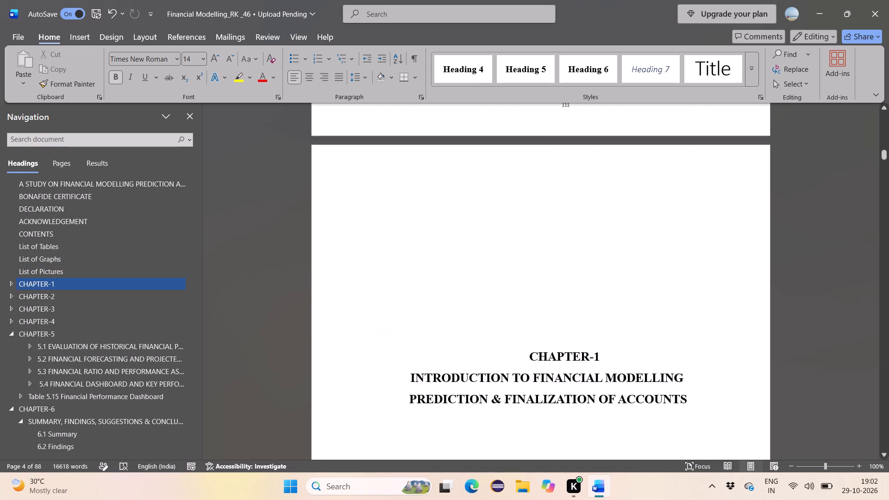
{"action": "scroll", "coordinate": [296, 248], "scroll_direction": "down", "scroll_amount": 5}
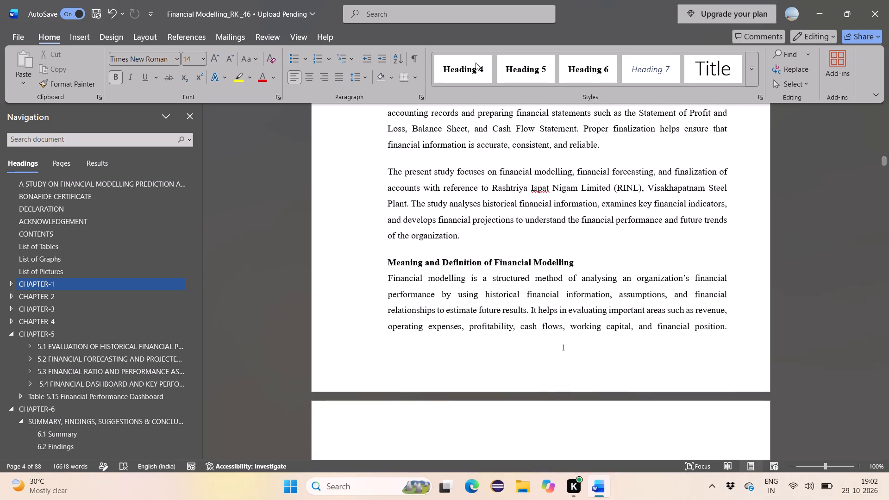
{"action": "scroll", "coordinate": [403, 274], "scroll_direction": "up", "scroll_amount": 4}
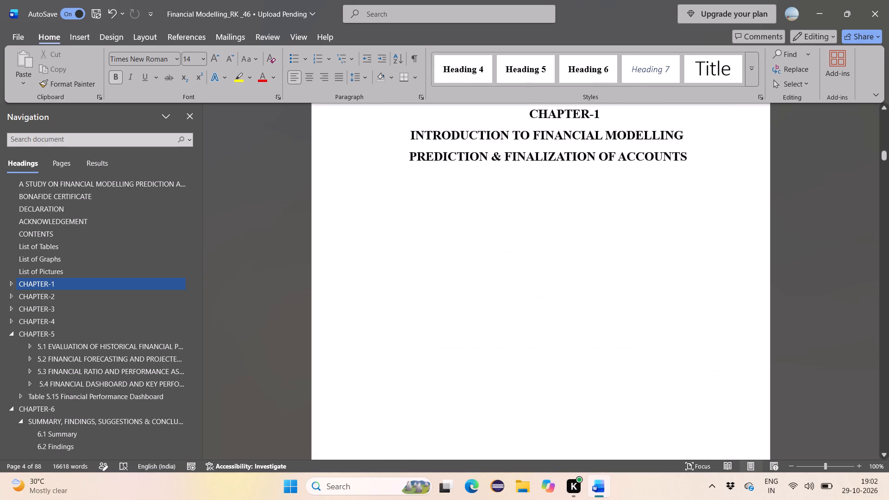
{"action": "scroll", "coordinate": [403, 274], "scroll_direction": "up", "scroll_amount": 8}
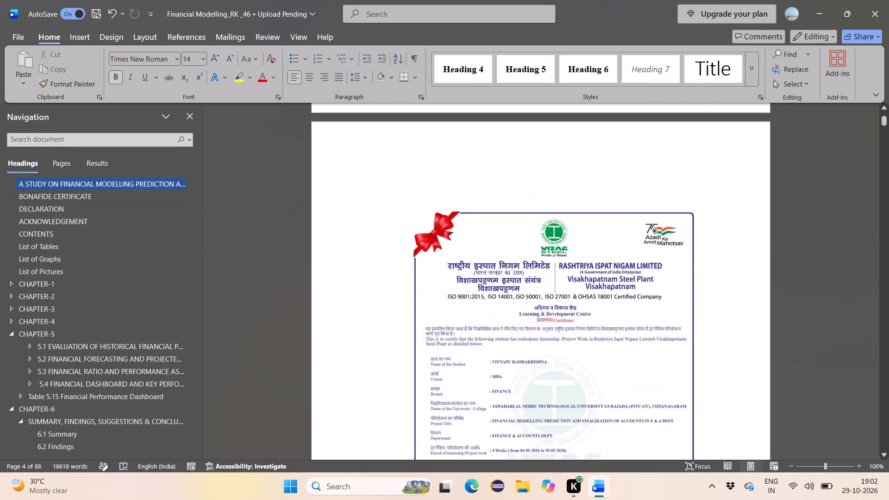
{"action": "scroll", "coordinate": [403, 274], "scroll_direction": "up", "scroll_amount": 4}
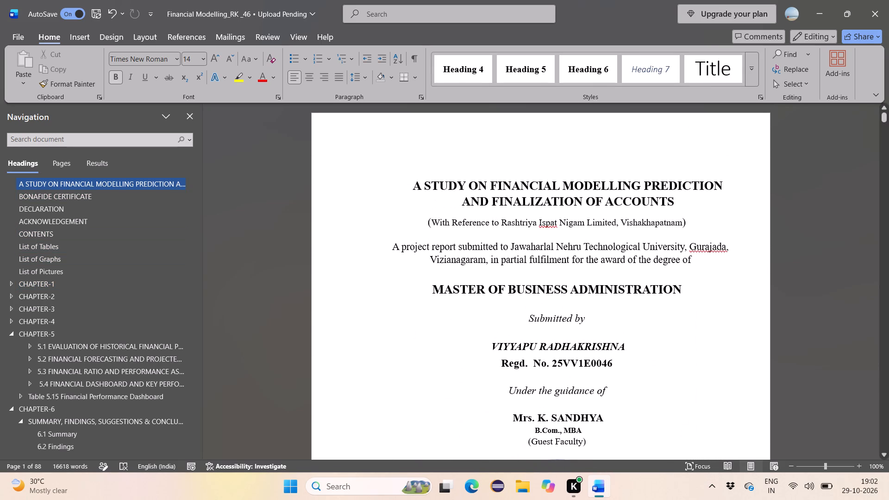
Close the Financial Modelling report document.
{"action": "left_click", "coordinate": [883, 7]}
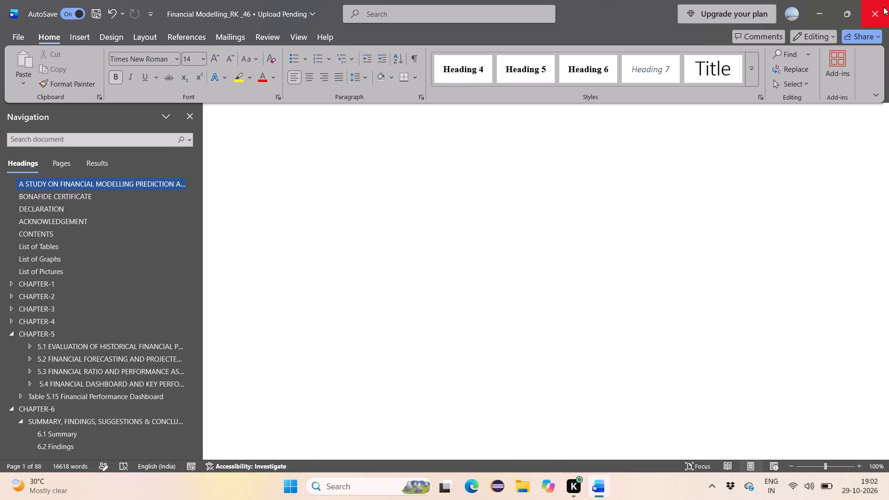